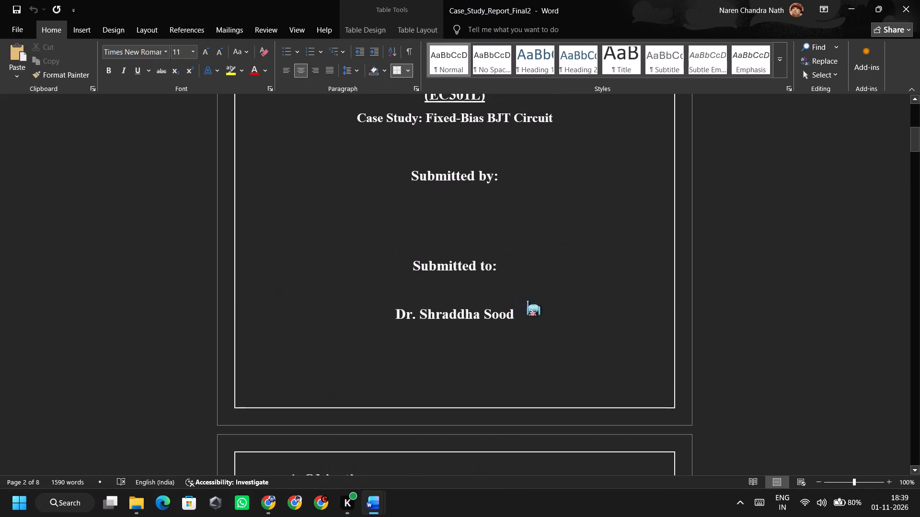
pyautogui.moveTo(526, 322); pyautogui.dragTo(299, 31)
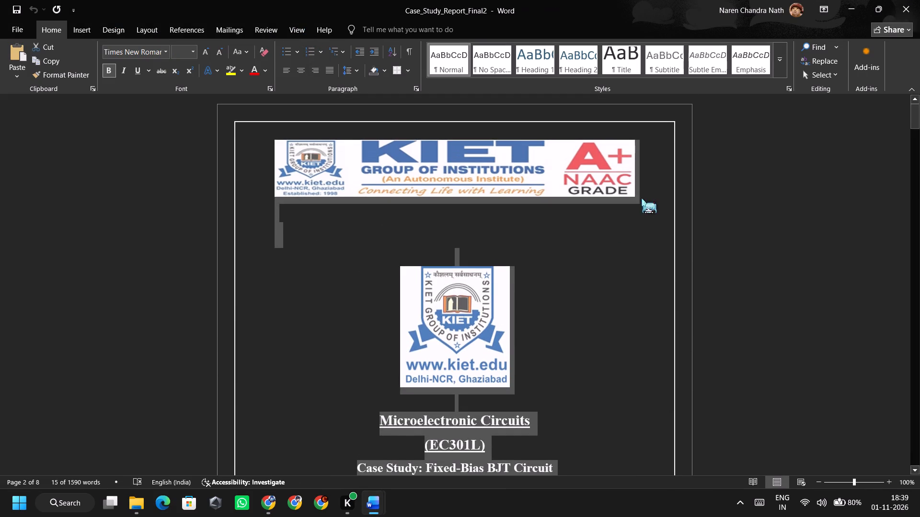
pyautogui.click(919, 0)
pyautogui.click(369, 505)
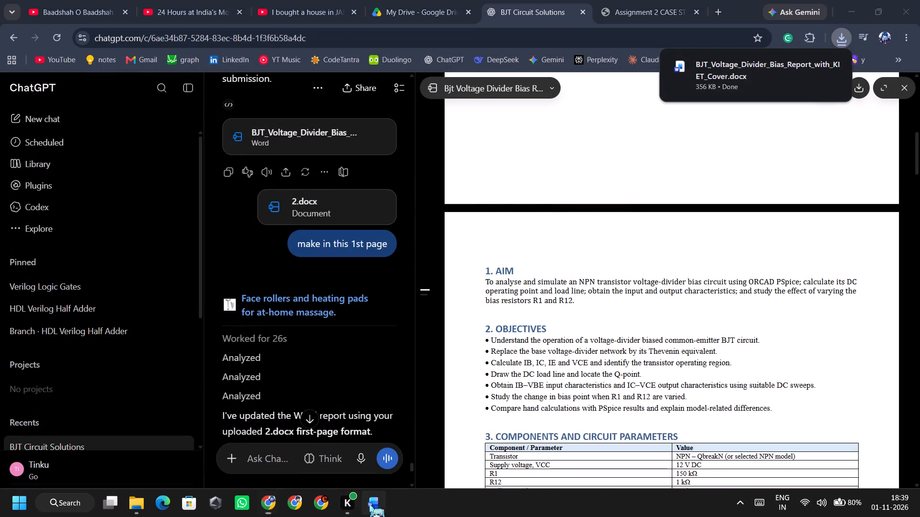
pyautogui.scroll(7, 512, 297)
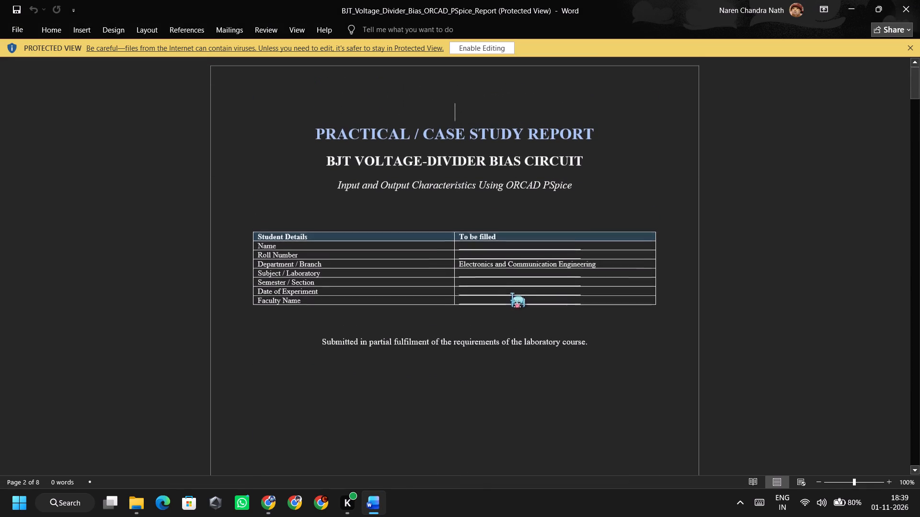
pyautogui.click(919, 0)
# Open document 2 from the micro folder in File Explorer and copy its first page from the KIET logo through the academic year line.
pyautogui.click(133, 493)
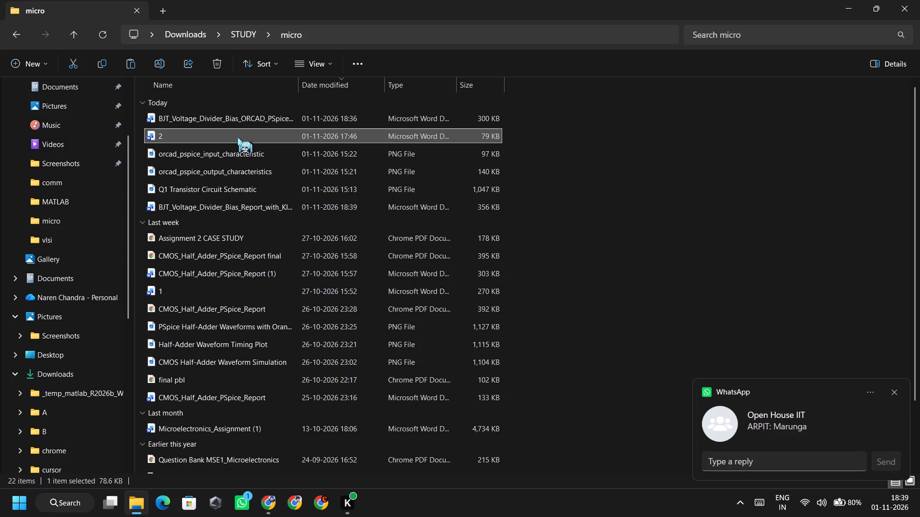
pyautogui.doubleClick(239, 138)
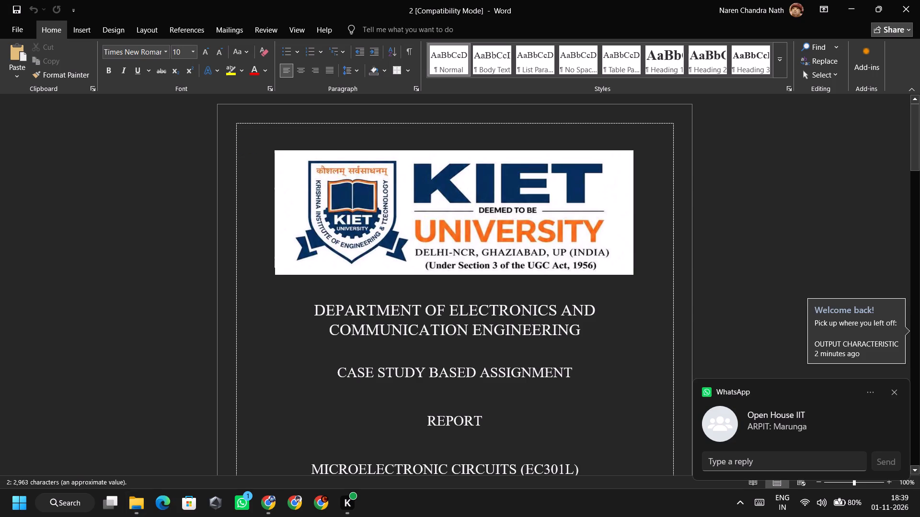
pyautogui.scroll(-5, 440, 283)
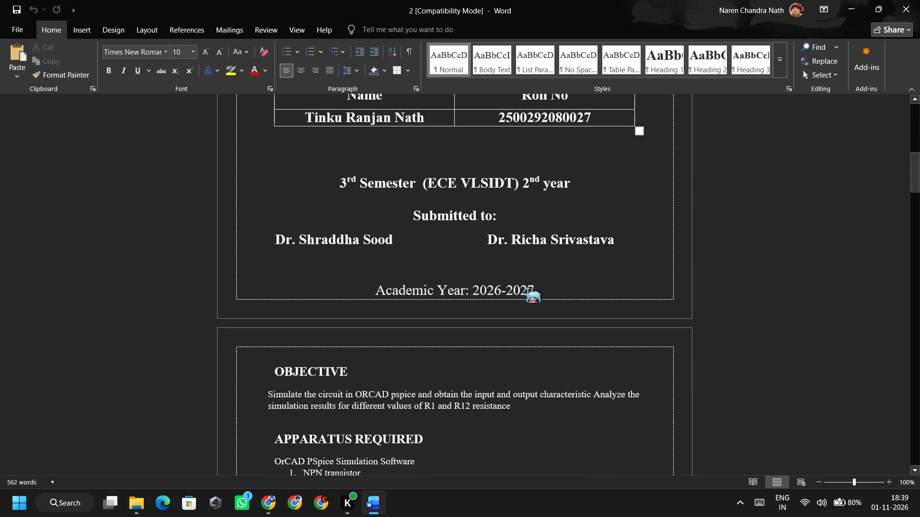
pyautogui.moveTo(546, 293); pyautogui.dragTo(217, 9)
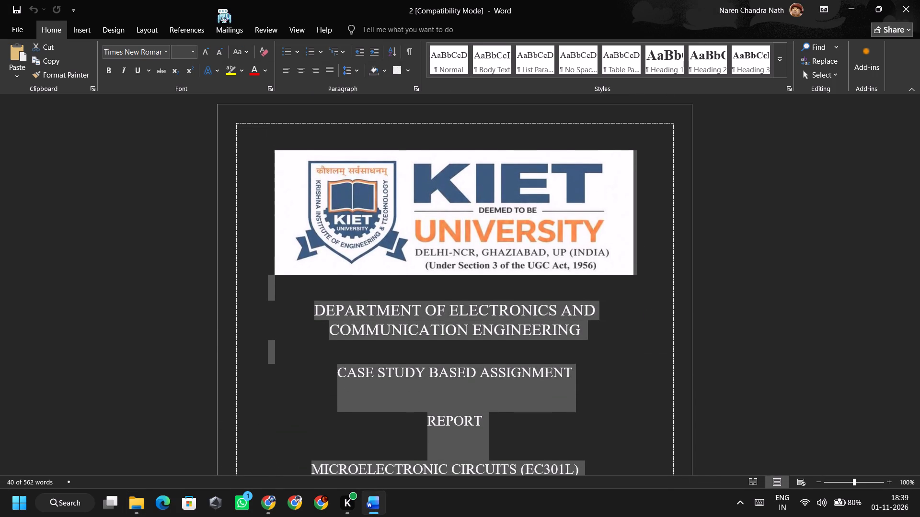
pyautogui.hotkey('ctrl', 'c')
pyautogui.hotkey('ctrl', 'c')
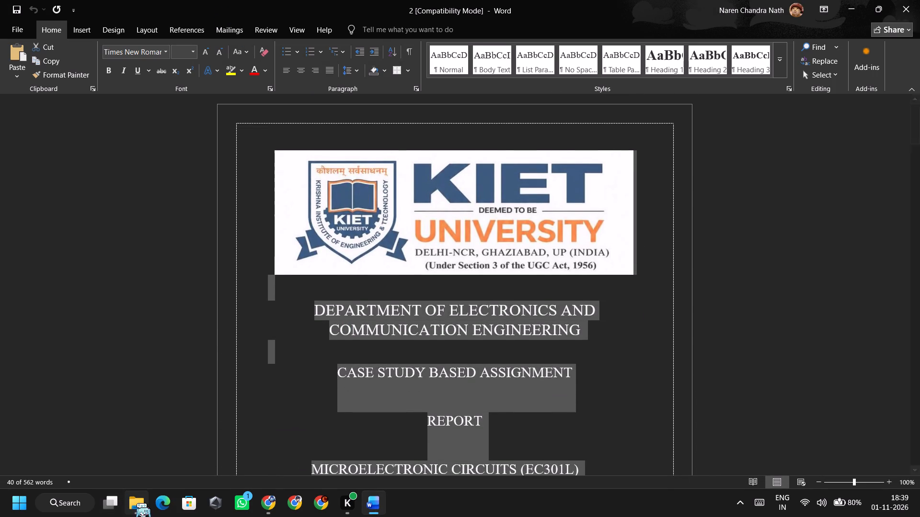
# Open BJT_Voltage_Divider_Bias_Report_with_KIET_Cover from the micro folder in File Explorer and enable editing in Word.
pyautogui.click(138, 505)
pyautogui.doubleClick(216, 121)
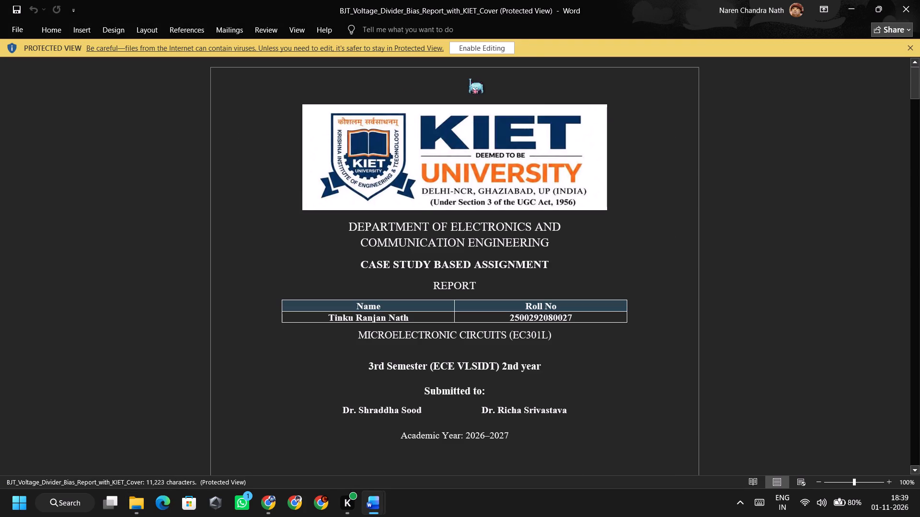
pyautogui.click(487, 45)
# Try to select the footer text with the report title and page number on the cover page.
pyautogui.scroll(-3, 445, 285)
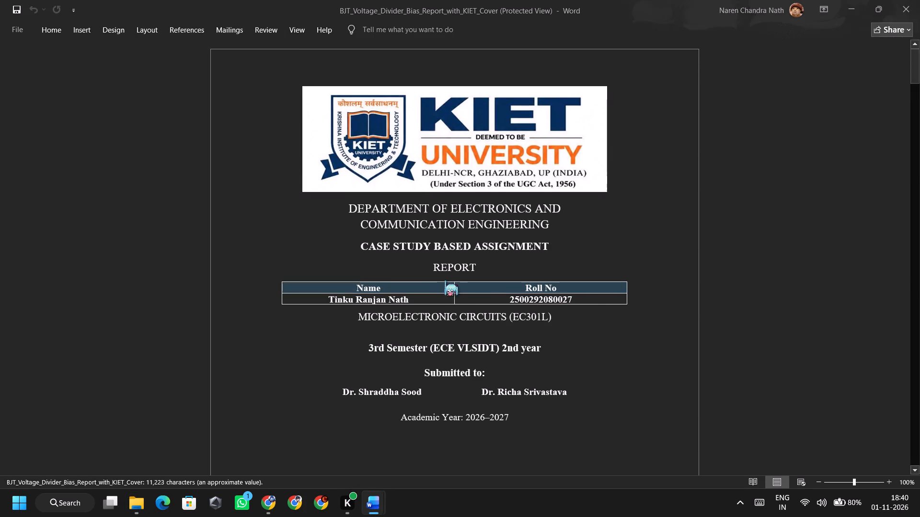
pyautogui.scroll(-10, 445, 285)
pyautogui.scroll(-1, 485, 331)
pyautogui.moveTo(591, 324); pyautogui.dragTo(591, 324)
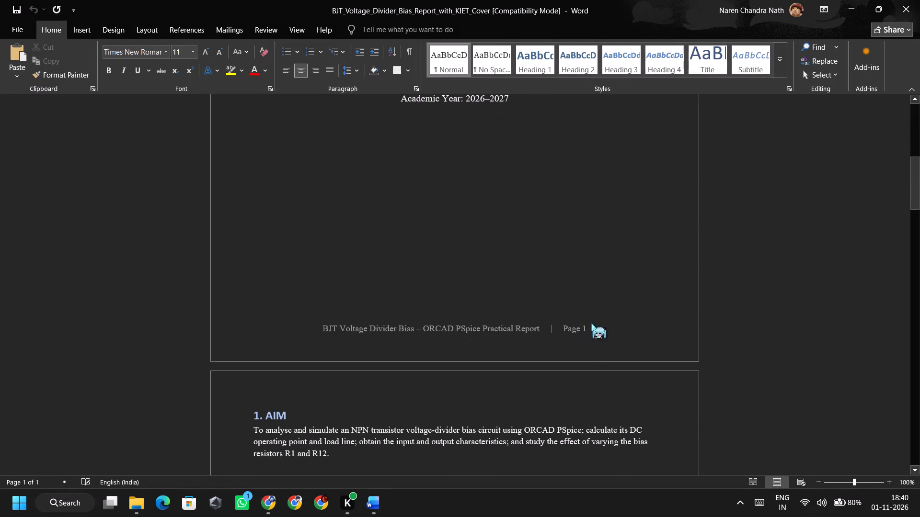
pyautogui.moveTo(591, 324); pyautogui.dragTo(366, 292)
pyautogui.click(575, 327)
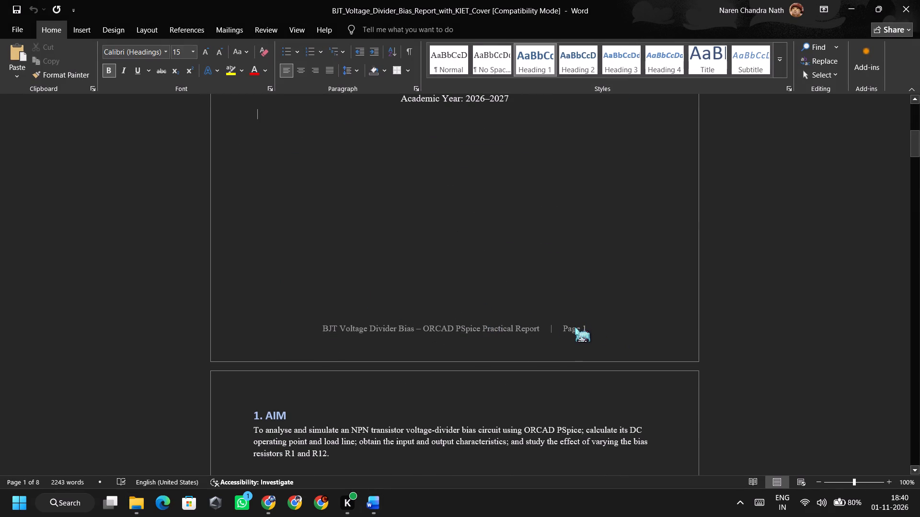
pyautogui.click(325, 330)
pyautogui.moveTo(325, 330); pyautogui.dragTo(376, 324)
# Replace the report's entire cover content, from the KIET logo to below the academic year, with the first page copied from document 2.
pyautogui.scroll(1, 376, 324)
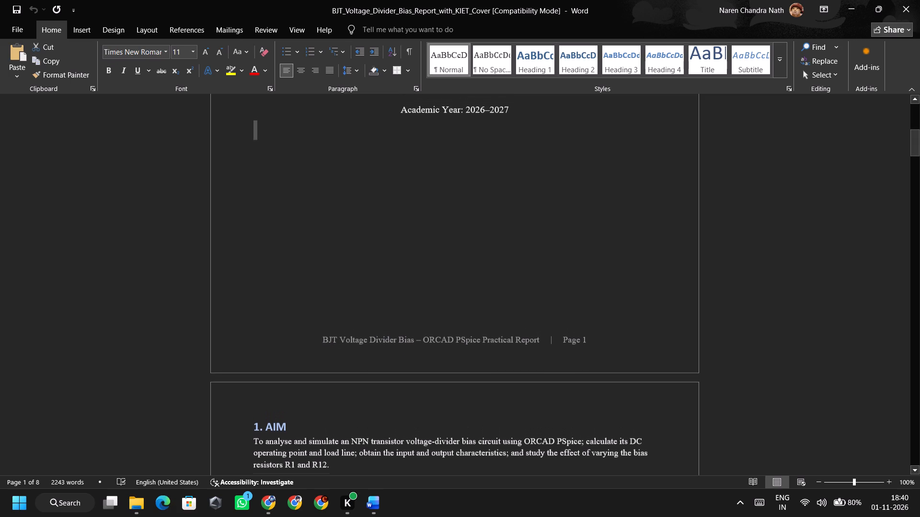
pyautogui.scroll(1, 376, 324)
pyautogui.scroll(2, 329, 347)
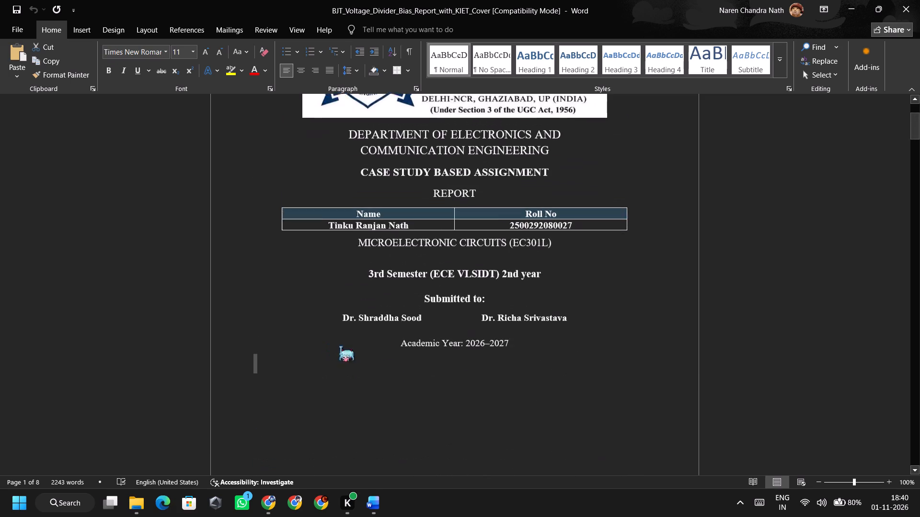
pyautogui.moveTo(369, 377); pyautogui.dragTo(176, 67)
pyautogui.press('BackSpace')
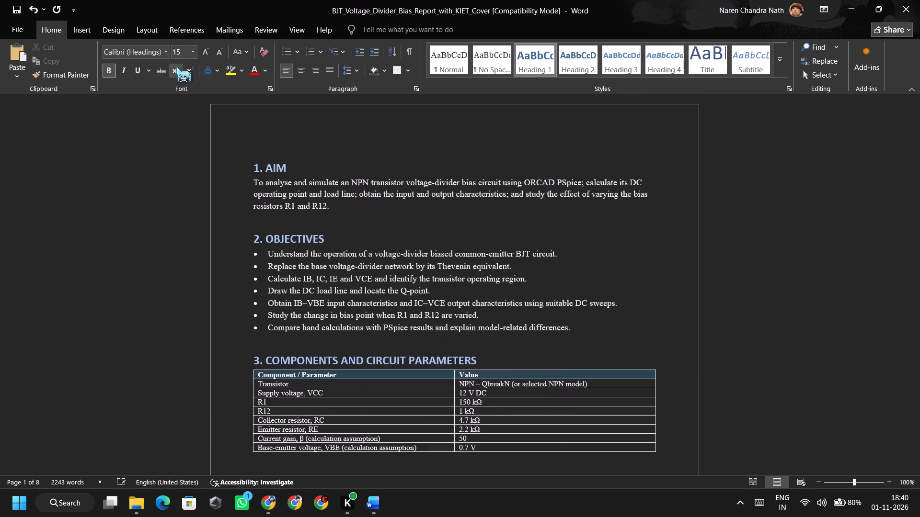
pyautogui.hotkey('ctrl', 'v')
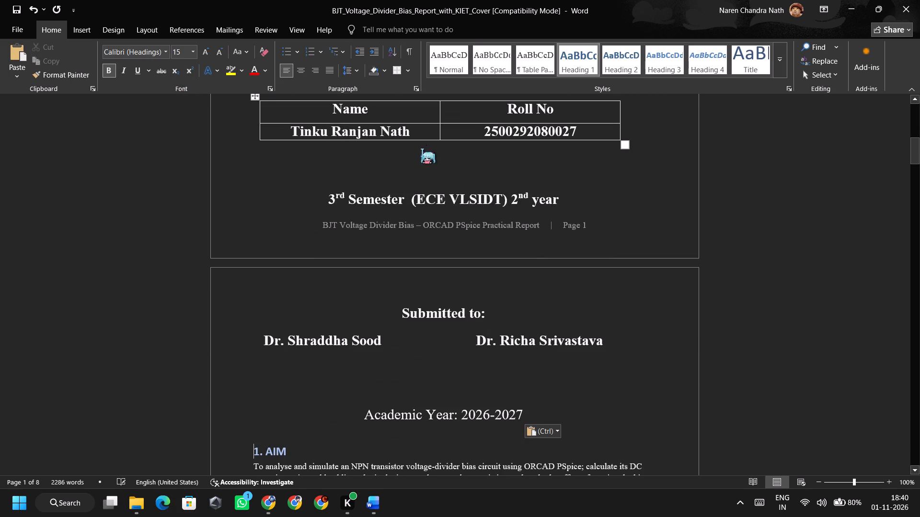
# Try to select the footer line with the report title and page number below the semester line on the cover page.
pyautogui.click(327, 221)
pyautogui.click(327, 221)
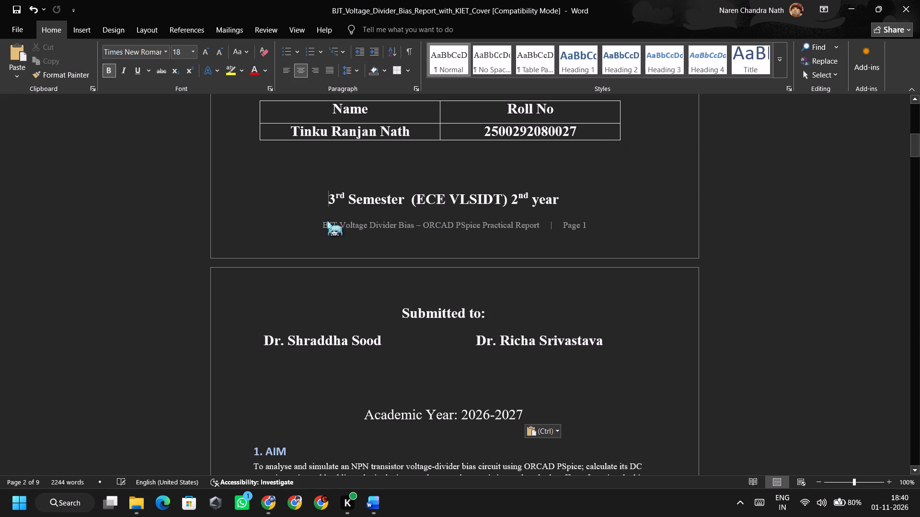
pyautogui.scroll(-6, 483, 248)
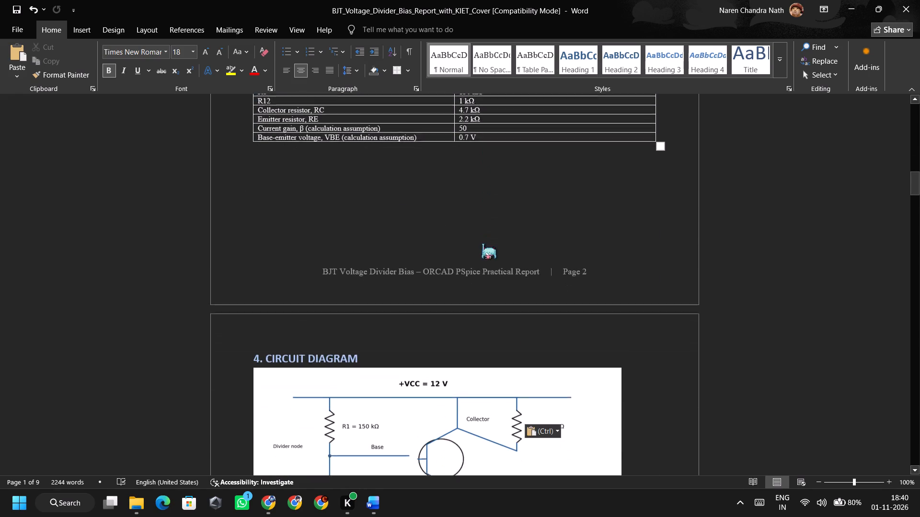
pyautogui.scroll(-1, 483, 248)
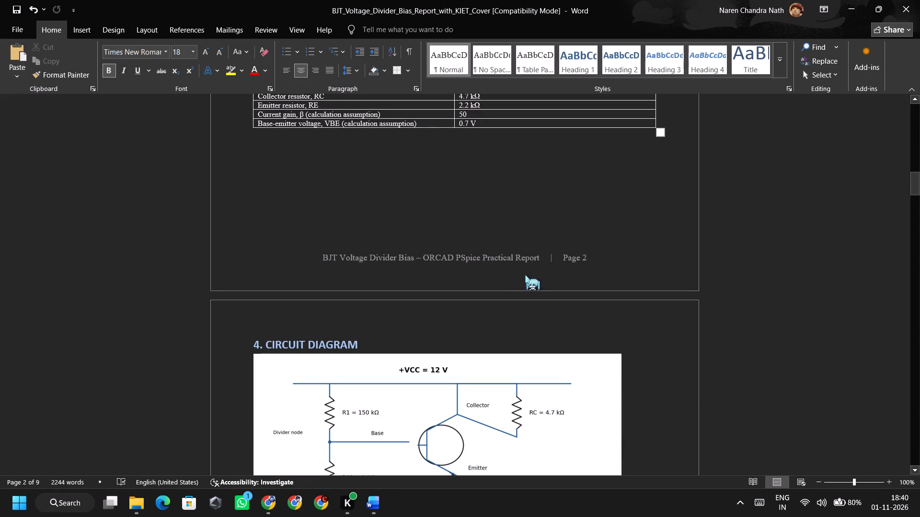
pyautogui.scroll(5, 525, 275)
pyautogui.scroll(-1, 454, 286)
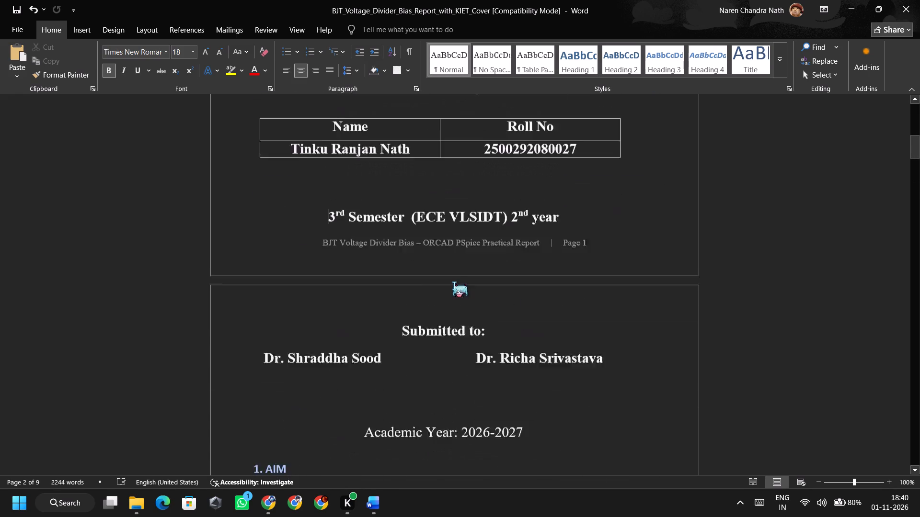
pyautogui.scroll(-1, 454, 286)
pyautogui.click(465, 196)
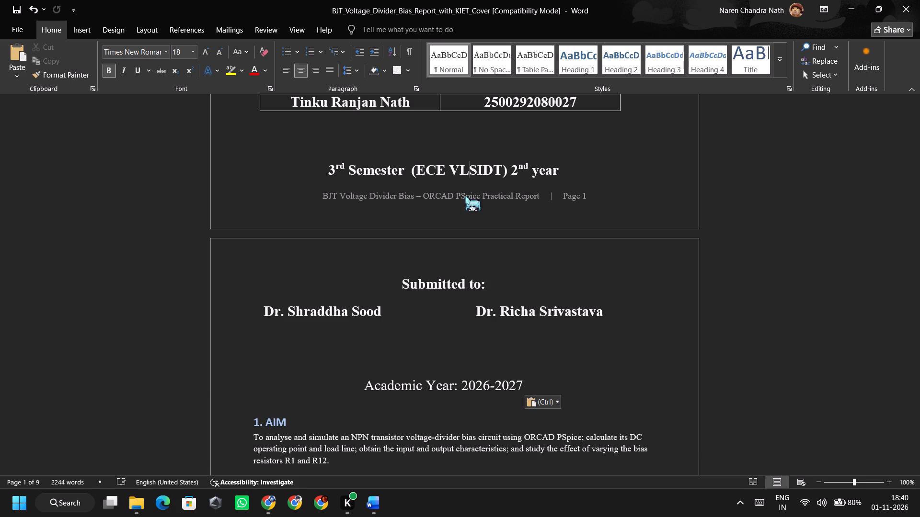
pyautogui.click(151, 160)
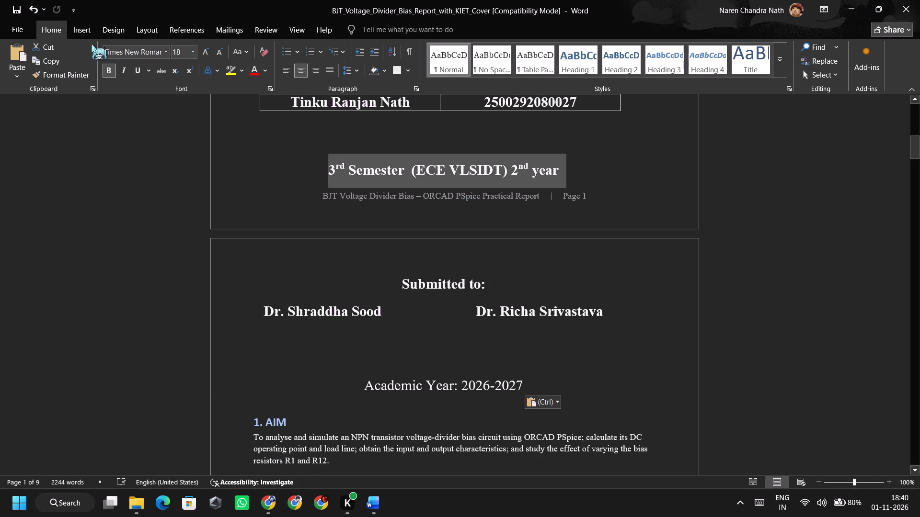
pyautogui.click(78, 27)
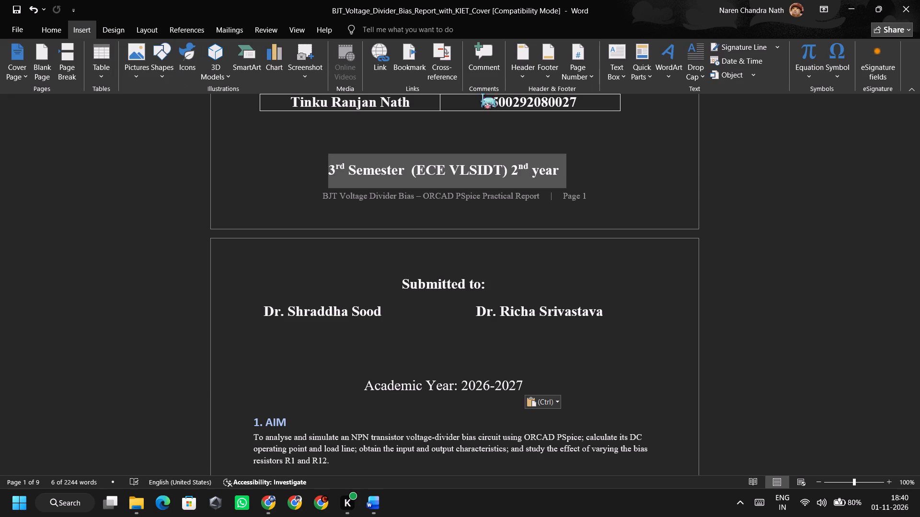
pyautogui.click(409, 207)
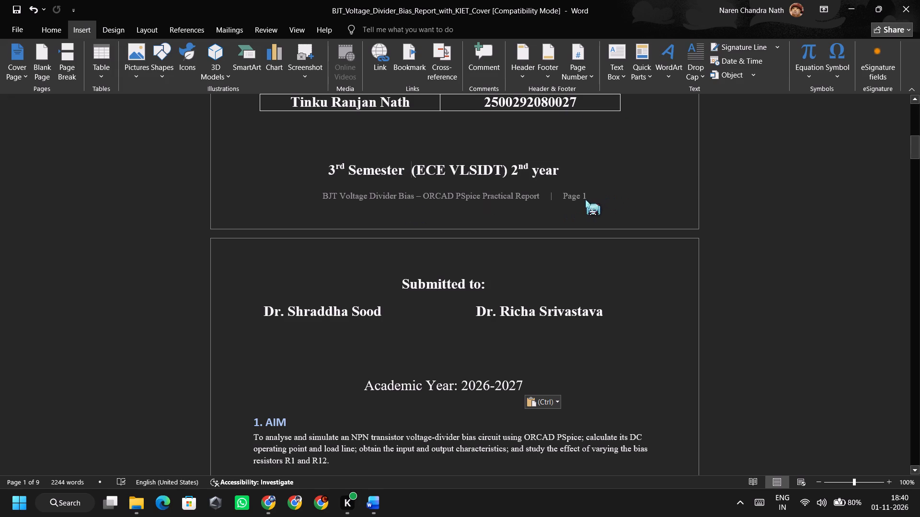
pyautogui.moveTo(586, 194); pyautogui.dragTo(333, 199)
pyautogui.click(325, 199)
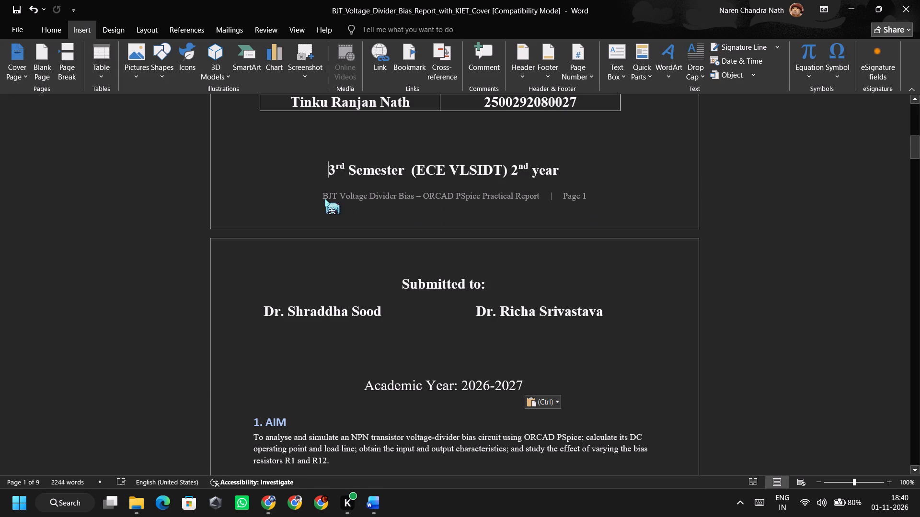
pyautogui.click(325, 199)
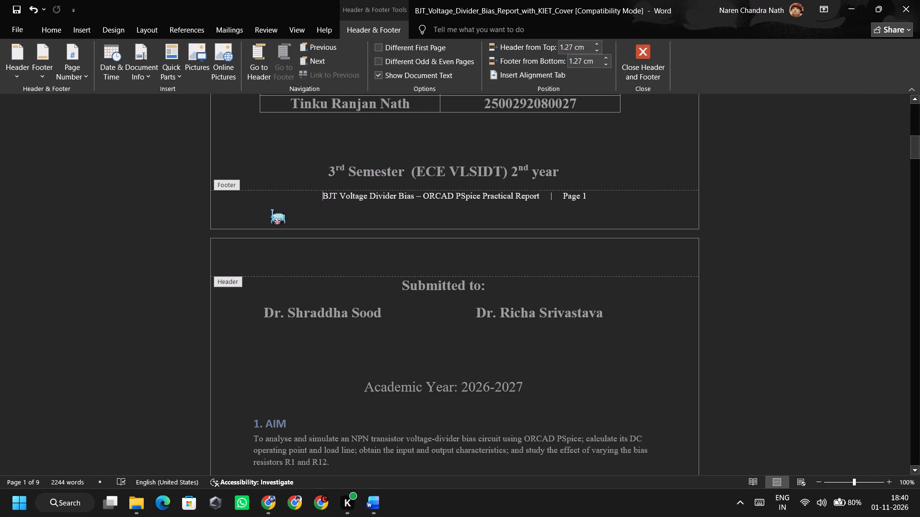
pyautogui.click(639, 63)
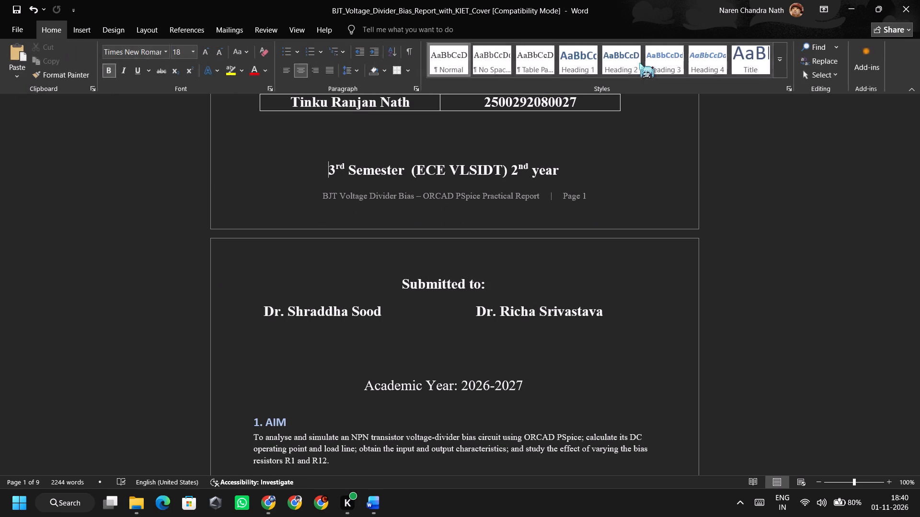
# Open the cover page's footer for editing and delete its whole line with the report title and page number.
pyautogui.click(365, 205)
pyautogui.click(338, 192)
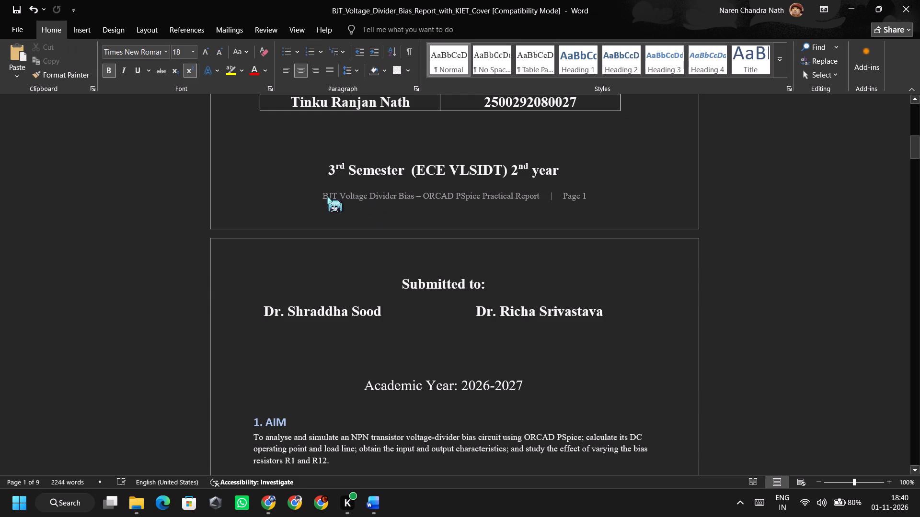
pyautogui.doubleClick(326, 197)
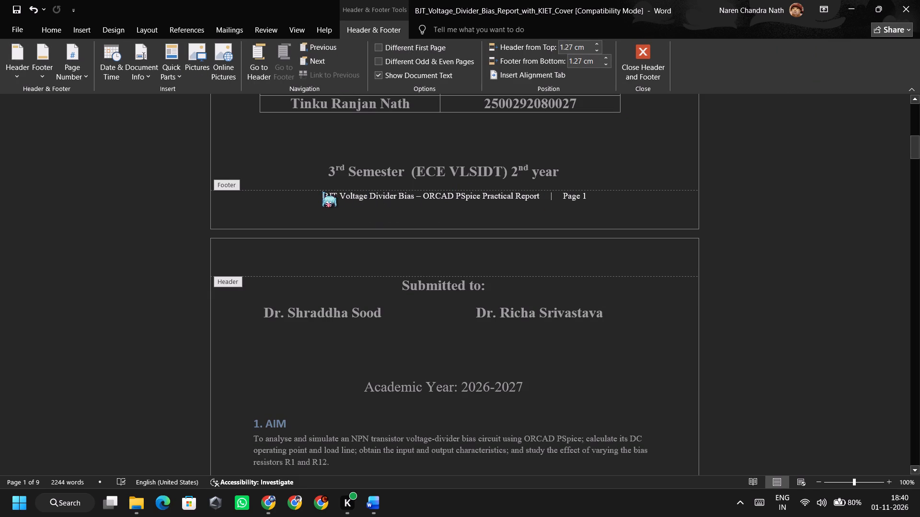
pyautogui.click(323, 196)
pyautogui.moveTo(323, 196); pyautogui.dragTo(606, 190)
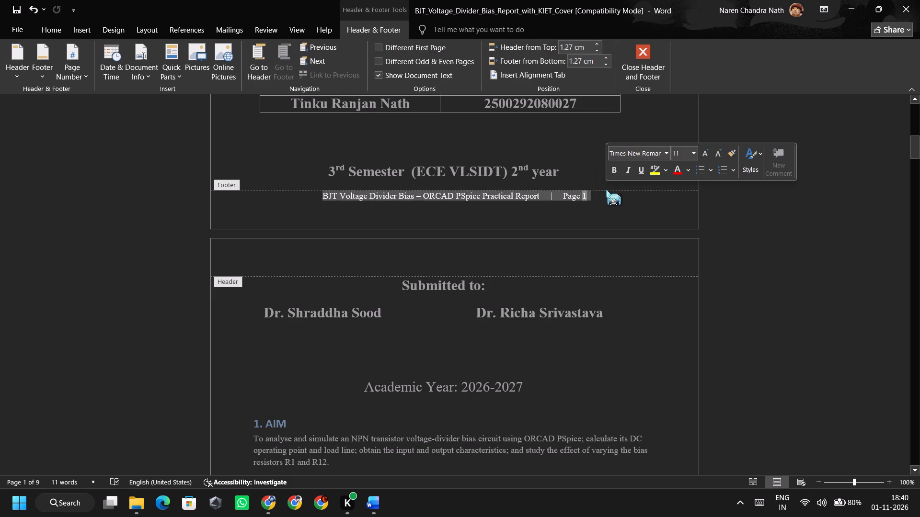
pyautogui.press('BackSpace')
pyautogui.click(743, 214)
# Check the report's pages and footers from the cover through the References section, and leave footer editing.
pyautogui.scroll(3, 743, 214)
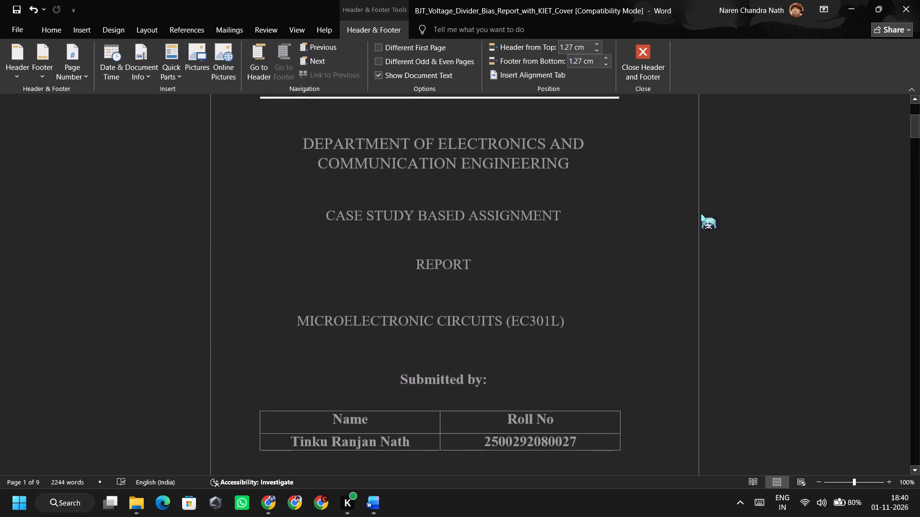
pyautogui.scroll(3, 405, 251)
pyautogui.scroll(-6, 405, 251)
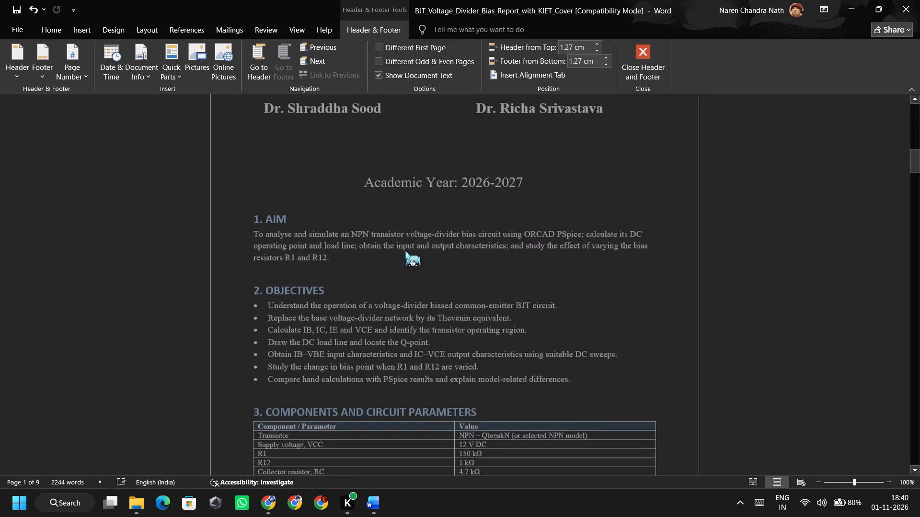
pyautogui.scroll(-2, 405, 251)
pyautogui.scroll(3, 357, 314)
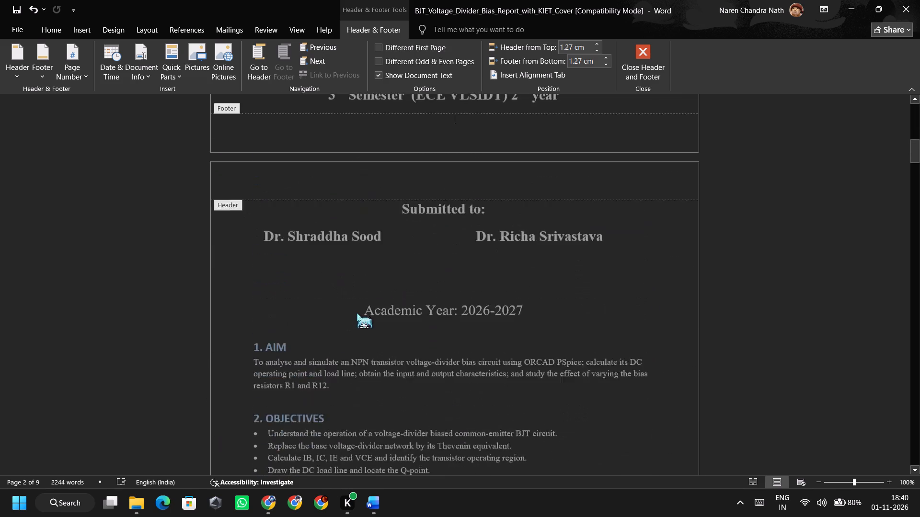
pyautogui.scroll(-7, 357, 314)
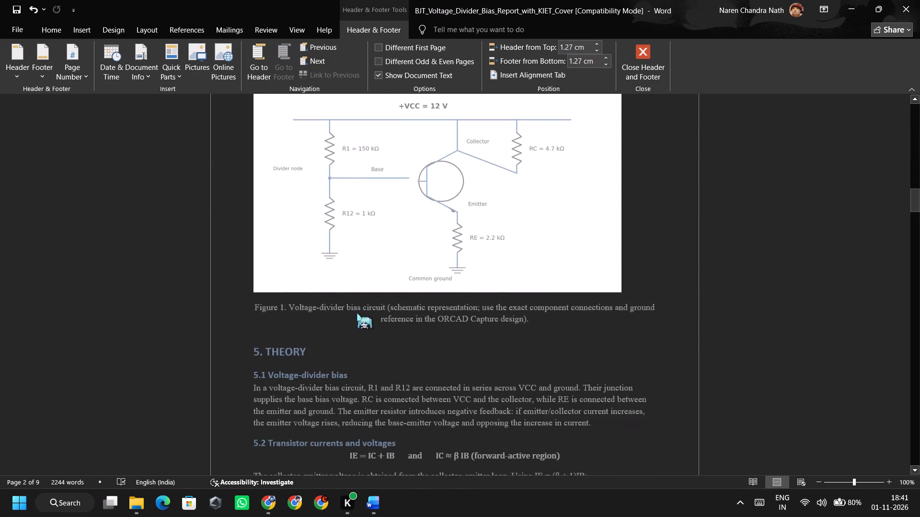
pyautogui.scroll(-6, 357, 314)
pyautogui.scroll(-20, 357, 314)
pyautogui.scroll(-2, 357, 314)
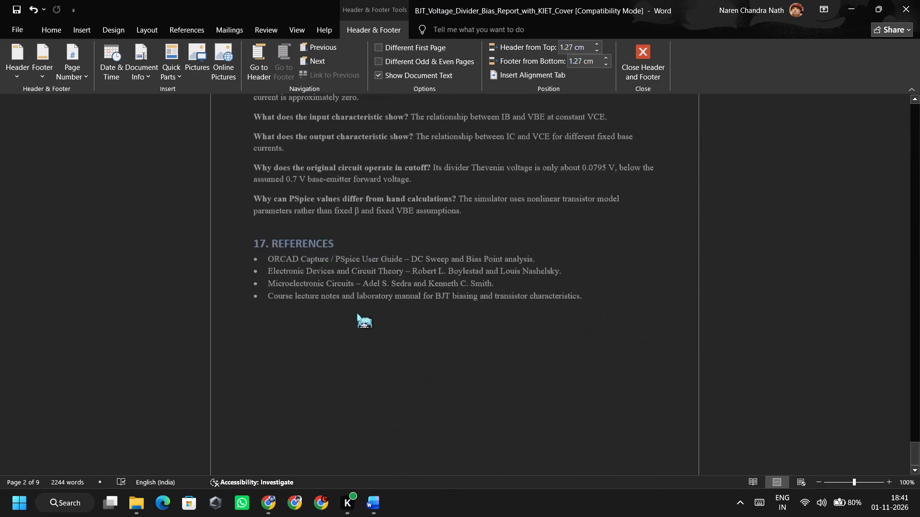
pyautogui.click(630, 57)
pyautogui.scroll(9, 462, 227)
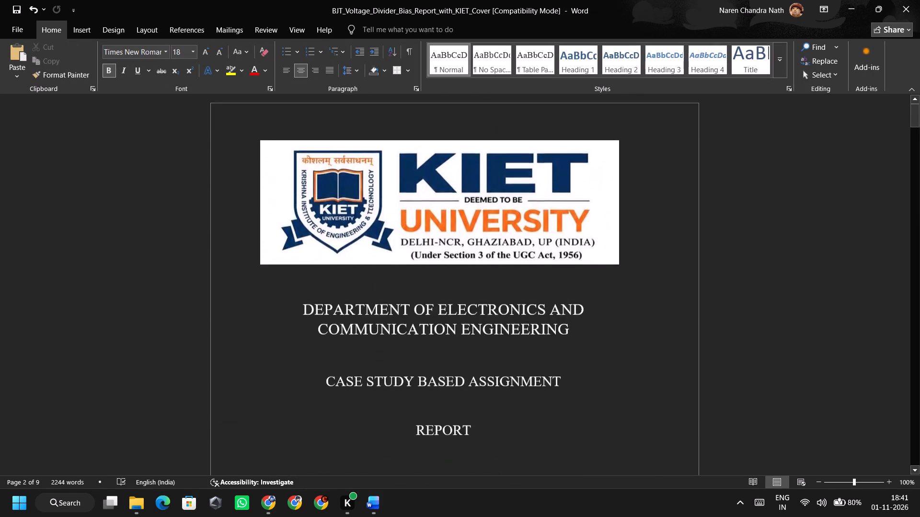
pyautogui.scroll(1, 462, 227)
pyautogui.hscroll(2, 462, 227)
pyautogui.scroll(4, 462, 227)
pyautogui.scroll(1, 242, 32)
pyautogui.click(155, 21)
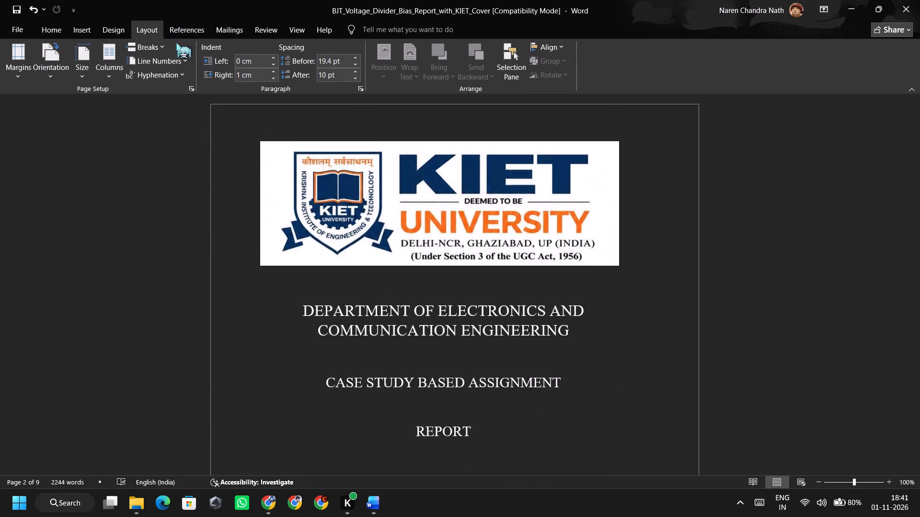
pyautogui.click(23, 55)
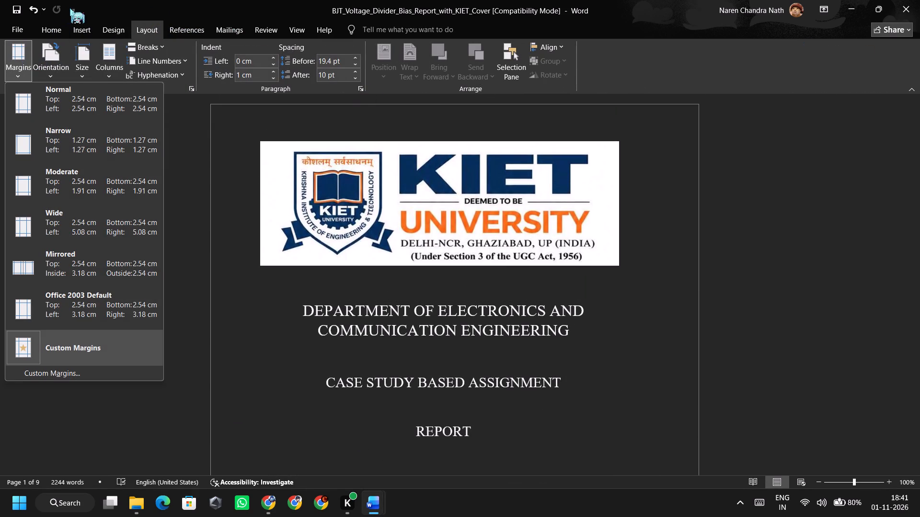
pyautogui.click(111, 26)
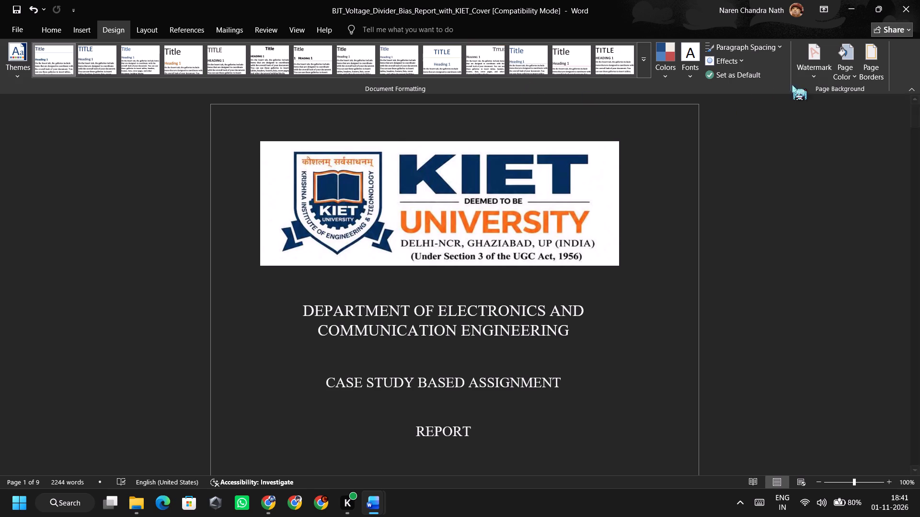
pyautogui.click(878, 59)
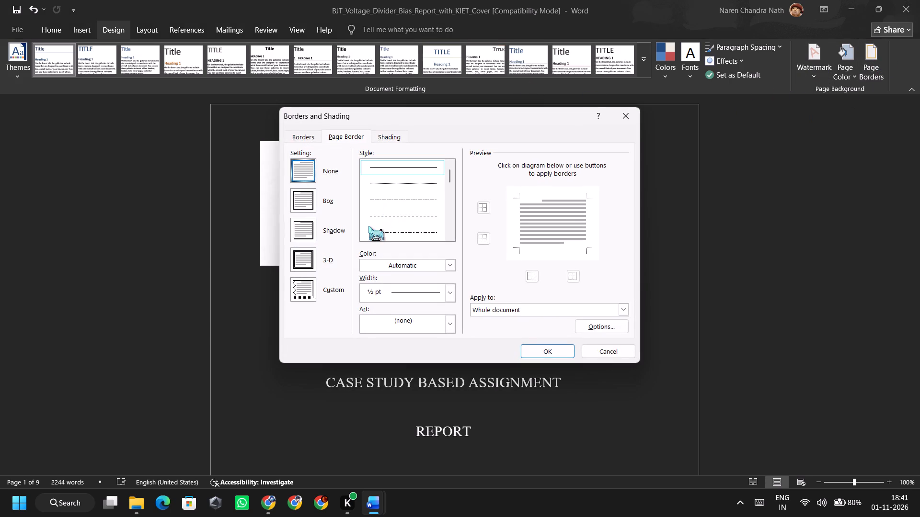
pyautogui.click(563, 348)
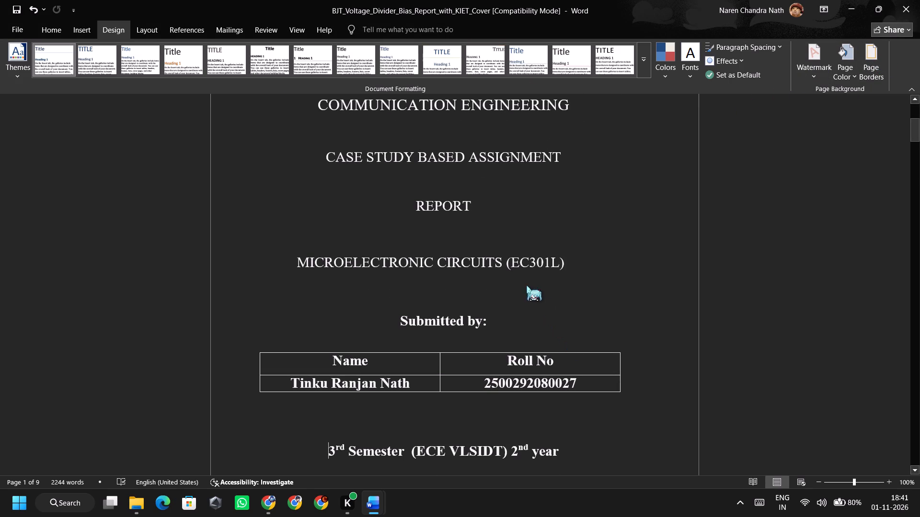
# Apply a Box page border to the whole document.
pyautogui.scroll(-3, 527, 285)
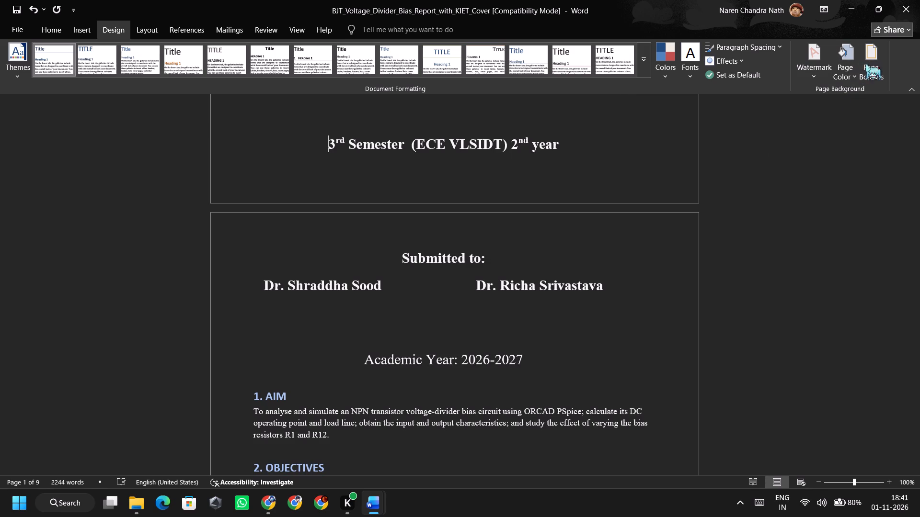
pyautogui.click(867, 65)
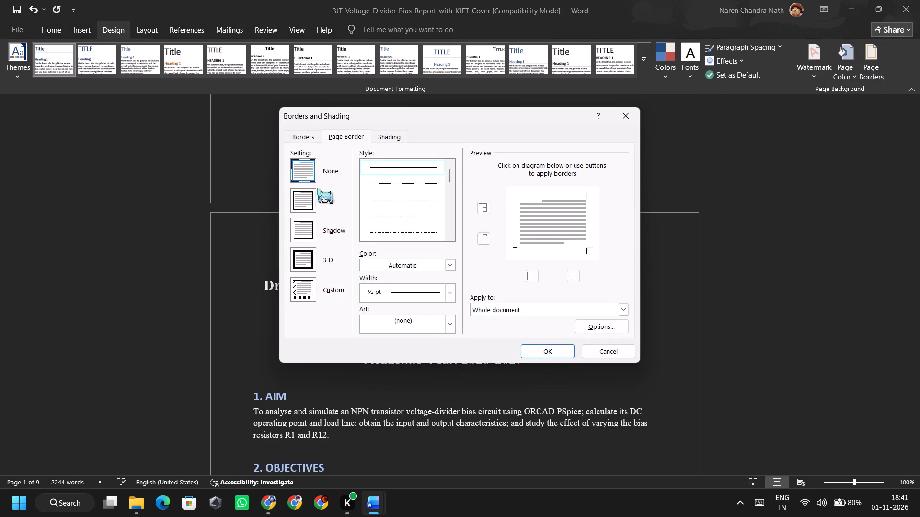
pyautogui.click(297, 196)
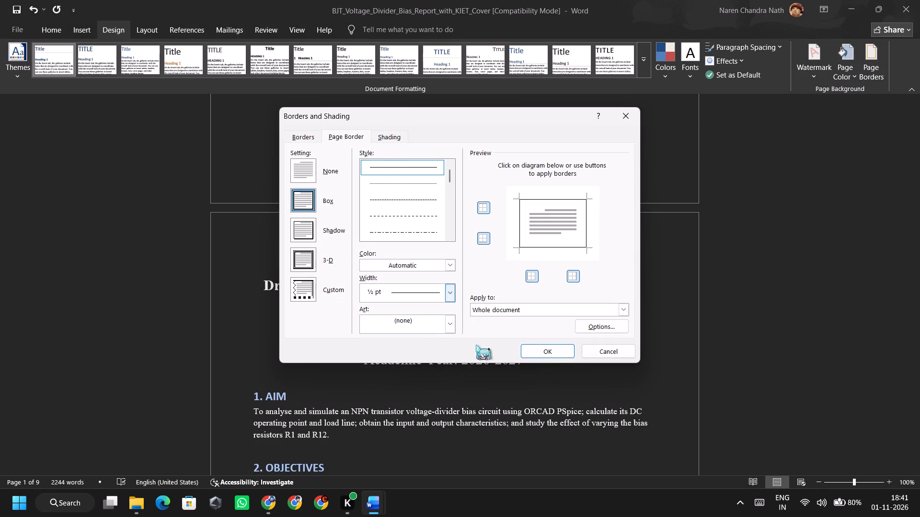
pyautogui.click(549, 348)
pyautogui.scroll(5, 511, 261)
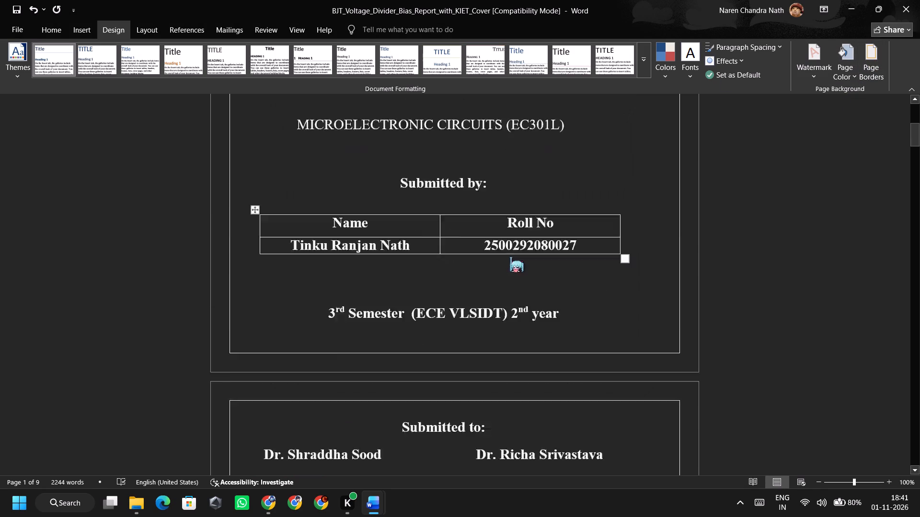
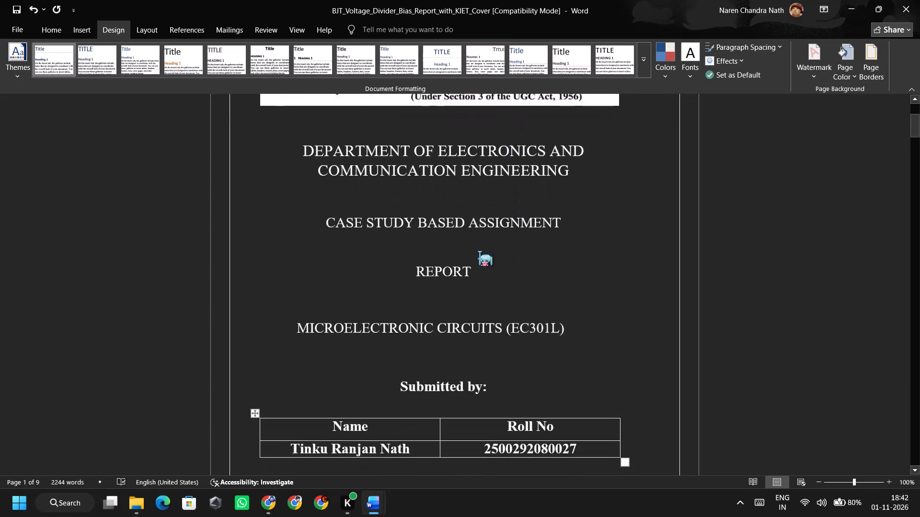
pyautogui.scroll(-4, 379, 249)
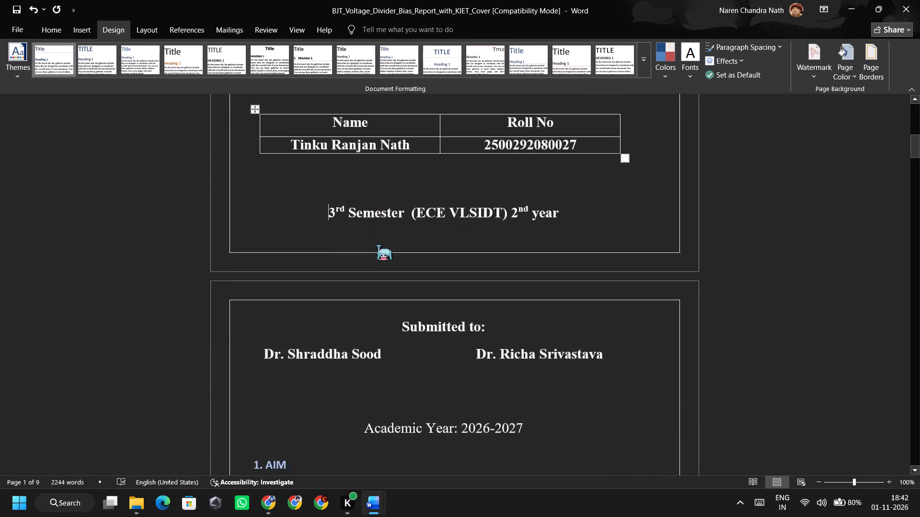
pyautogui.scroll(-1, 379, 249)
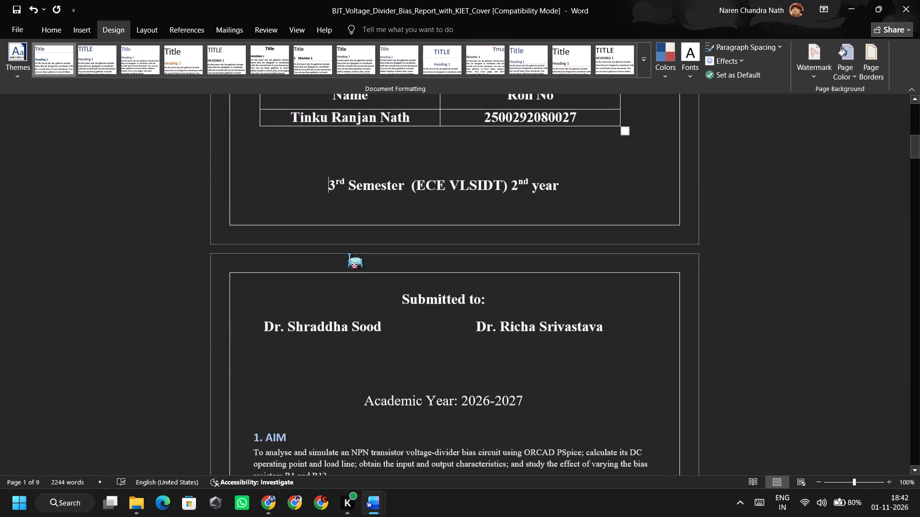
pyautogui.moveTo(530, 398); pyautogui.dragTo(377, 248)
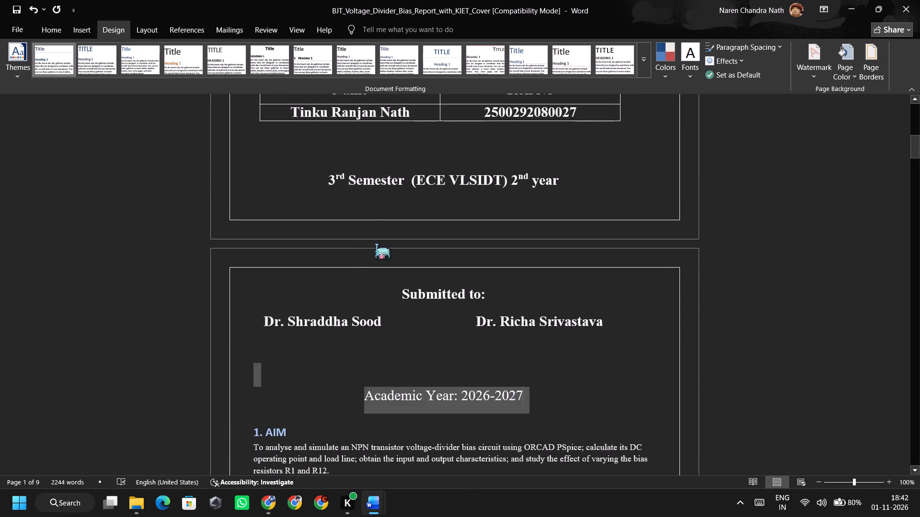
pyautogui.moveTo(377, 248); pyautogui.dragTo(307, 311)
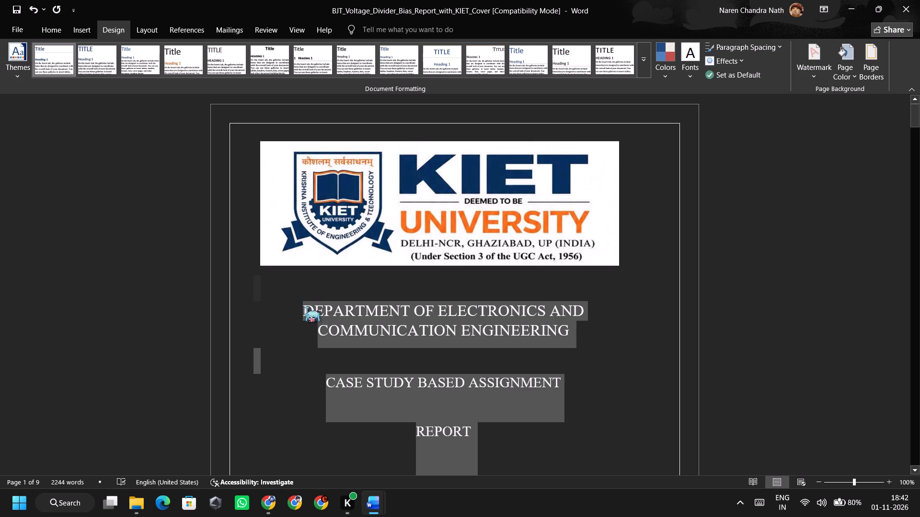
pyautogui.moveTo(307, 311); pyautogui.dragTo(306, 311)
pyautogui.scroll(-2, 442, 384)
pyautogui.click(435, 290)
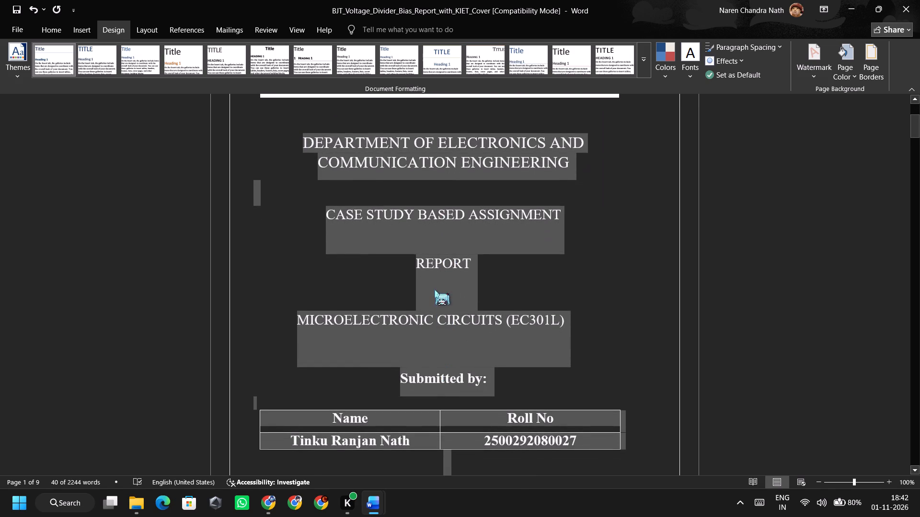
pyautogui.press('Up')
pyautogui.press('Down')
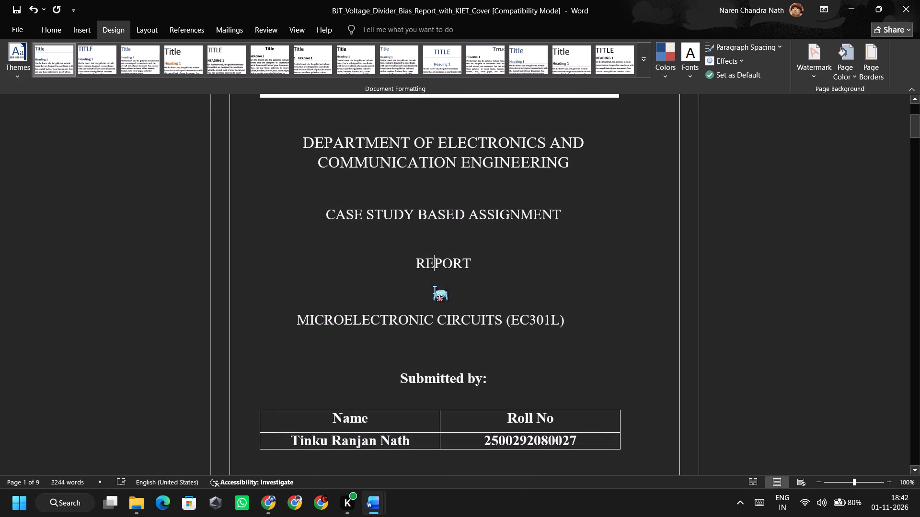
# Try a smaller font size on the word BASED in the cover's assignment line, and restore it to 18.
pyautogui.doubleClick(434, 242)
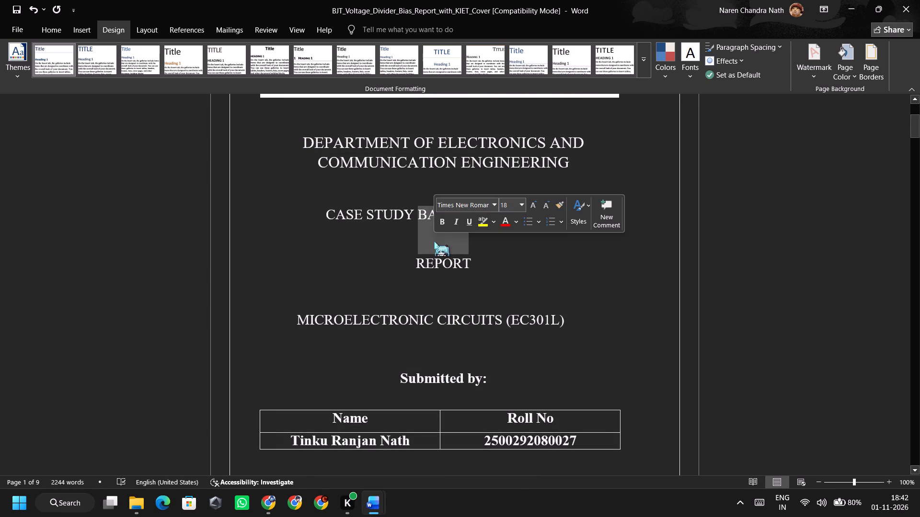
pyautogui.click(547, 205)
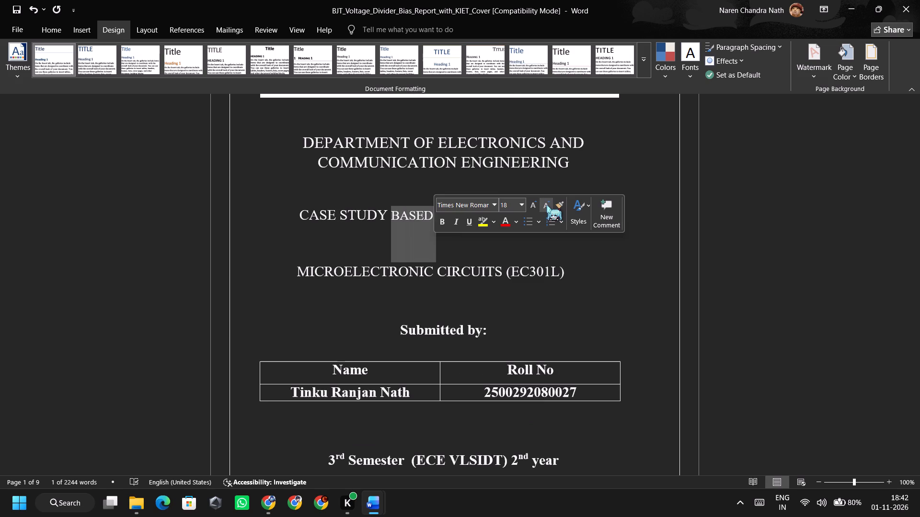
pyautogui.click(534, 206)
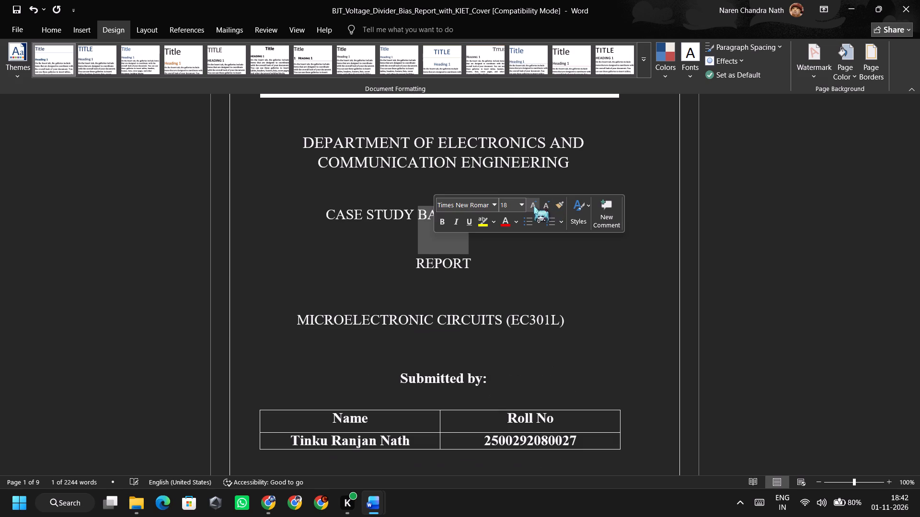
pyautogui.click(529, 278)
# Select the cover text from the department heading through the Academic Year line and open its font size choices.
pyautogui.scroll(-4, 529, 278)
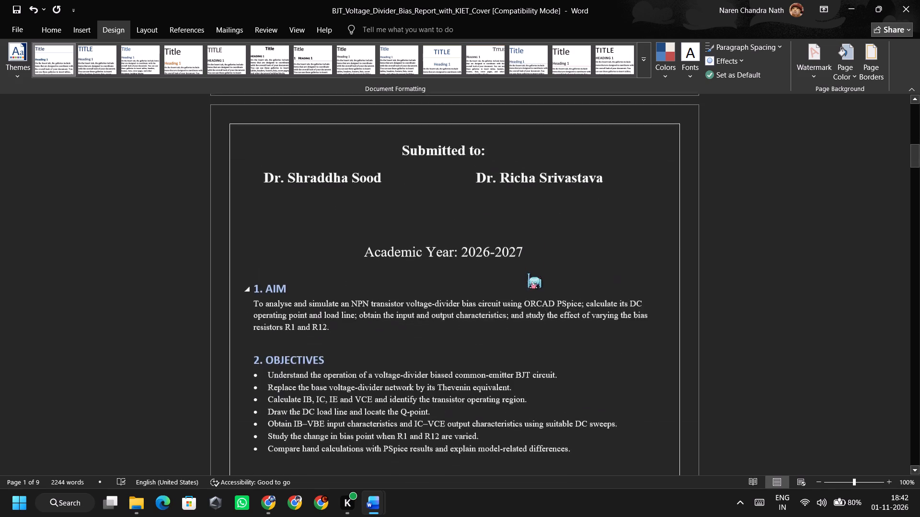
pyautogui.scroll(-1, 529, 278)
pyautogui.moveTo(534, 354); pyautogui.dragTo(303, 21)
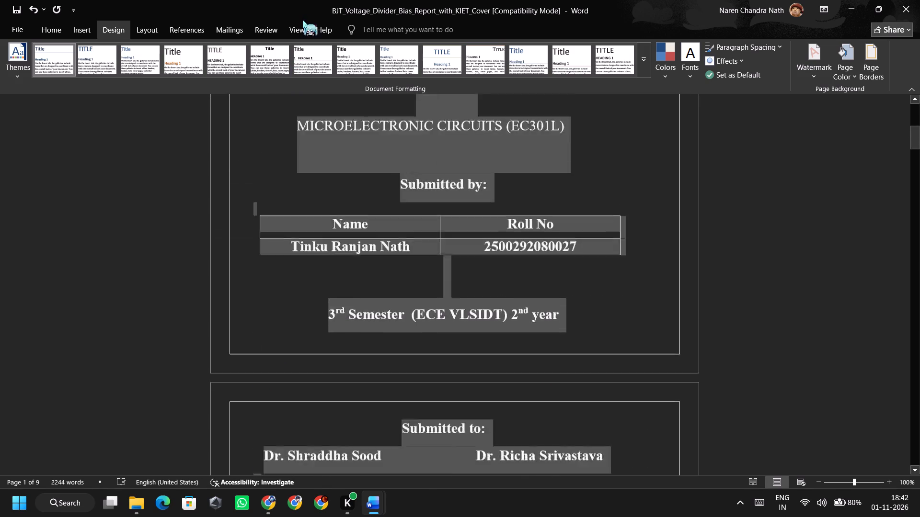
pyautogui.moveTo(303, 21); pyautogui.dragTo(310, 315)
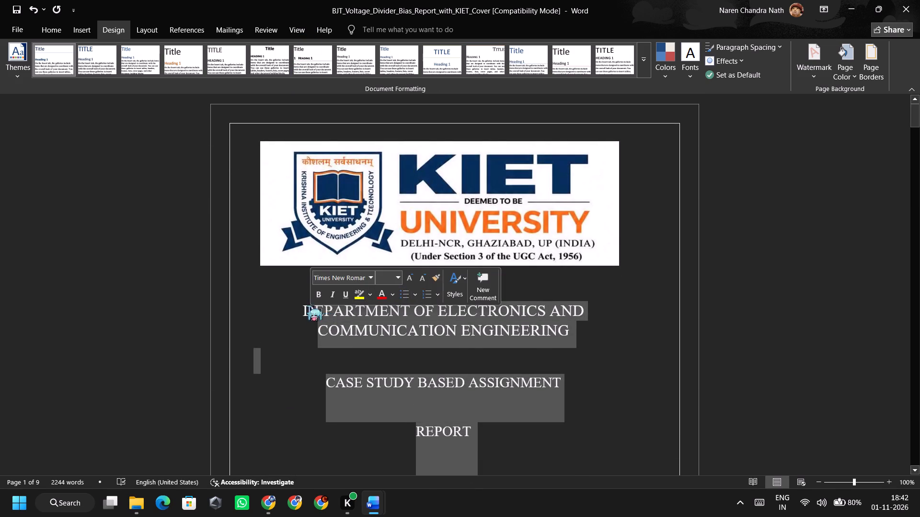
pyautogui.click(304, 309)
pyautogui.moveTo(304, 309); pyautogui.dragTo(562, 464)
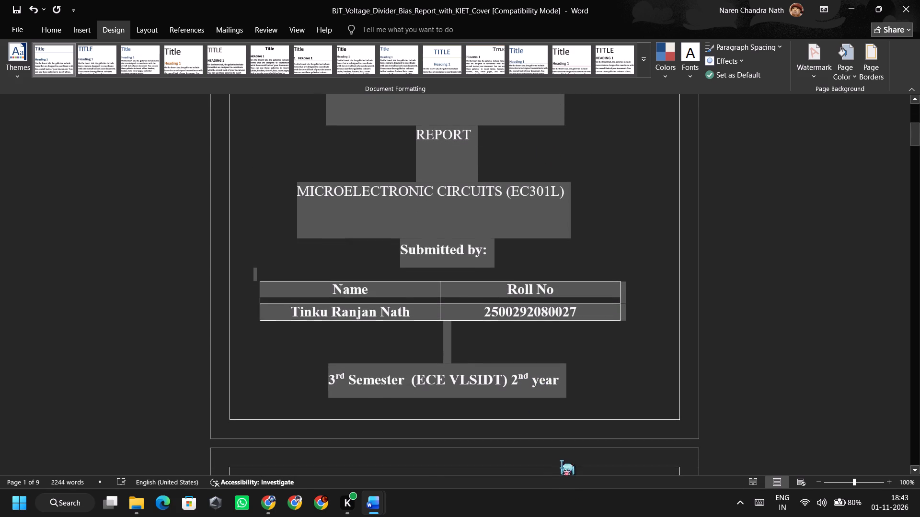
pyautogui.moveTo(562, 464); pyautogui.dragTo(580, 462)
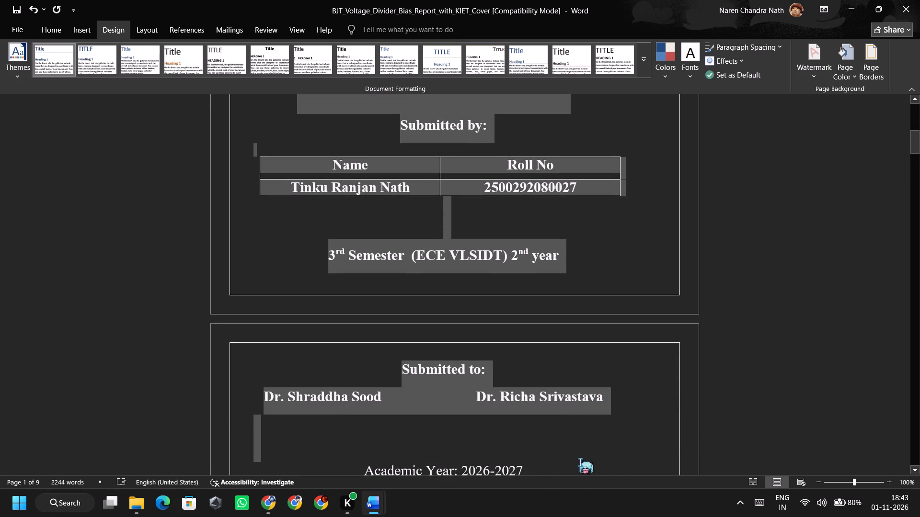
pyautogui.moveTo(580, 462); pyautogui.dragTo(576, 413)
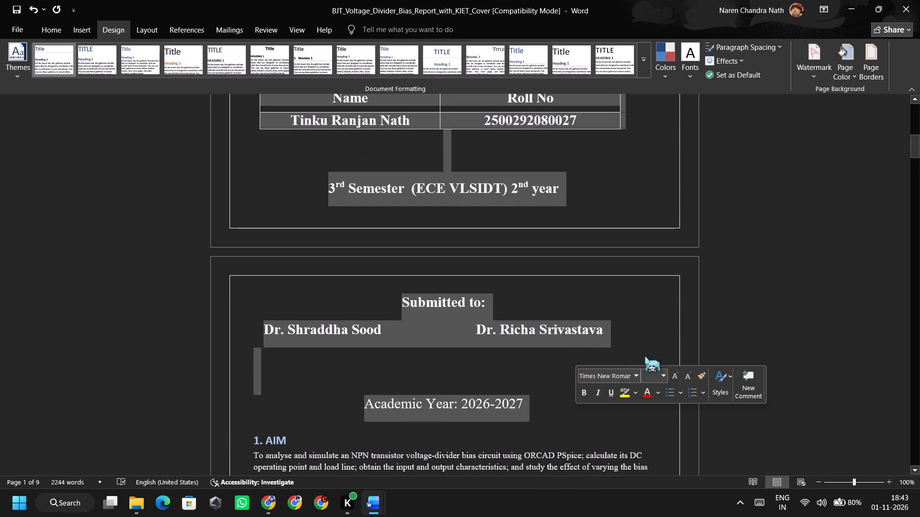
pyautogui.click(664, 372)
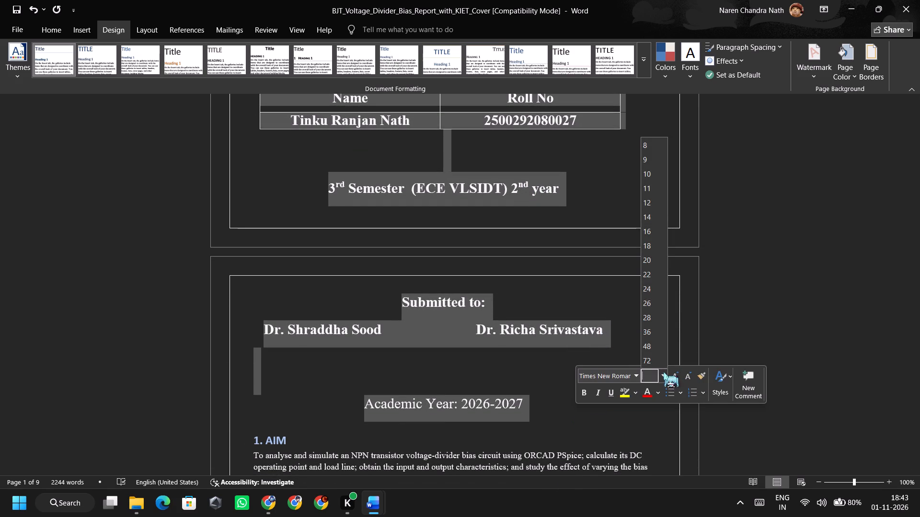
# Set the selected cover text, from the department heading through the Academic Year line, to font size 12.
pyautogui.click(649, 205)
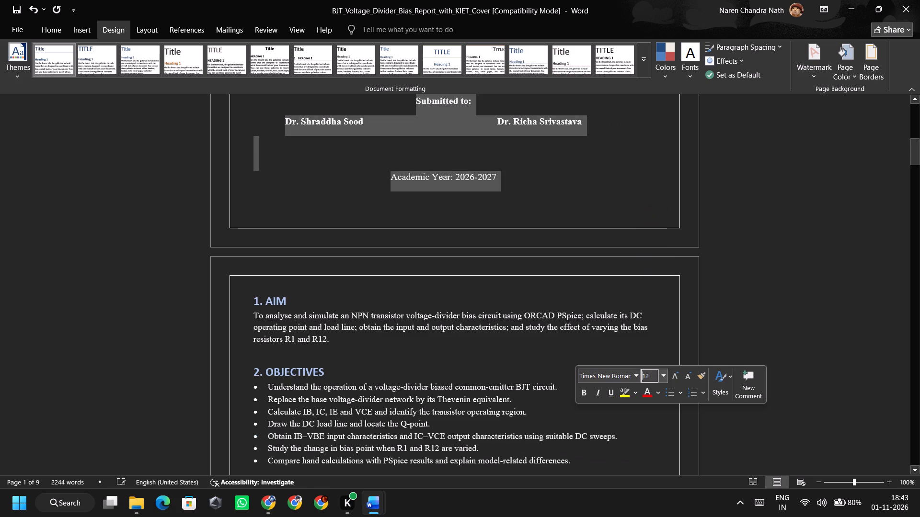
# Delete the "Academic Year: 2026-2027" line at the bottom of the cover page.
pyautogui.scroll(3, 529, 288)
pyautogui.click(510, 415)
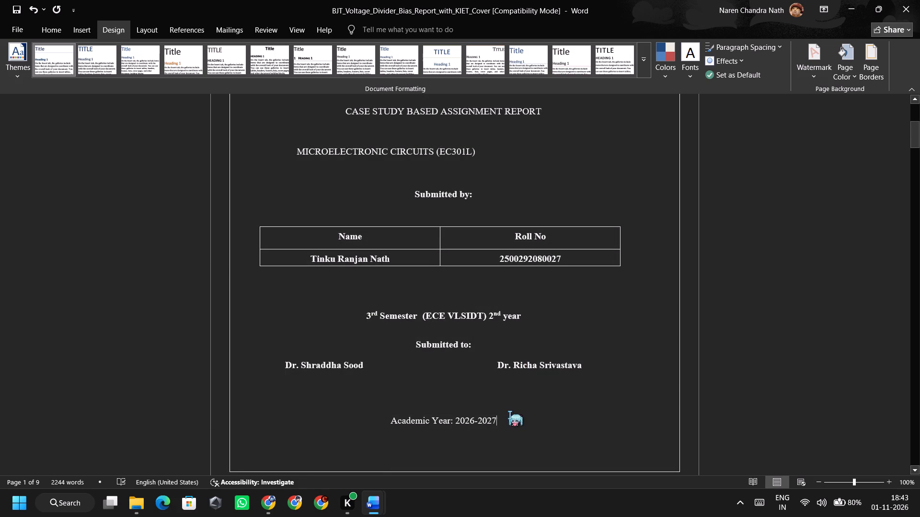
pyautogui.moveTo(499, 421); pyautogui.dragTo(388, 411)
pyautogui.press('BackSpace')
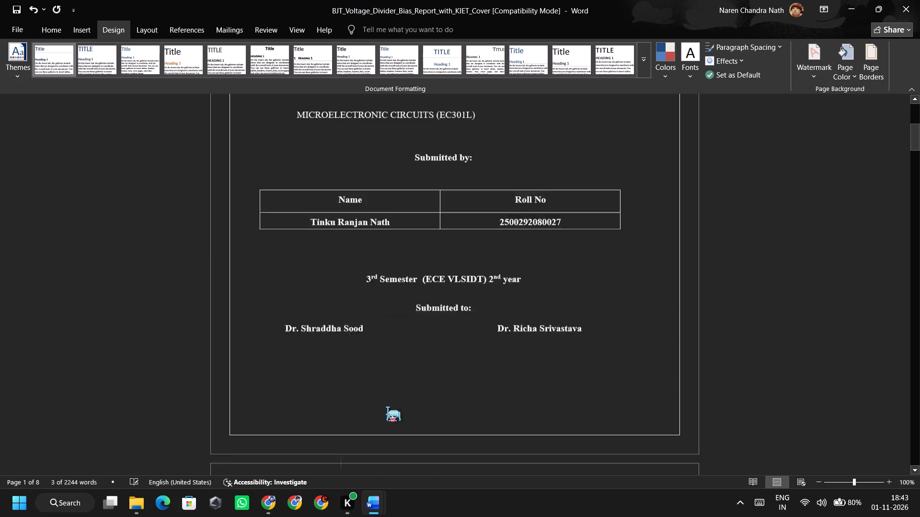
# Delete the second faculty name from the row under "Submitted to:" on the cover.
pyautogui.scroll(3, 388, 411)
pyautogui.scroll(-2, 388, 411)
pyautogui.moveTo(497, 335); pyautogui.dragTo(588, 334)
pyautogui.press('BackSpace')
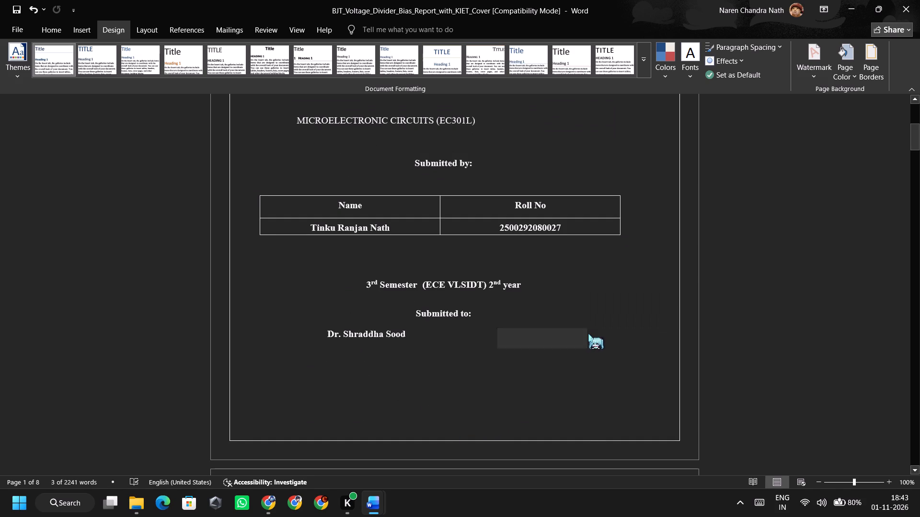
# Add spaces before the remaining faculty name so it sits centred under "Submitted to:".
pyautogui.press('Left')
pyautogui.press('Left')
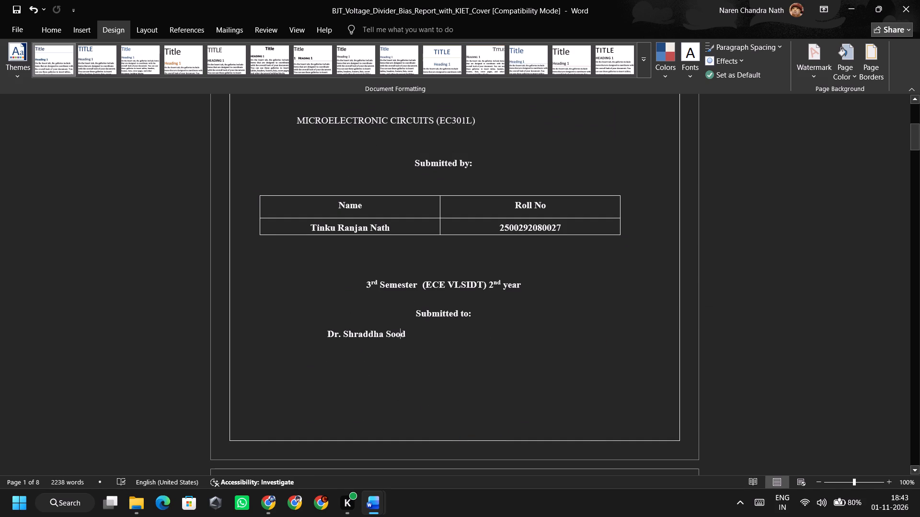
pyautogui.press('Left')
pyautogui.press('Left')
pyautogui.press('Left')
pyautogui.press('Left')
pyautogui.press('Left')
pyautogui.press('Left')
pyautogui.press('Left')
pyautogui.press('Left')
pyautogui.press('Left')
pyautogui.press('Left')
pyautogui.press('Left')
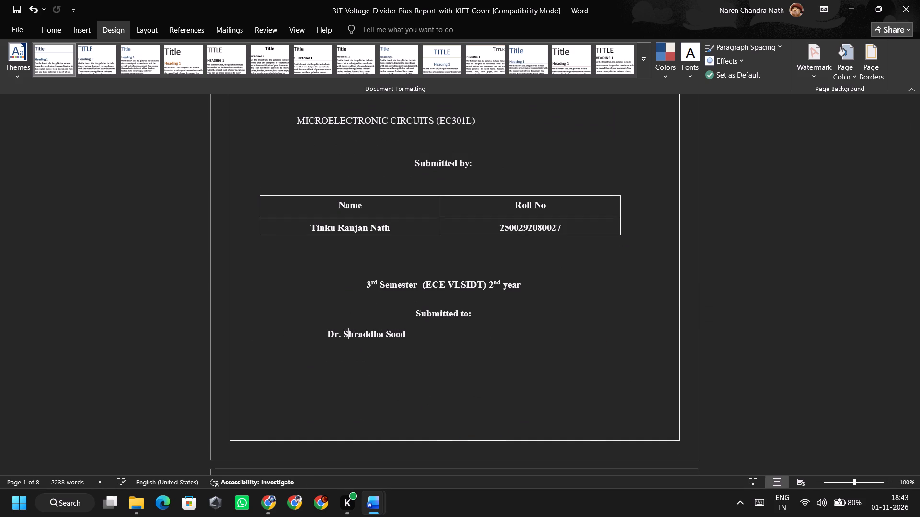
pyautogui.press('Left')
pyautogui.press('Left')
pyautogui.press('Left')
pyautogui.press('Left')
pyautogui.press('Left')
pyautogui.press('Left')
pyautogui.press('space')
pyautogui.press('Right')
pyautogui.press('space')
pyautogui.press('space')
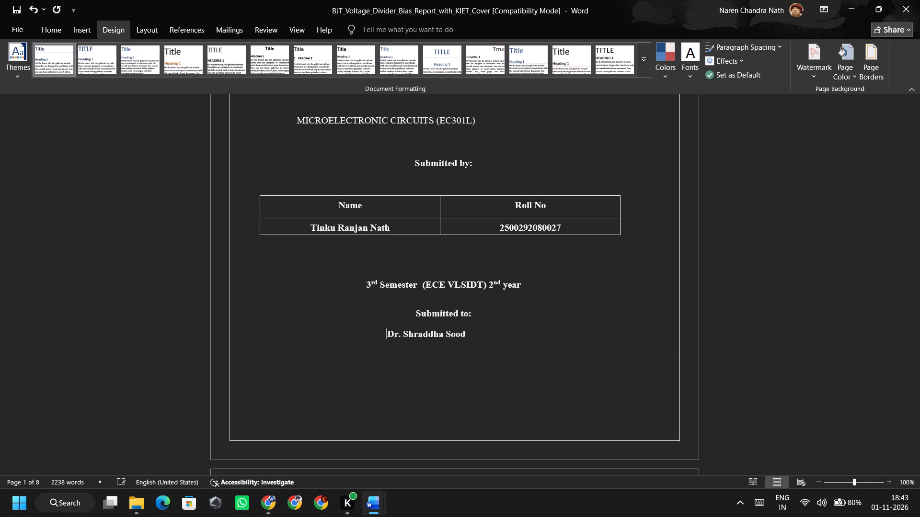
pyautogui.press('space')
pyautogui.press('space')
# Enlarge the cover's "DEPARTMENT OF ELECTRONICS AND COMMUNICATION ENGINEERING" heading to font size 18.
pyautogui.scroll(1, 588, 334)
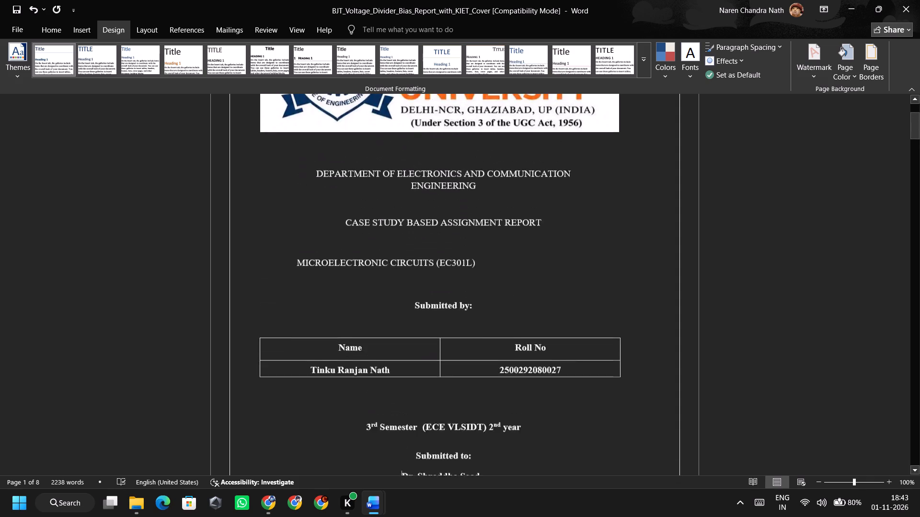
pyautogui.scroll(1, 588, 334)
pyautogui.scroll(1, 660, 307)
pyautogui.doubleClick(321, 277)
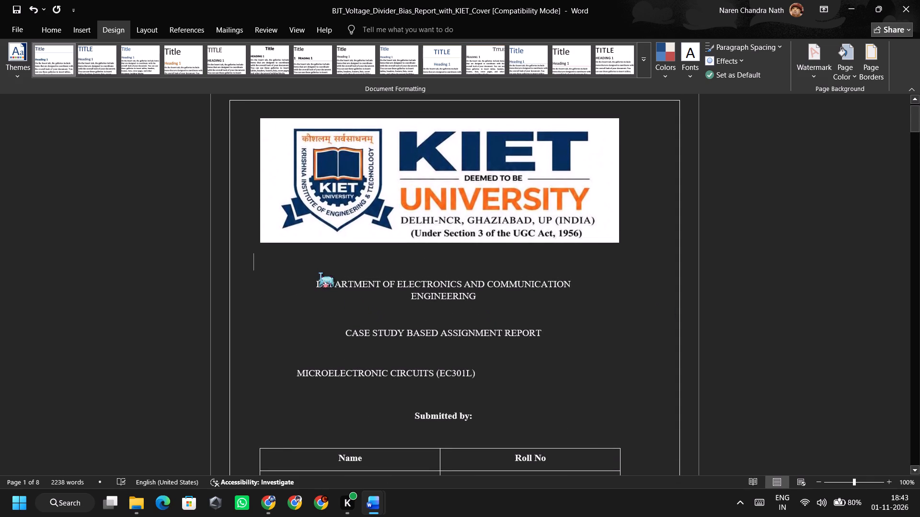
pyautogui.click(322, 280)
pyautogui.moveTo(322, 280); pyautogui.dragTo(464, 291)
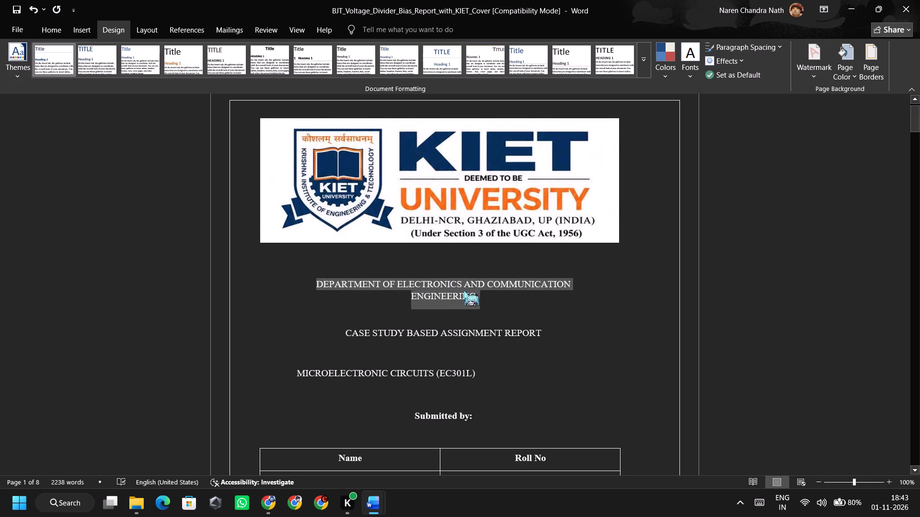
pyautogui.moveTo(464, 291); pyautogui.dragTo(465, 294)
pyautogui.tripleClick(563, 260)
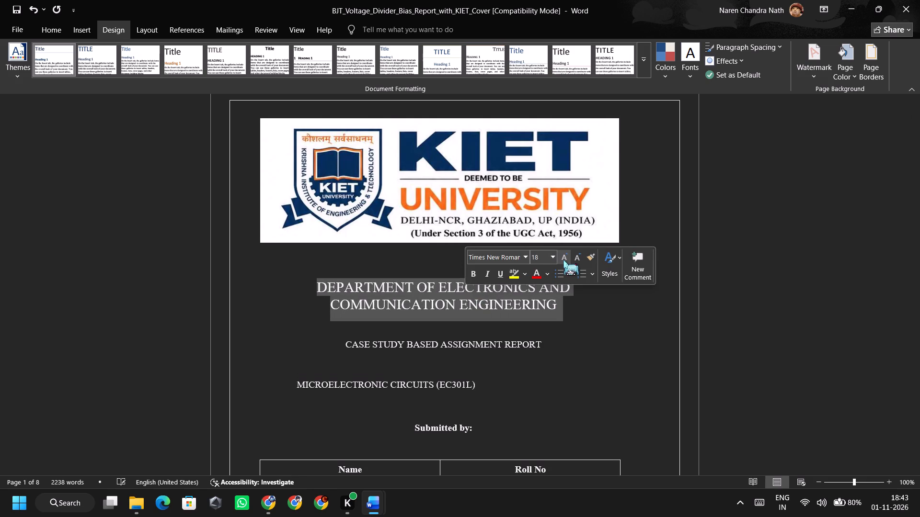
# Add spaces before "MICROELECTRONIC CIRCUITS (EC301L)" so it lines up centred beneath the assignment report title.
pyautogui.click(297, 382)
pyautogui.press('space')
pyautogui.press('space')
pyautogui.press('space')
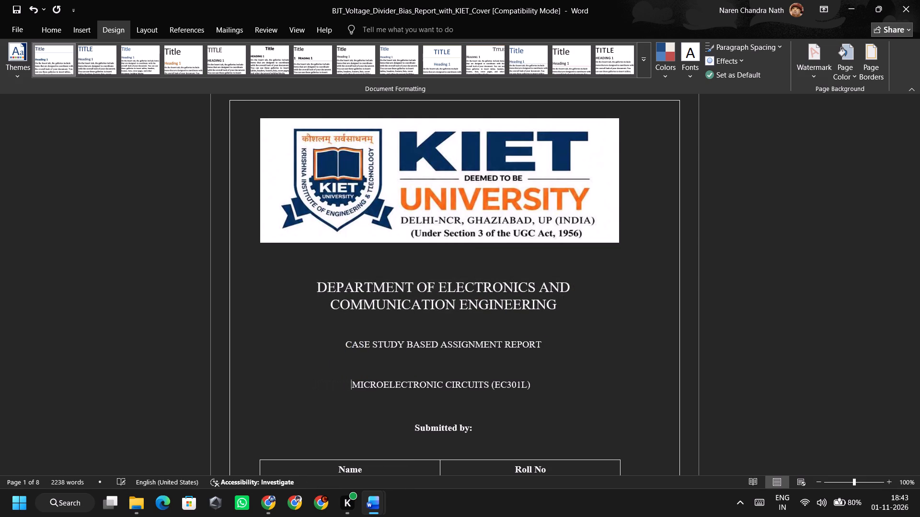
# Enlarge the cover line CASE STUDY BASED ASSIGNMENT REPORT to font size 14.
pyautogui.click(353, 342)
pyautogui.moveTo(353, 342); pyautogui.dragTo(535, 345)
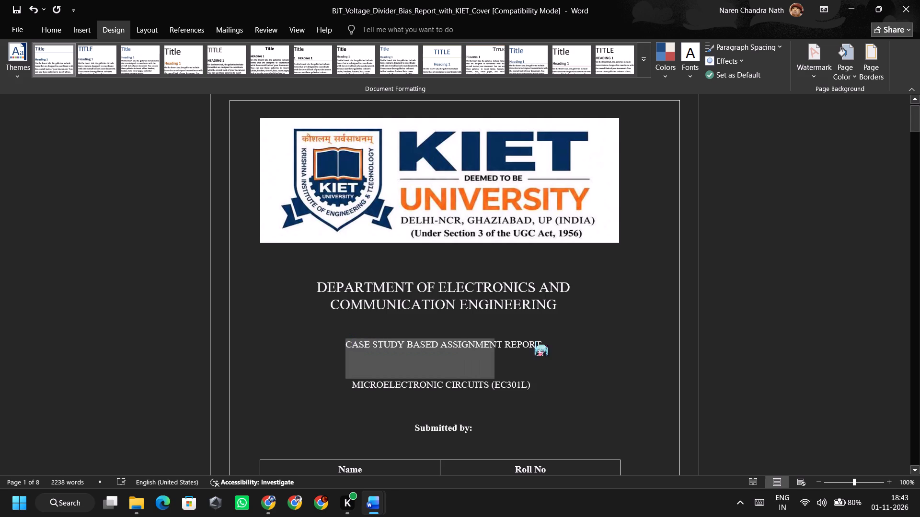
pyautogui.moveTo(535, 345); pyautogui.dragTo(546, 345)
pyautogui.click(644, 307)
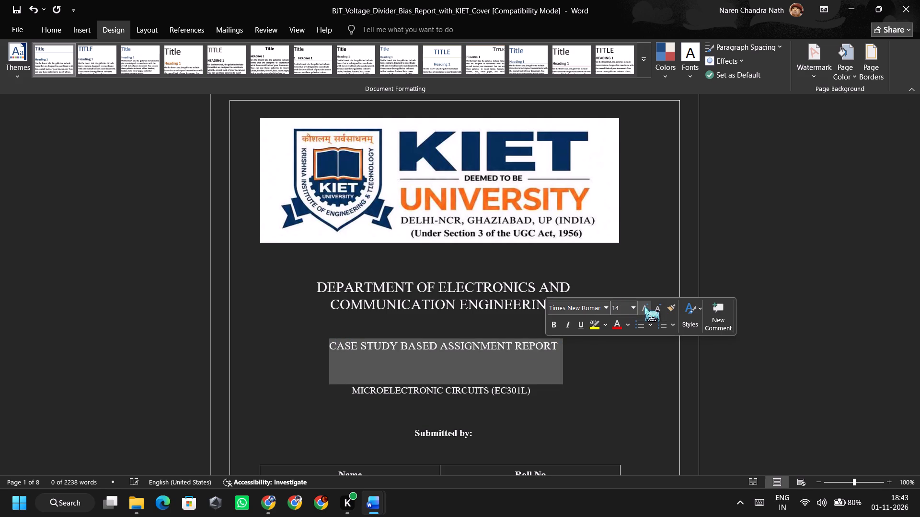
# Enlarge the cover line MICROELECTRONIC CIRCUITS (EC301L) by one font size step to match the assignment report line.
pyautogui.click(361, 387)
pyautogui.moveTo(361, 387); pyautogui.dragTo(528, 390)
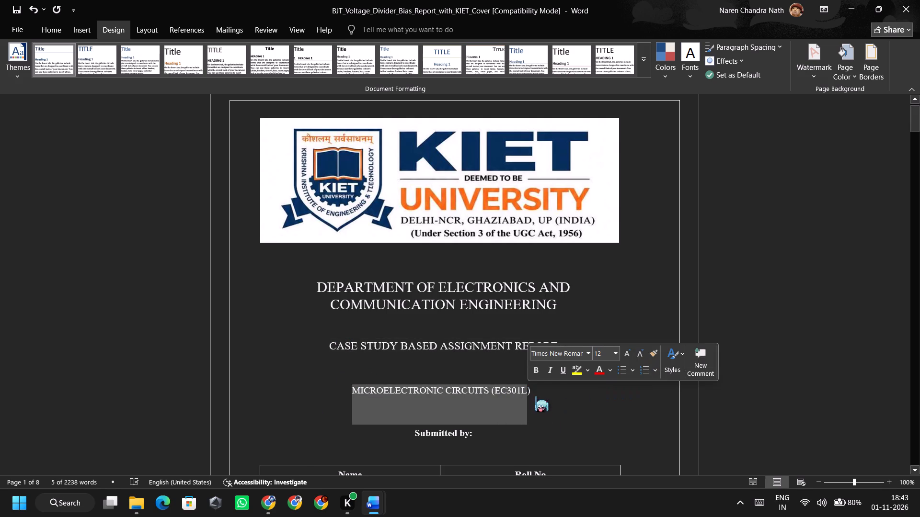
pyautogui.moveTo(536, 401); pyautogui.dragTo(363, 388)
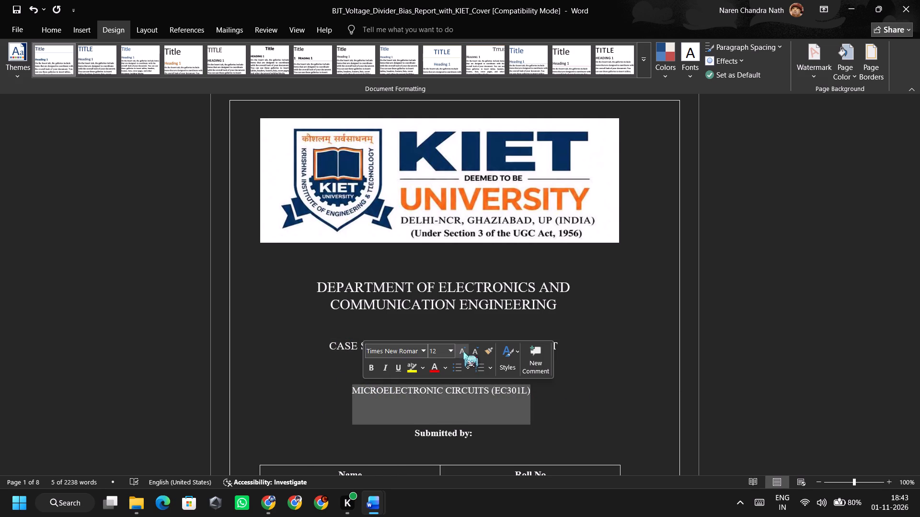
pyautogui.click(463, 352)
pyautogui.click(555, 367)
# Delete four of the leading spaces before MICROELECTRONIC CIRCUITS (EC301L) so the line sits closer to the cover's centre.
pyautogui.scroll(-2, 555, 367)
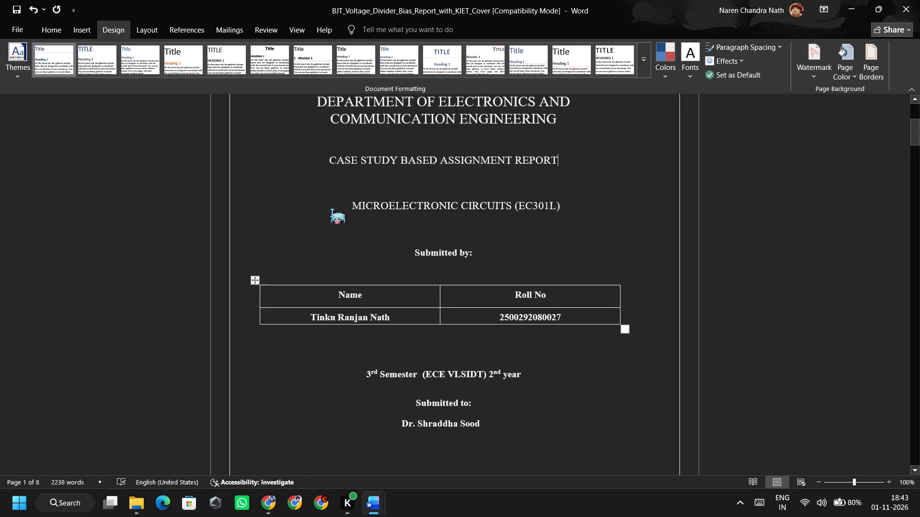
pyautogui.click(335, 213)
pyautogui.press('BackSpace')
pyautogui.press('BackSpace')
pyautogui.press('BackSpace')
pyautogui.press('BackSpace')
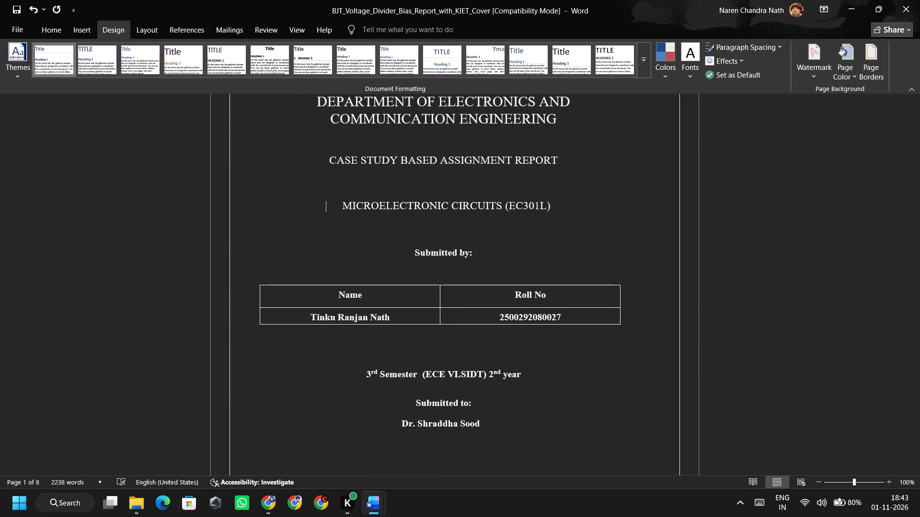
pyautogui.click(399, 210)
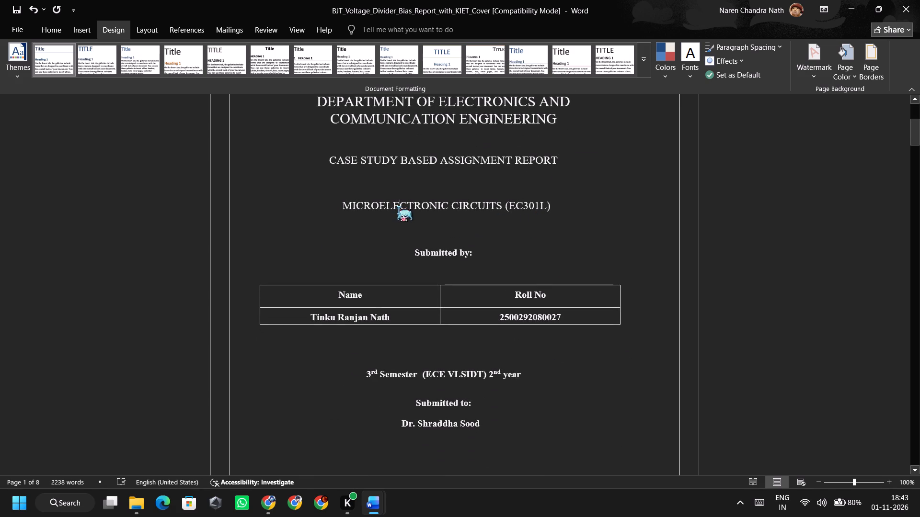
pyautogui.click(366, 189)
pyautogui.click(346, 187)
pyautogui.scroll(2, 346, 187)
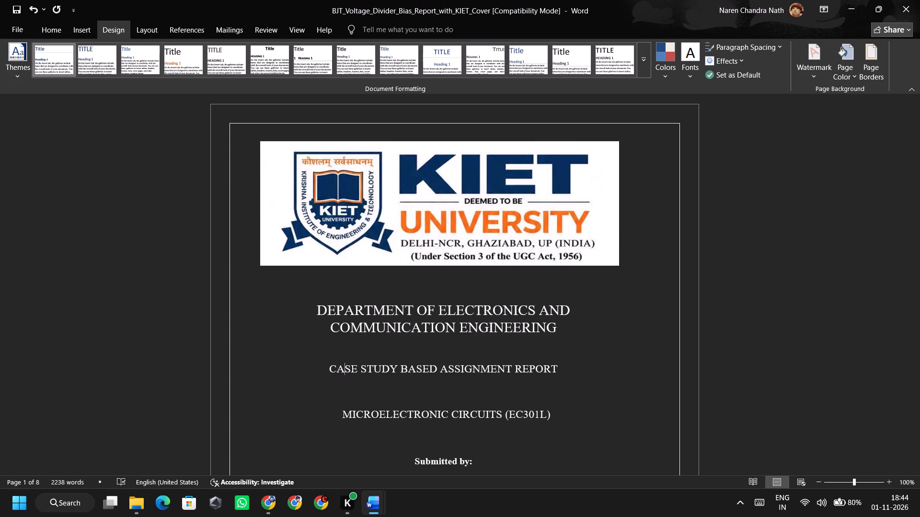
# Switch to YouTube in Chrome, search for "tune chua to me dhadakne laga" and play the T-Series "Maine Khud Ko Ragini MMS 2" lyrics video.
pyautogui.click(262, 515)
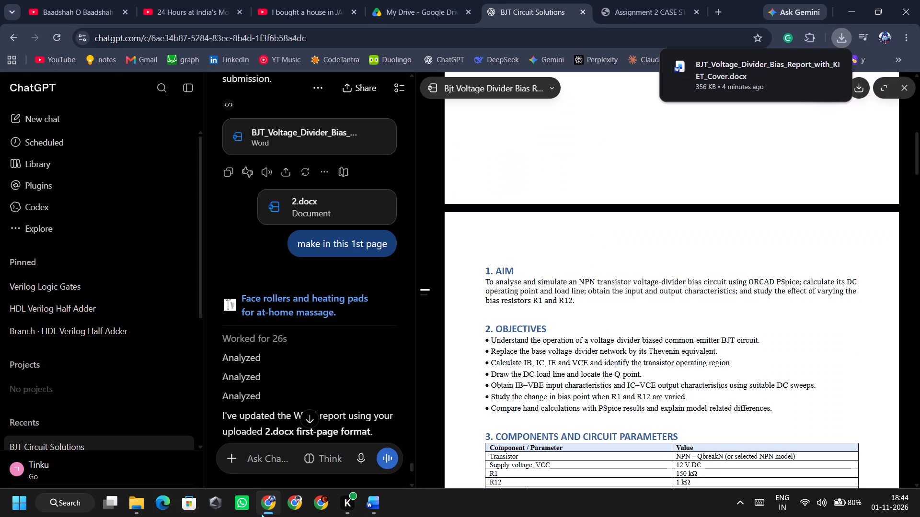
pyautogui.click(60, 2)
pyautogui.press('space')
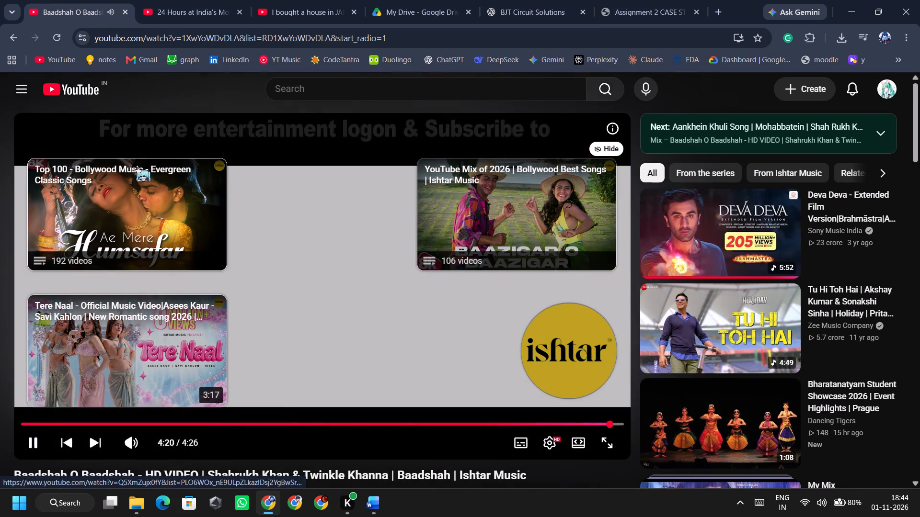
pyautogui.click(287, 88)
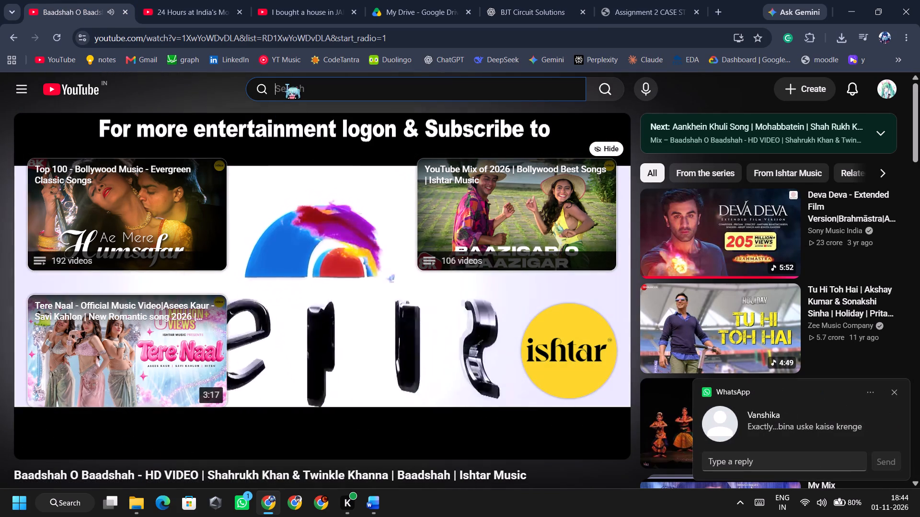
pyautogui.write('tun')
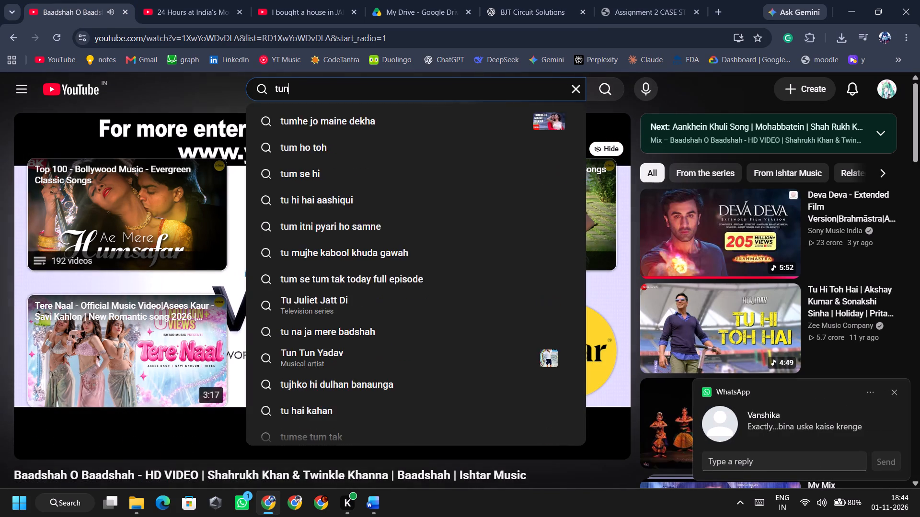
pyautogui.press('e')
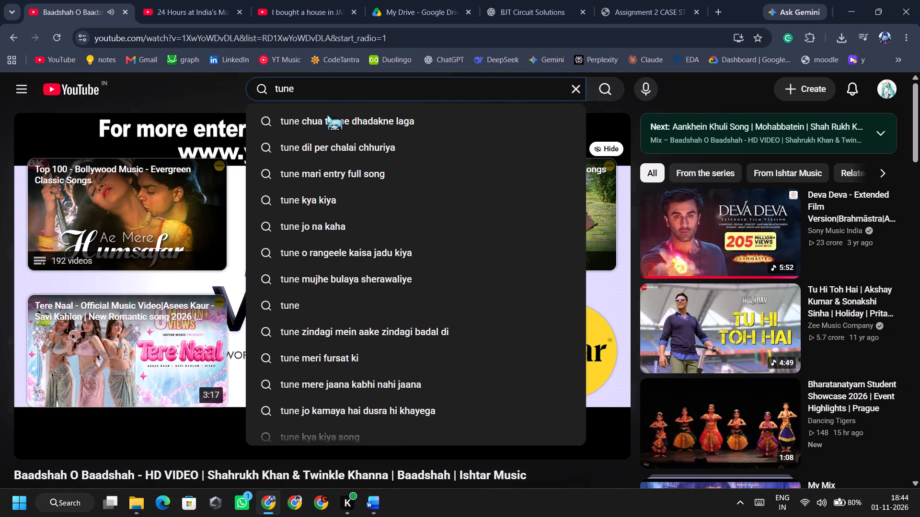
pyautogui.click(323, 121)
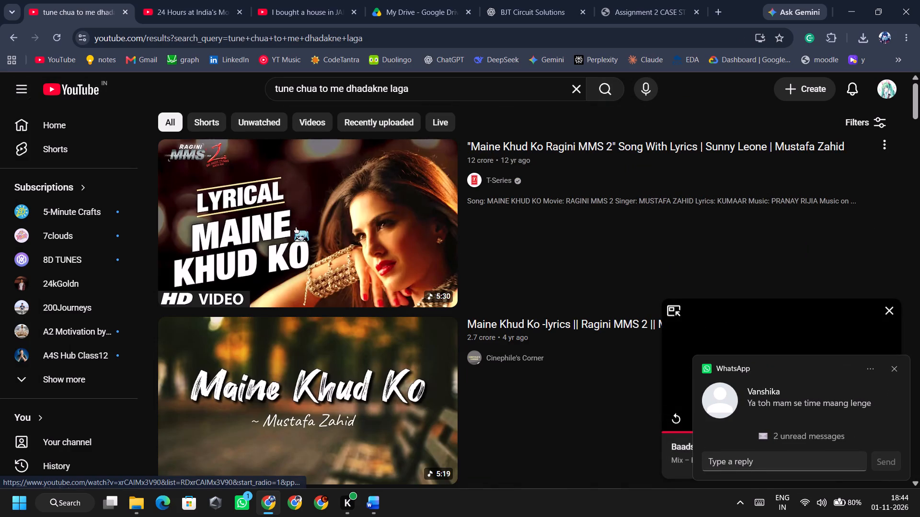
pyautogui.click(296, 226)
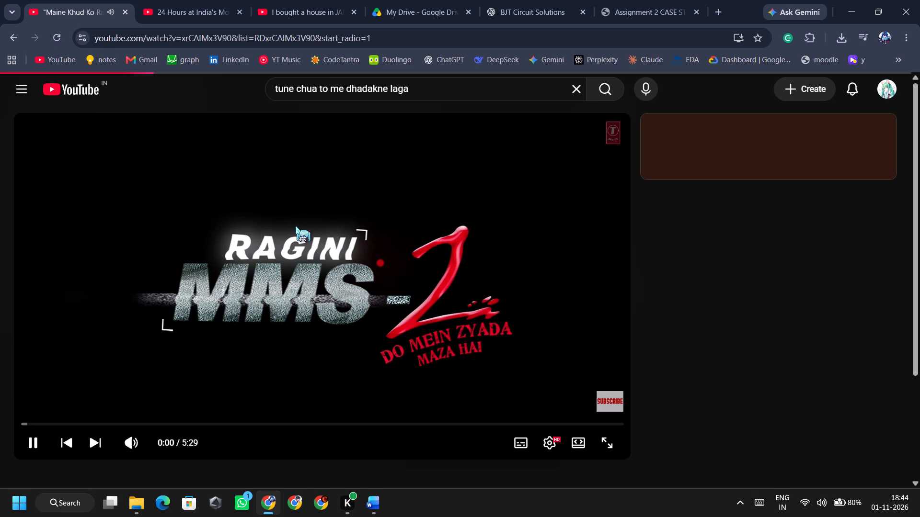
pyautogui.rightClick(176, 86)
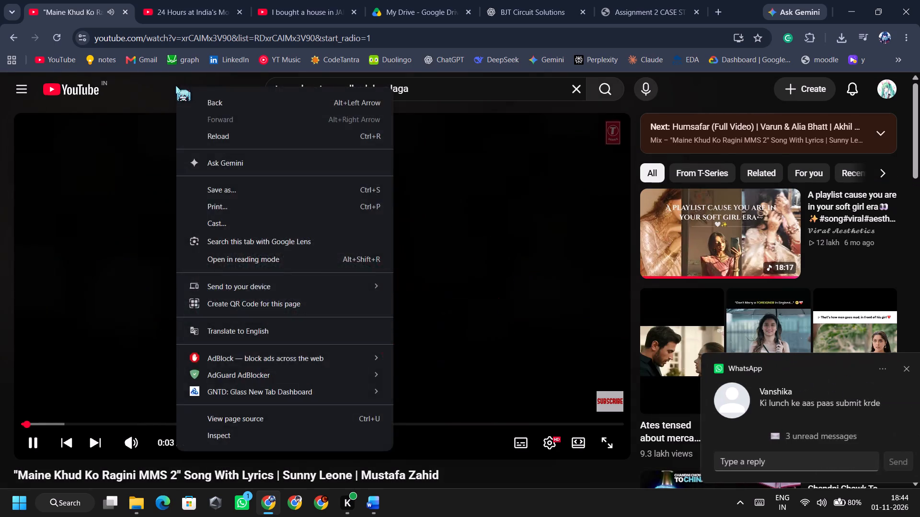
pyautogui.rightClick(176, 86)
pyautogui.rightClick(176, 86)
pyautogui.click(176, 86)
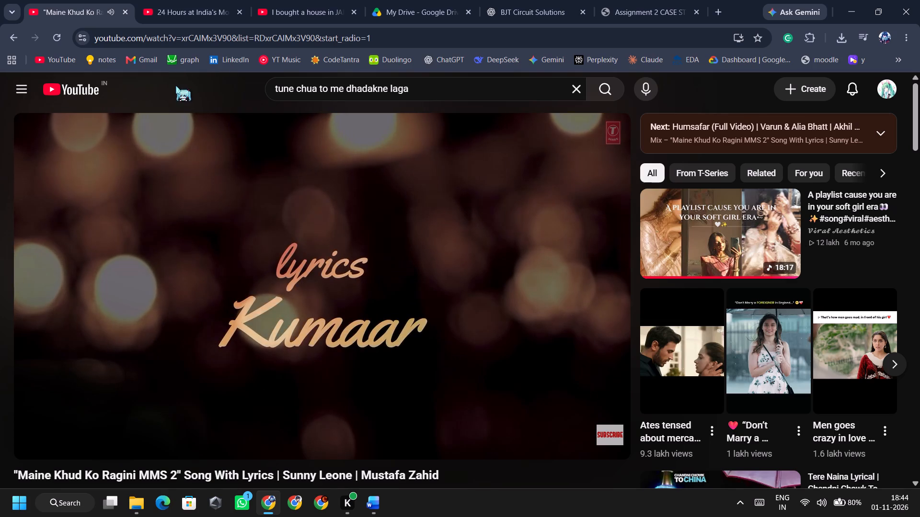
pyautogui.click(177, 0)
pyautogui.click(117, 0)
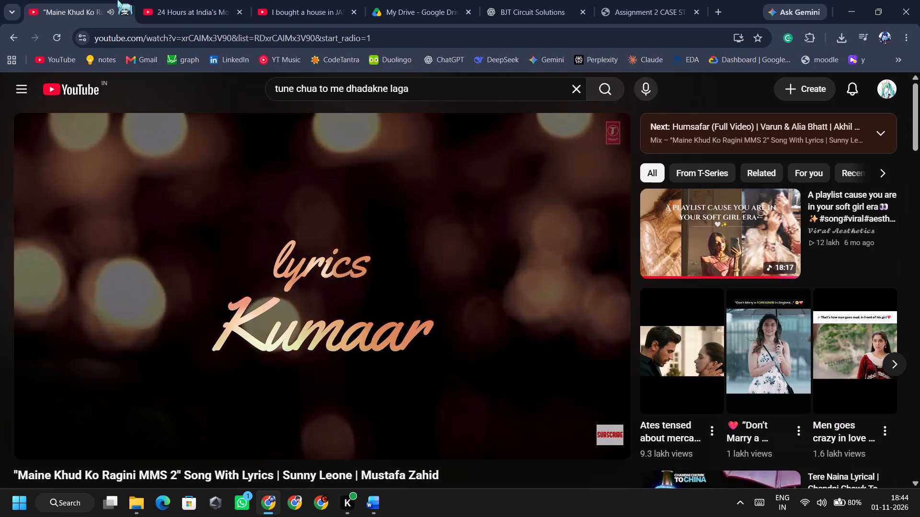
# Close the My Drive tab in Chrome.
pyautogui.click(318, 2)
pyautogui.click(407, 0)
pyautogui.click(510, 0)
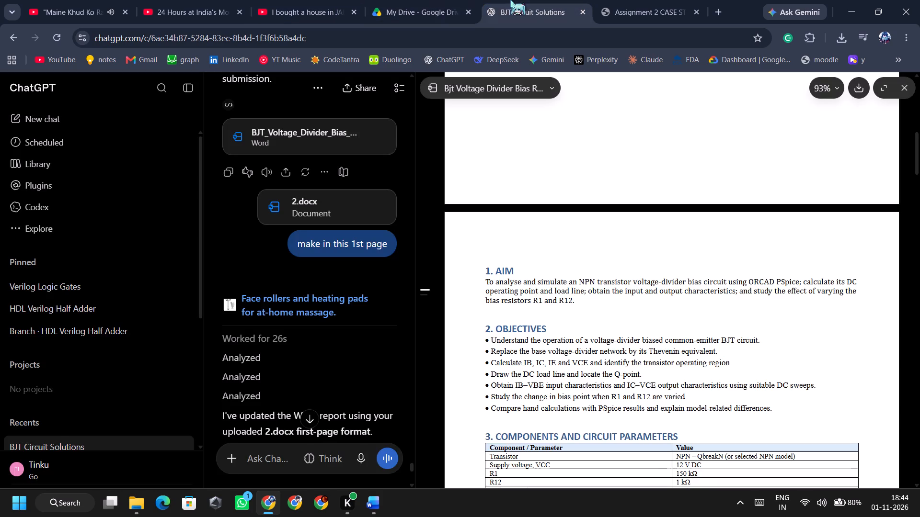
pyautogui.click(446, 0)
pyautogui.click(464, 11)
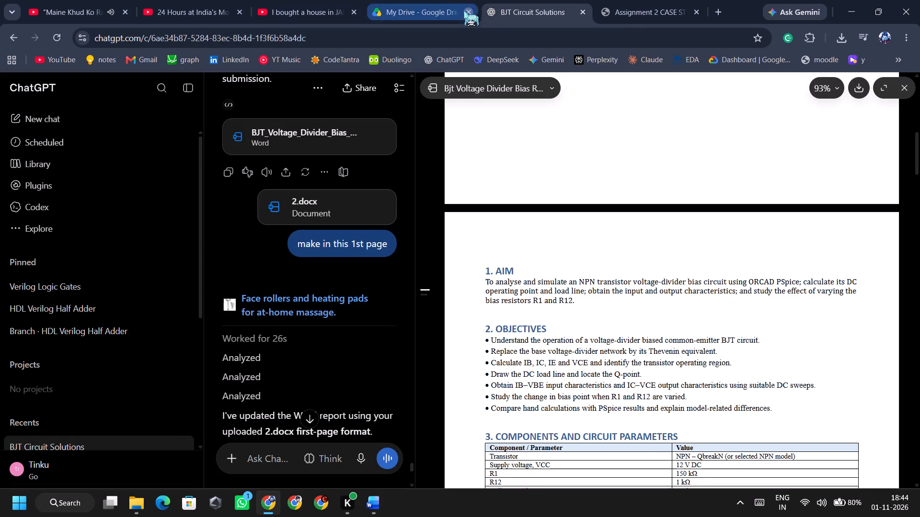
# Return to the BJT Circuit Solutions chat and close the Word report preview.
pyautogui.click(664, 0)
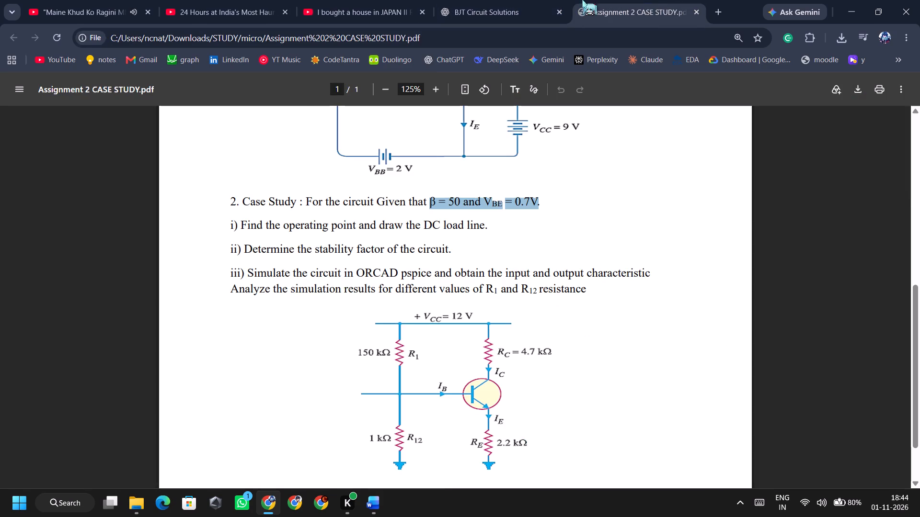
pyautogui.click(561, 0)
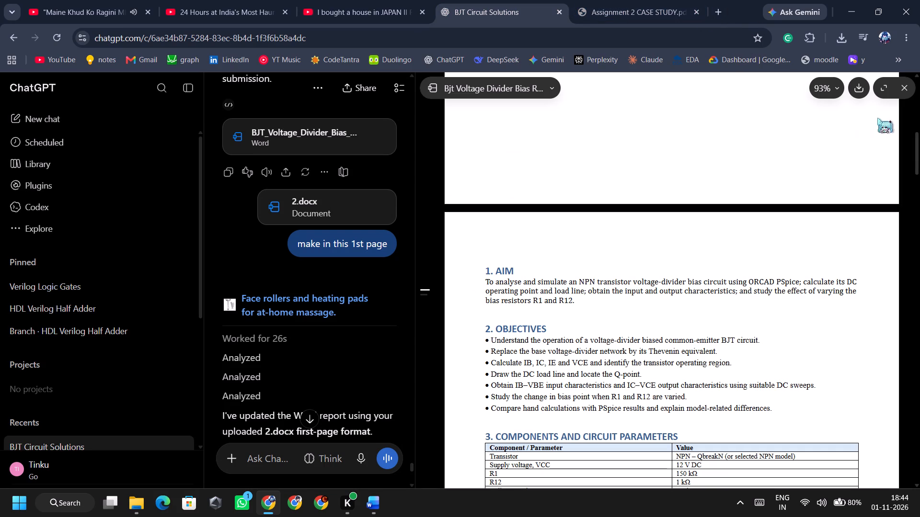
pyautogui.click(900, 90)
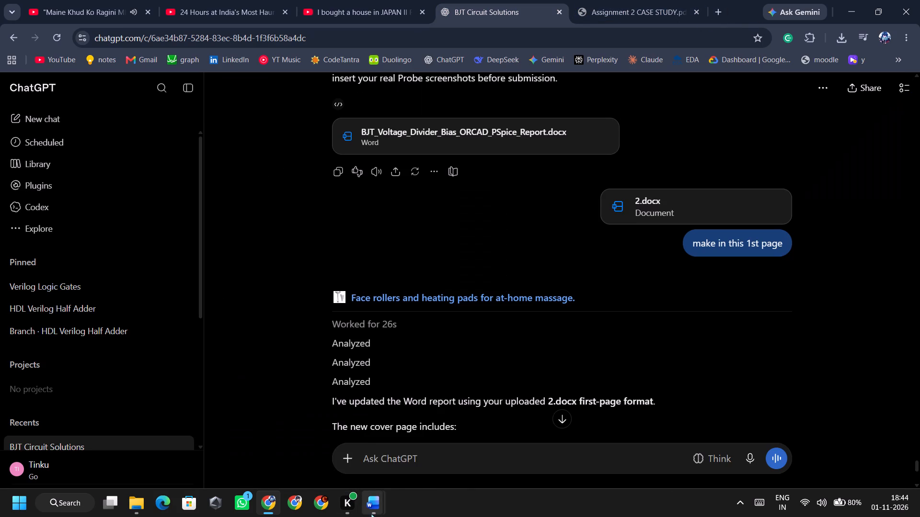
# Switch to Word and compare the report's cover text with the cover of reference document 2.
pyautogui.click(420, 447)
pyautogui.scroll(-1, 418, 404)
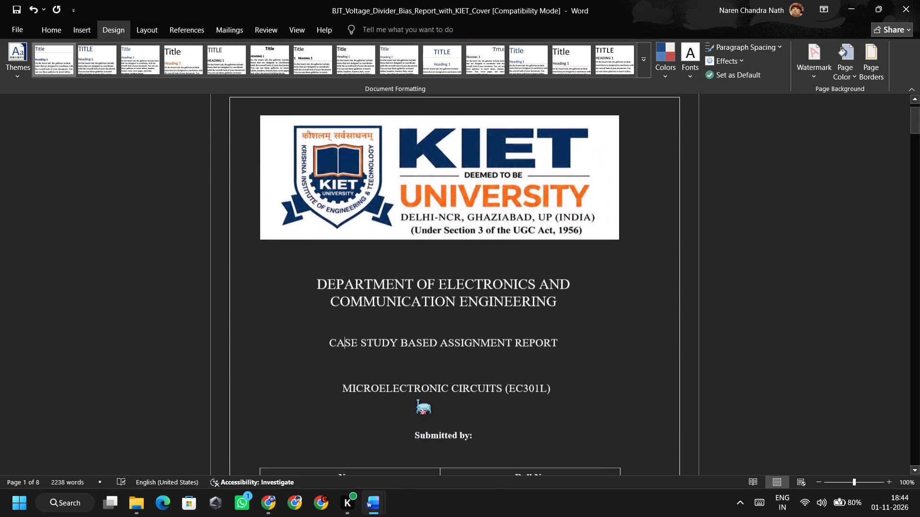
pyautogui.scroll(-1, 418, 404)
pyautogui.click(310, 426)
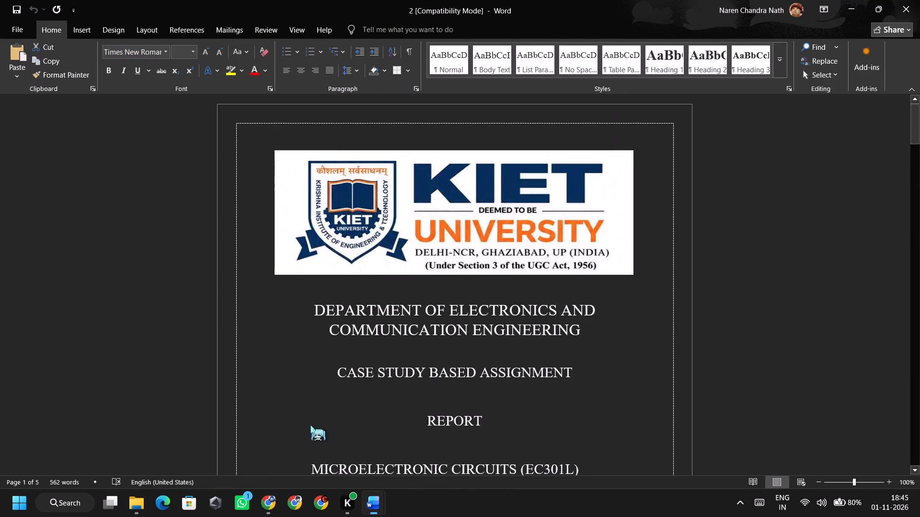
pyautogui.scroll(-2, 446, 385)
pyautogui.click(756, 303)
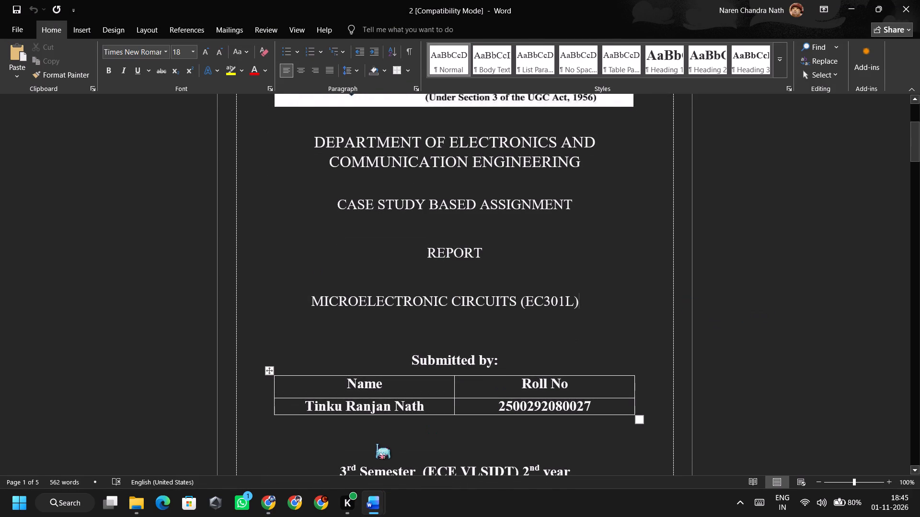
pyautogui.click(455, 424)
# Enlarge the cover line "Submitted by:" in the KIET cover report to font size 14.
pyautogui.keyDown('ctrl'); pyautogui.scroll(-6, 416, 272); pyautogui.keyUp('ctrl')
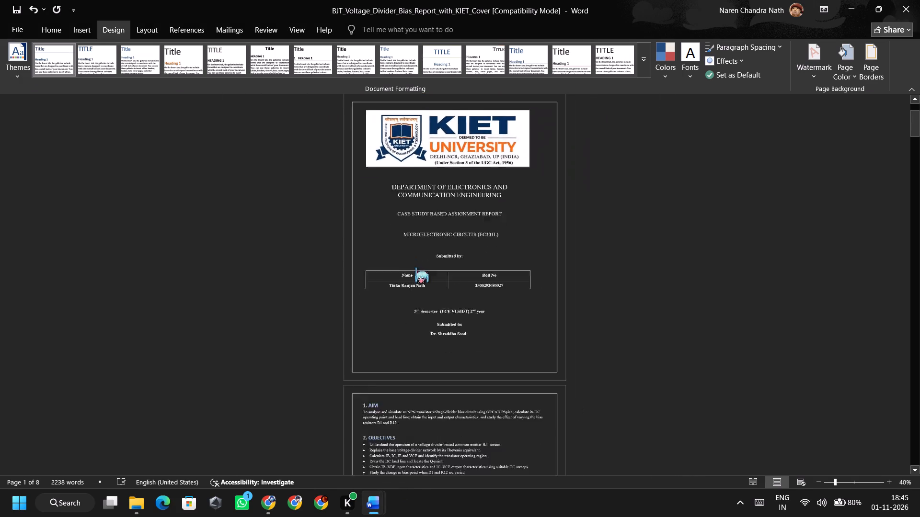
pyautogui.keyDown('ctrl'); pyautogui.scroll(2, 176, 260); pyautogui.keyUp('ctrl')
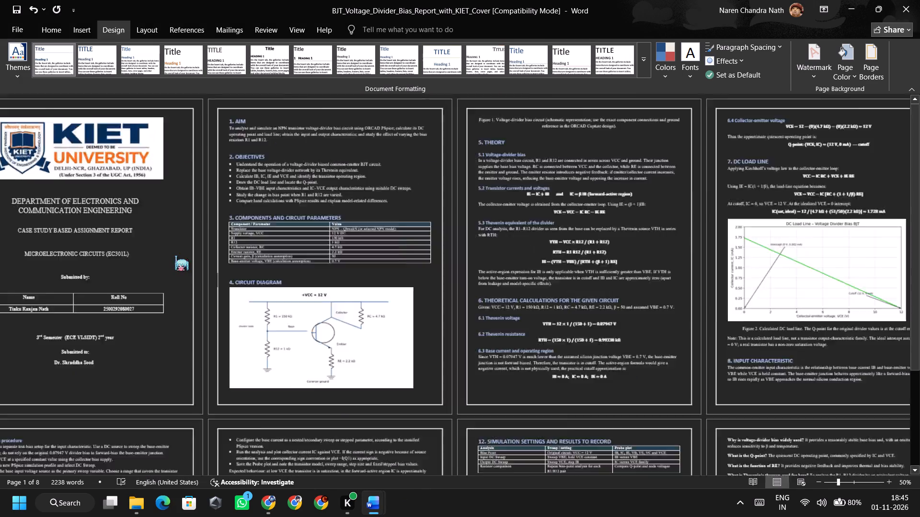
pyautogui.keyDown('ctrl'); pyautogui.scroll(1, 176, 260); pyautogui.keyUp('ctrl')
pyautogui.scroll(1, 176, 260)
pyautogui.scroll(-1, 176, 260)
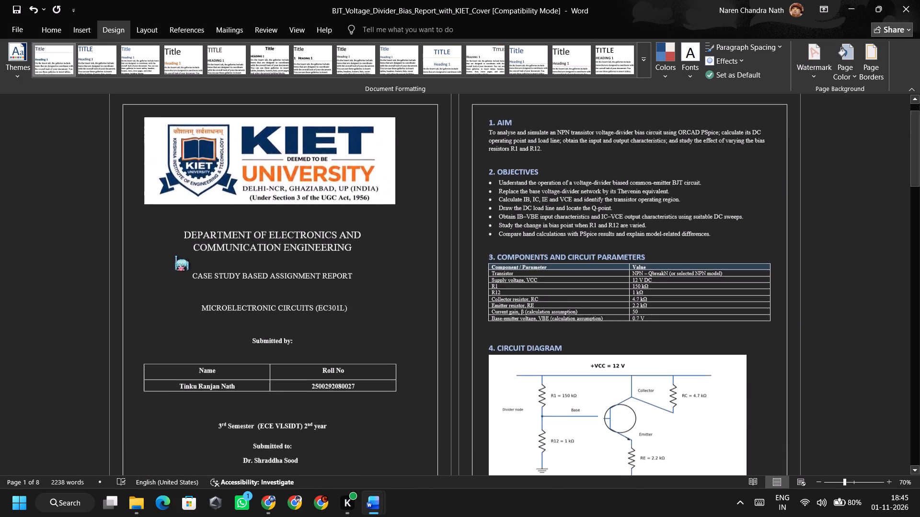
pyautogui.scroll(-1, 176, 260)
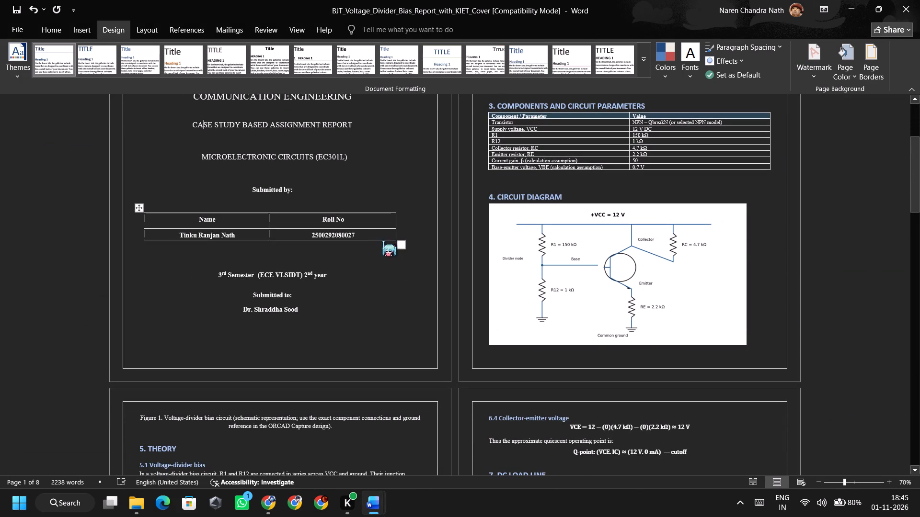
pyautogui.click(263, 190)
pyautogui.moveTo(263, 190); pyautogui.dragTo(271, 190)
pyautogui.moveTo(271, 190); pyautogui.dragTo(297, 193)
pyautogui.click(399, 162)
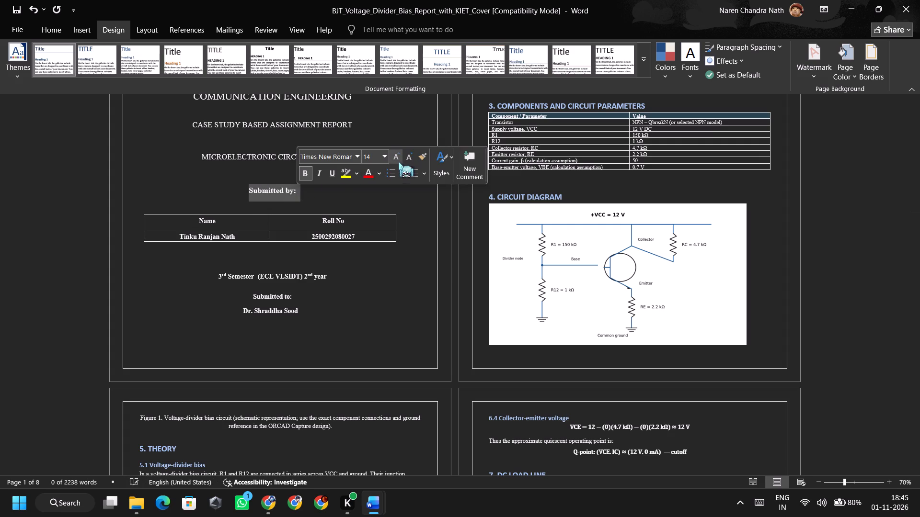
# Enlarge all text in the cover's Name and Roll No table to font size 14.
pyautogui.click(229, 254)
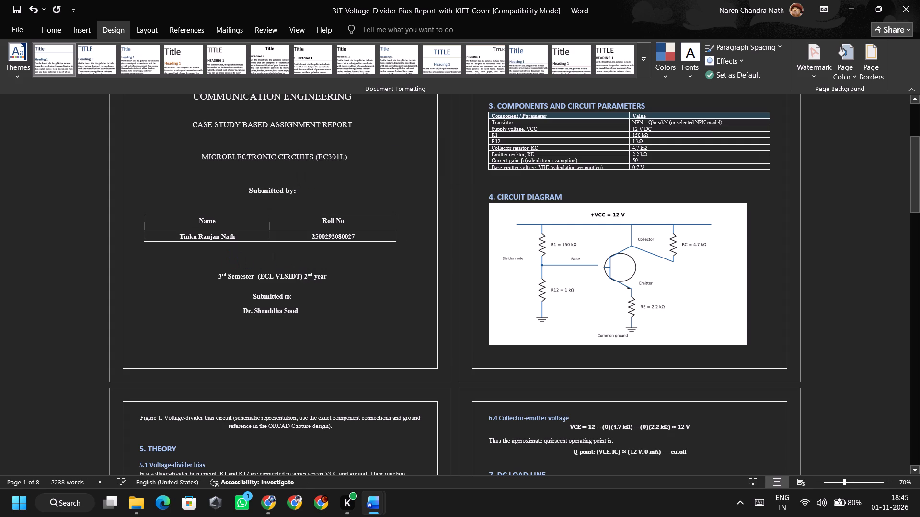
pyautogui.moveTo(368, 236); pyautogui.dragTo(173, 214)
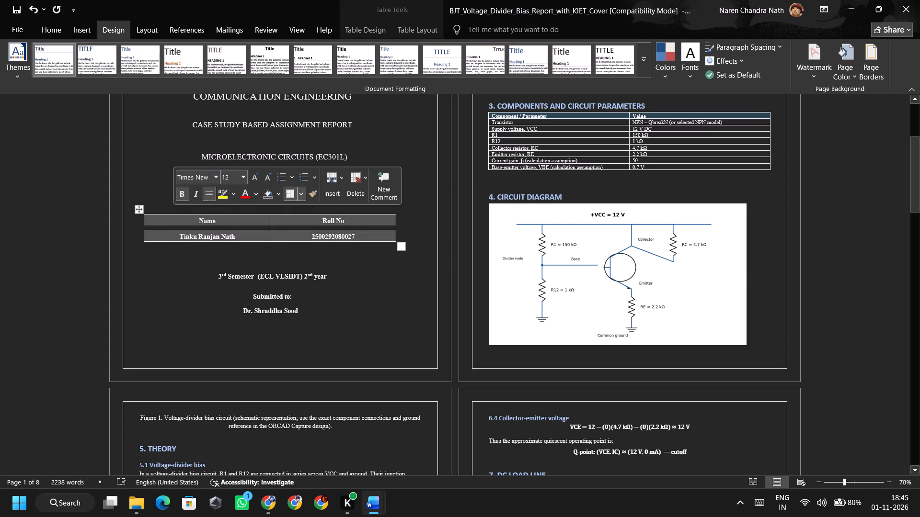
pyautogui.click(256, 177)
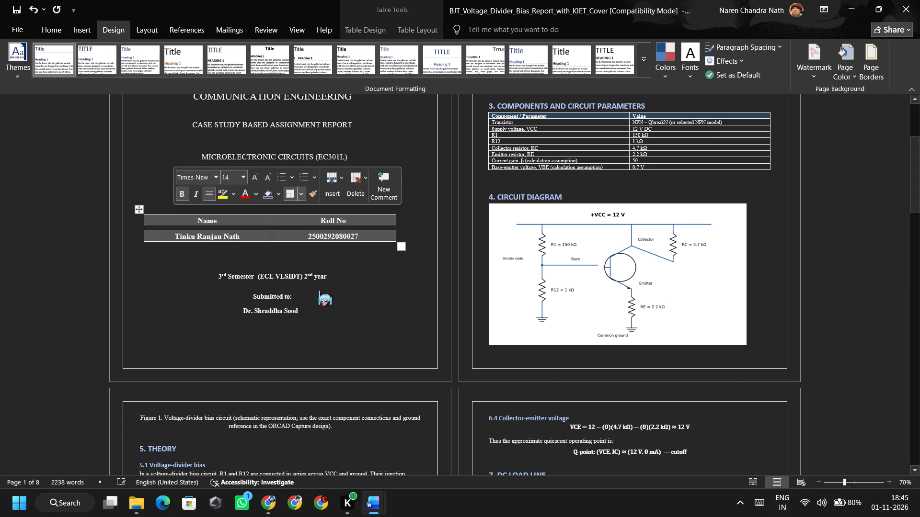
# Select the cover lines from "3rd Semester" down to the faculty name under "Submitted to:".
pyautogui.moveTo(338, 280); pyautogui.dragTo(216, 281)
pyautogui.click(217, 281)
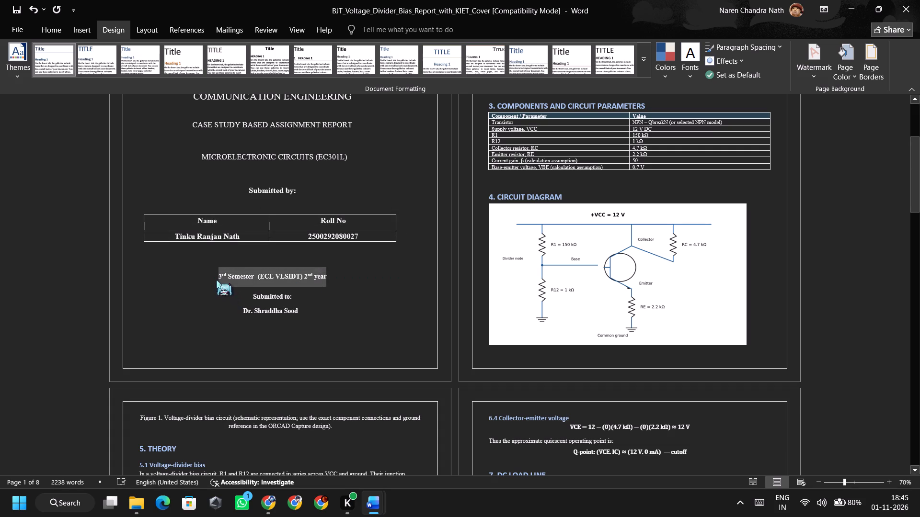
pyautogui.moveTo(217, 280); pyautogui.dragTo(305, 316)
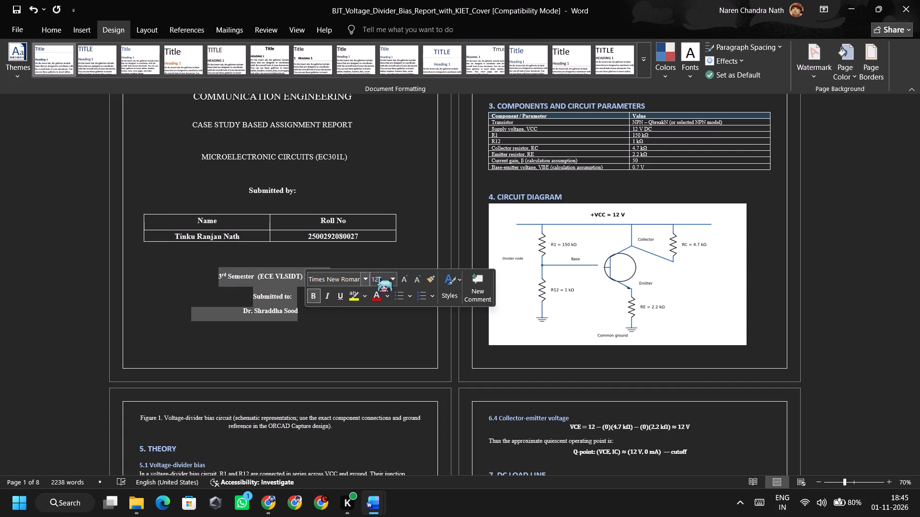
# Enlarge the selected cover lines, from "3rd Semester" down to the faculty name, to font size 14.
pyautogui.click(405, 276)
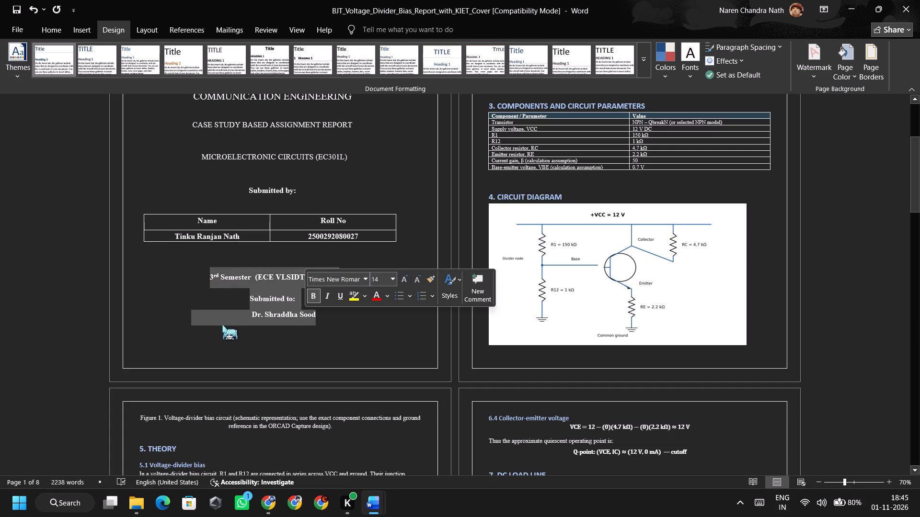
# Delete the leading spaces before the faculty name under "Submitted to:" to shift it toward the page centre.
pyautogui.click(238, 320)
pyautogui.press('BackSpace')
pyautogui.press('BackSpace')
pyautogui.press('BackSpace')
pyautogui.press('BackSpace')
pyautogui.press('BackSpace')
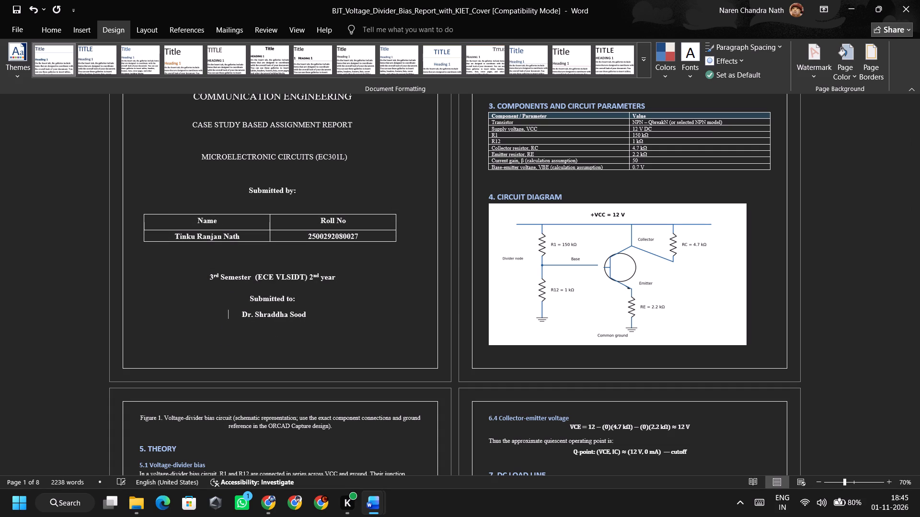
pyautogui.press('BackSpace')
pyautogui.press('BackSpace')
# Enlarge the cover lines "MICROELECTRONIC CIRCUITS (EC301L)" and "CASE STUDY BASED ASSIGNMENT REPORT" to font size 16.
pyautogui.scroll(2, 238, 320)
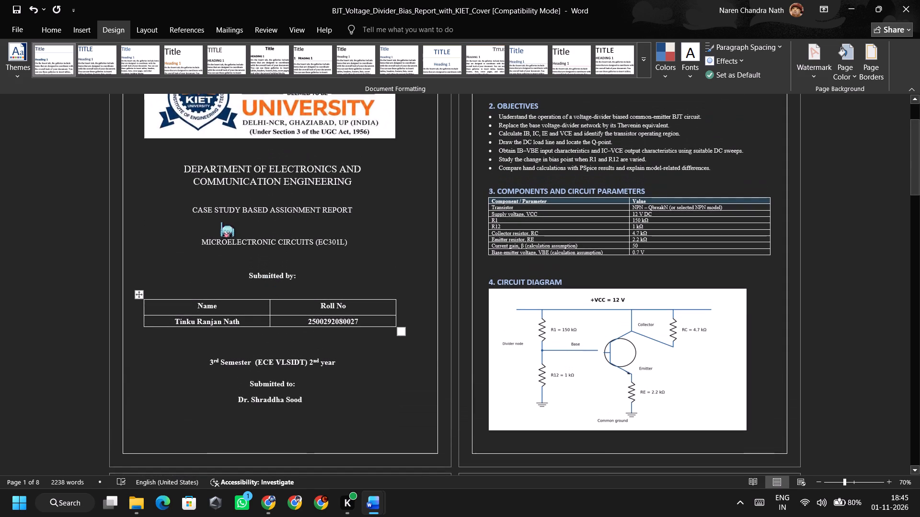
pyautogui.click(209, 238)
pyautogui.moveTo(209, 238); pyautogui.dragTo(366, 241)
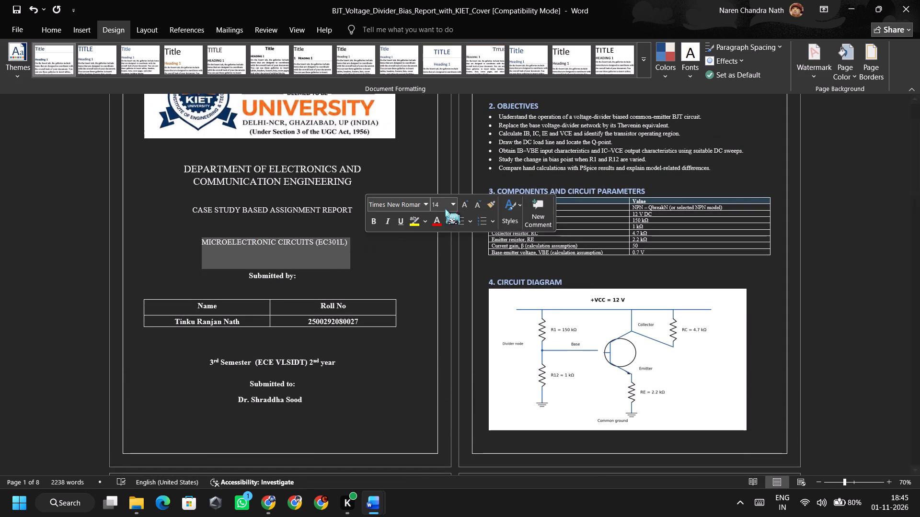
pyautogui.click(464, 206)
pyautogui.click(205, 213)
pyautogui.moveTo(205, 213); pyautogui.dragTo(337, 219)
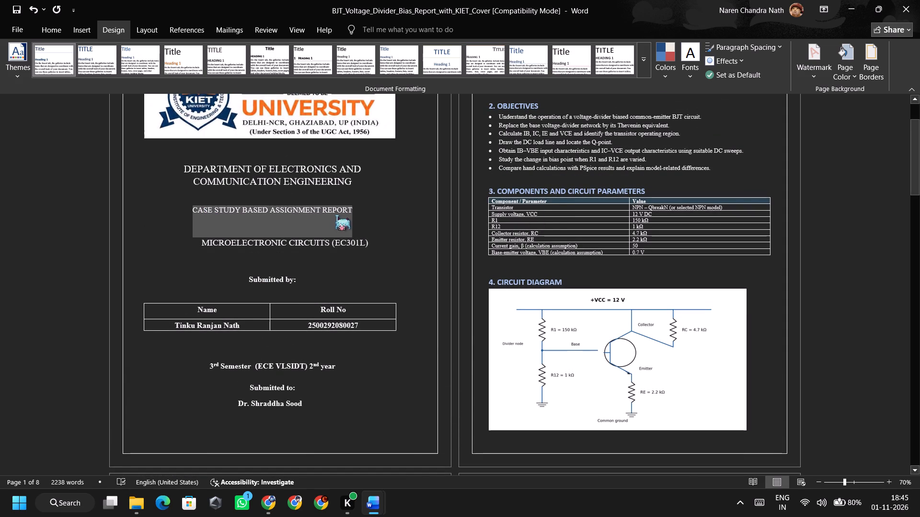
pyautogui.moveTo(337, 219); pyautogui.dragTo(356, 217)
pyautogui.click(450, 183)
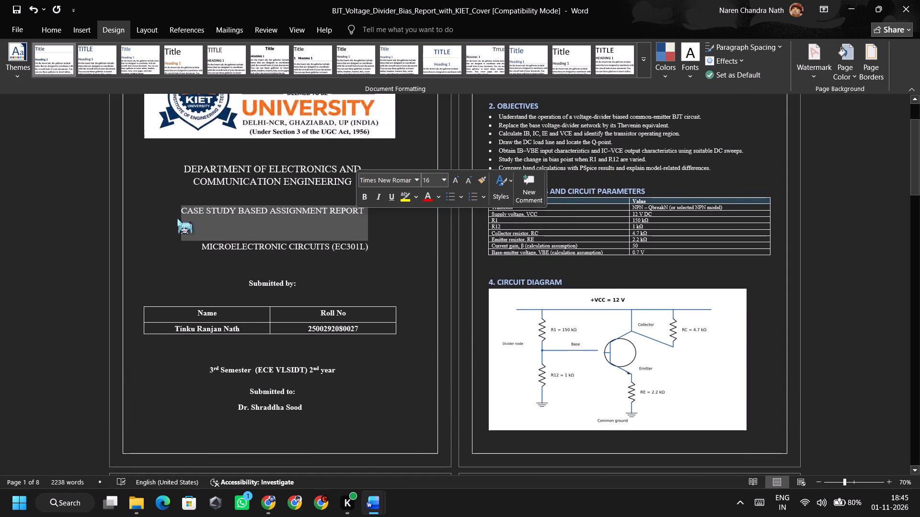
# Delete the leading spaces before "MICROELECTRONIC CIRCUITS (EC301L)" to bring the line toward the page centre.
pyautogui.click(190, 252)
pyautogui.press('BackSpace')
pyautogui.press('BackSpace')
pyautogui.press('BackSpace')
pyautogui.press('BackSpace')
pyautogui.press('BackSpace')
pyautogui.press('BackSpace')
pyautogui.press('BackSpace')
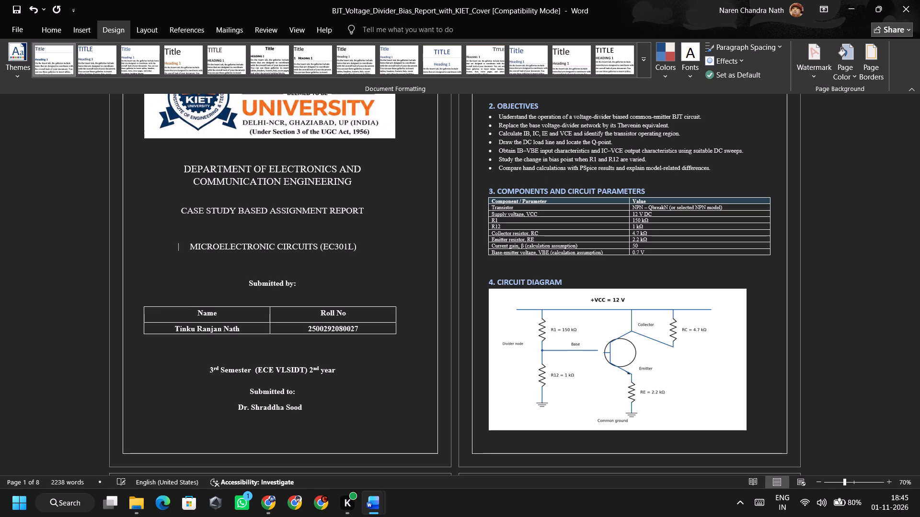
pyautogui.press('BackSpace')
# Review the layout of the cover and the report's following pages, including the figure captions, tables and plots.
pyautogui.scroll(-1, 190, 252)
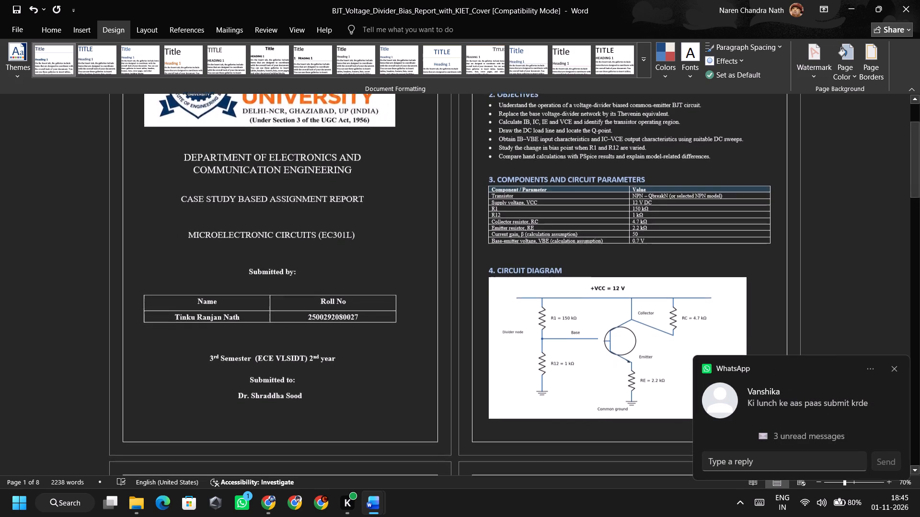
pyautogui.scroll(-2, 190, 252)
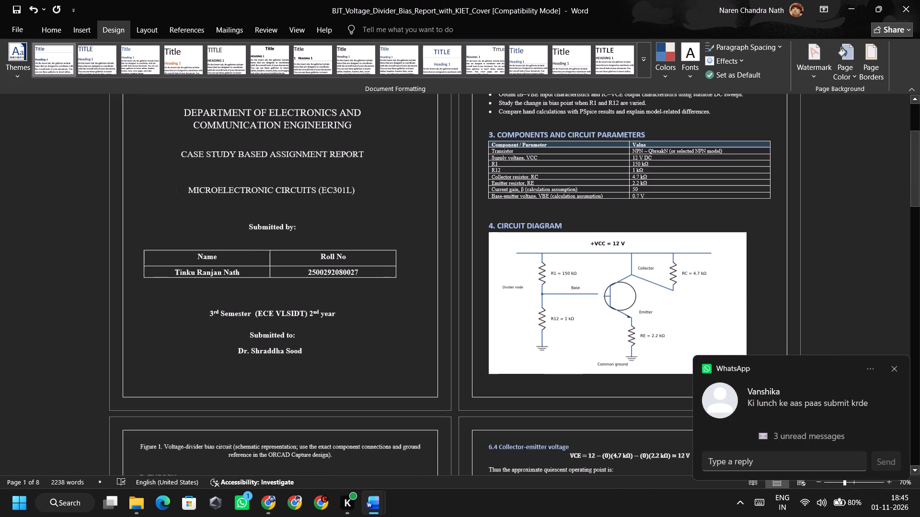
pyautogui.scroll(-4, 190, 252)
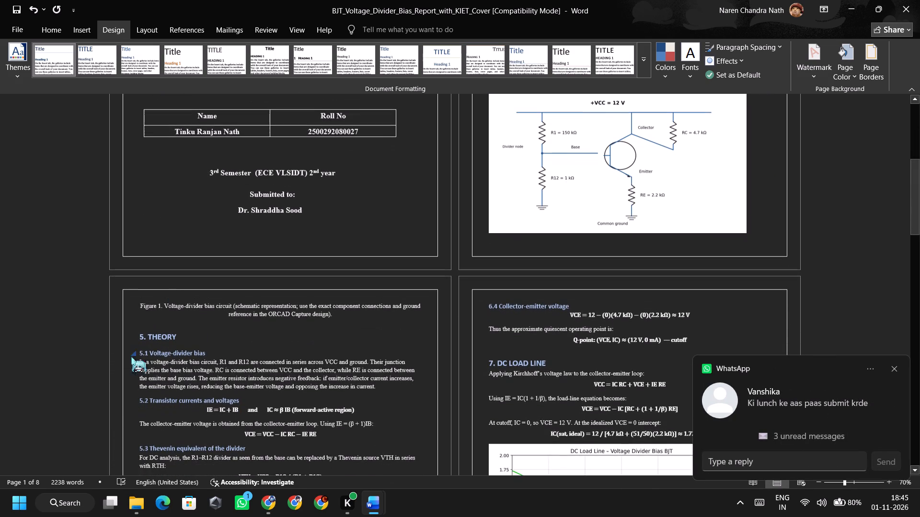
pyautogui.click(145, 304)
pyautogui.moveTo(145, 304); pyautogui.dragTo(348, 320)
pyautogui.click(348, 320)
pyautogui.scroll(-4, 348, 320)
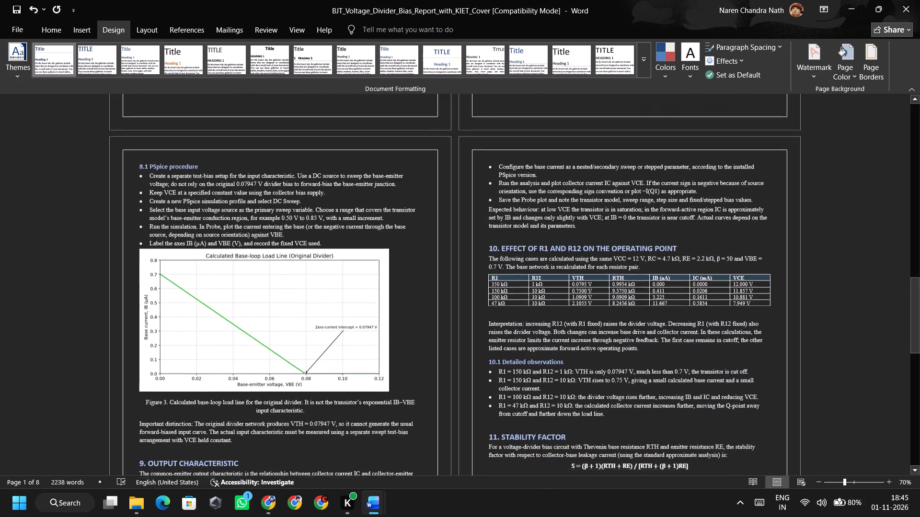
pyautogui.scroll(5, 348, 320)
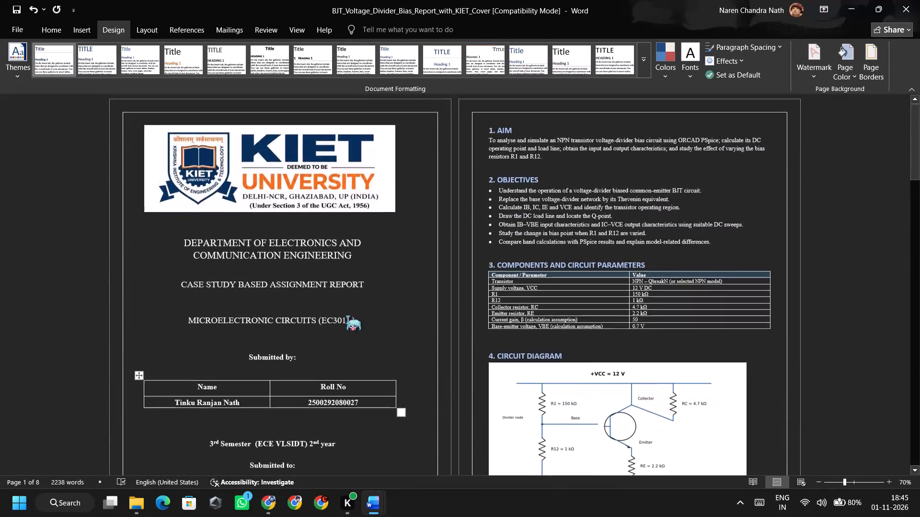
pyautogui.scroll(3, 348, 320)
pyautogui.scroll(-1, 348, 320)
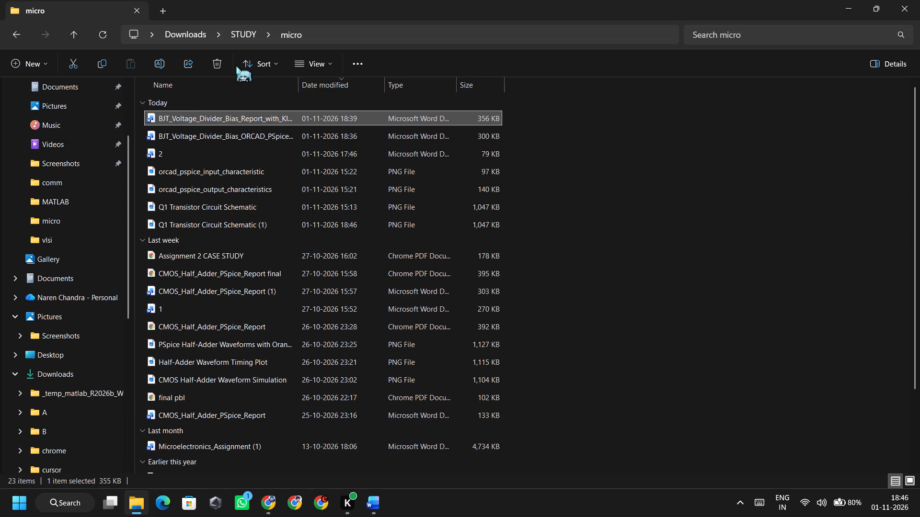
pyautogui.click(102, 40)
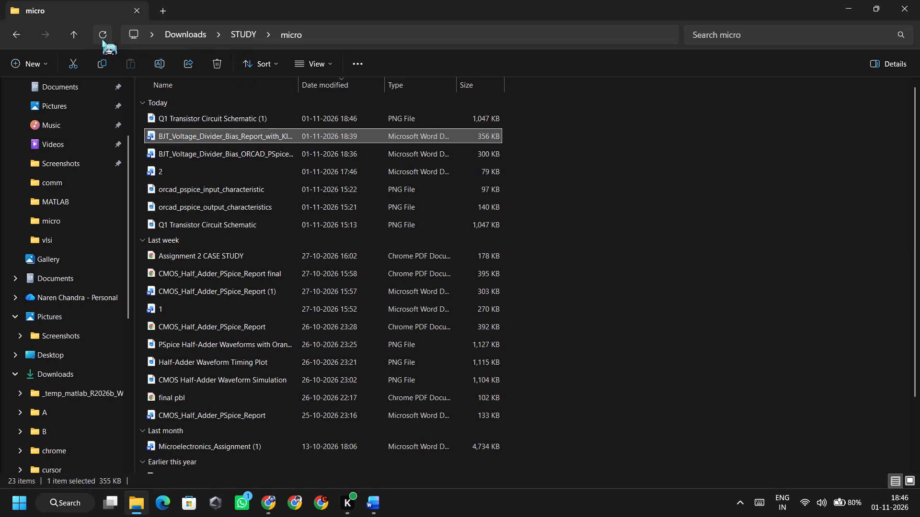
pyautogui.click(247, 125)
pyautogui.click(242, 122)
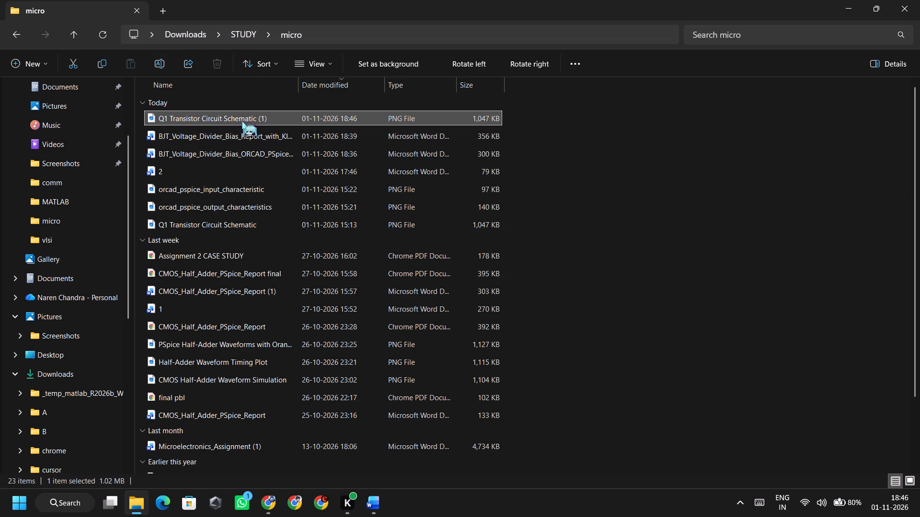
pyautogui.hotkey('ctrl', 'c')
pyautogui.hotkey('ctrl', 'c')
# In the BJT_Voltage_Divider_Bias report in Word, replace the section 4 circuit diagram picture with the copied schematic.
pyautogui.click(369, 497)
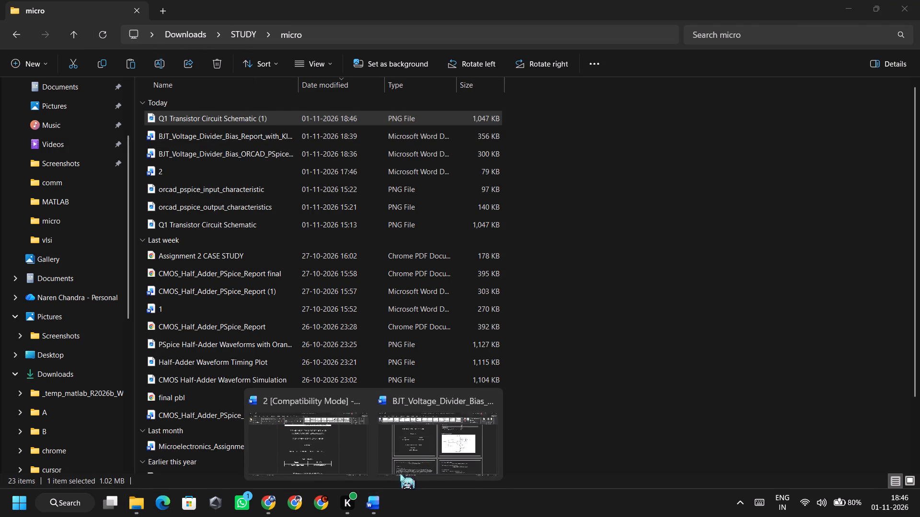
pyautogui.click(448, 438)
pyautogui.click(649, 269)
pyautogui.rightClick(649, 269)
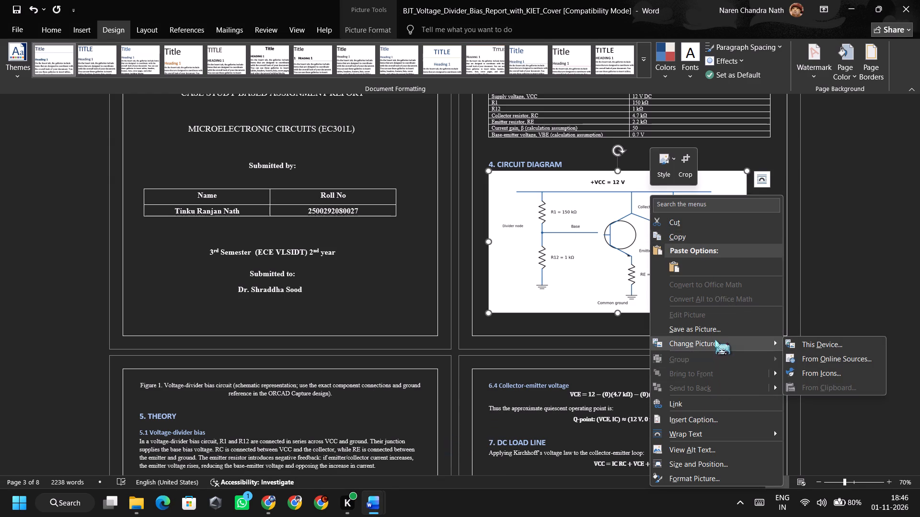
pyautogui.click(826, 384)
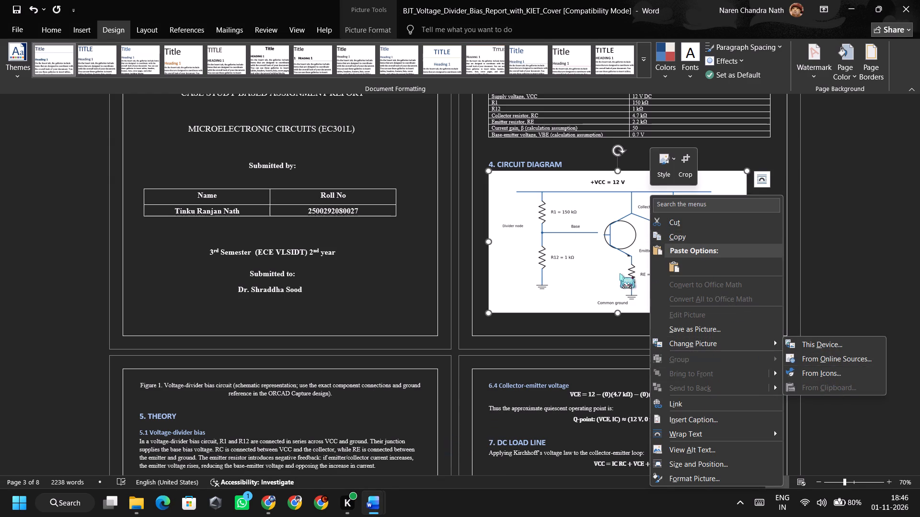
pyautogui.click(620, 273)
pyautogui.press('BackSpace')
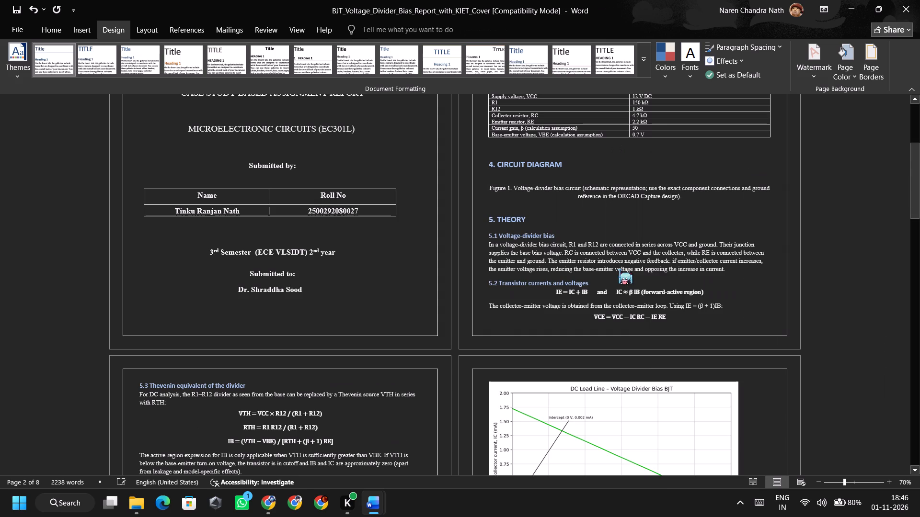
pyautogui.hotkey('ctrl', 'v')
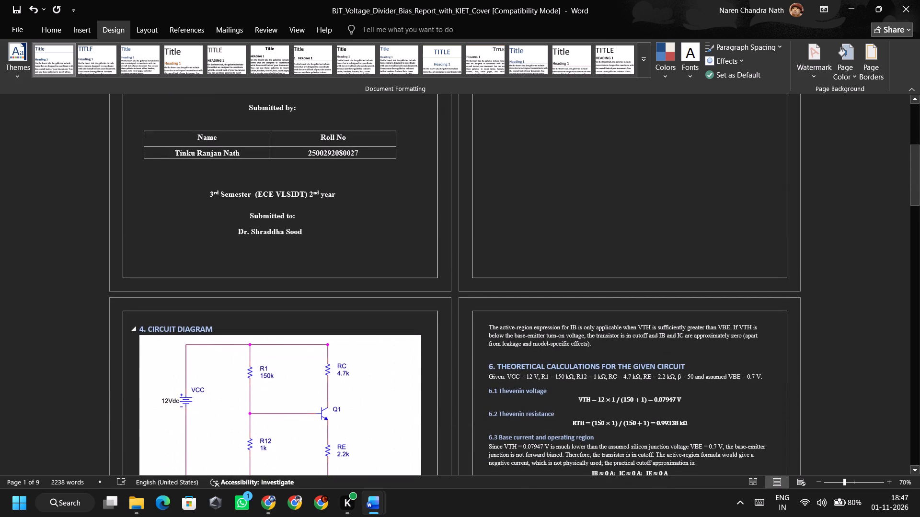
# Crop the blank margins off the new schematic's right, bottom and left sides, keeping the "4. CIRCUIT DIAGRAM" heading directly above it.
pyautogui.scroll(-1, 154, 335)
pyautogui.scroll(-1, 243, 380)
pyautogui.scroll(3, 273, 352)
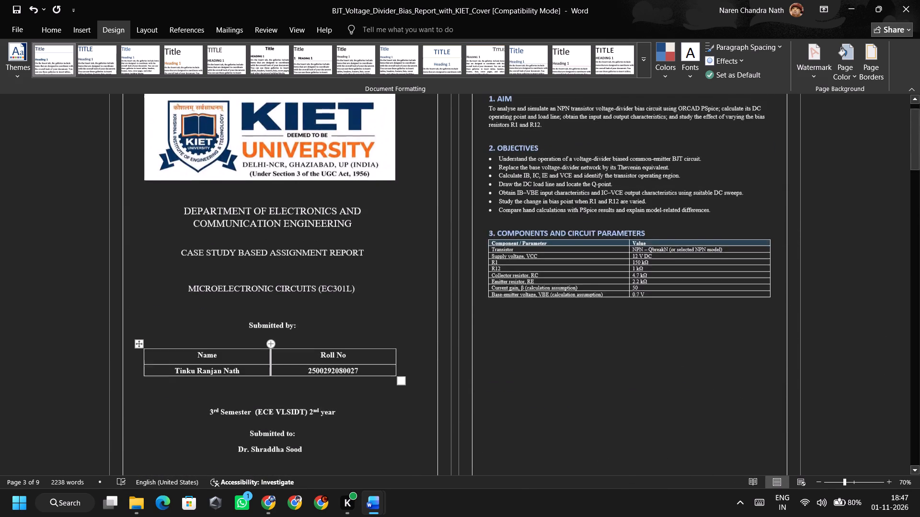
pyautogui.scroll(-6, 273, 352)
pyautogui.scroll(3, 273, 352)
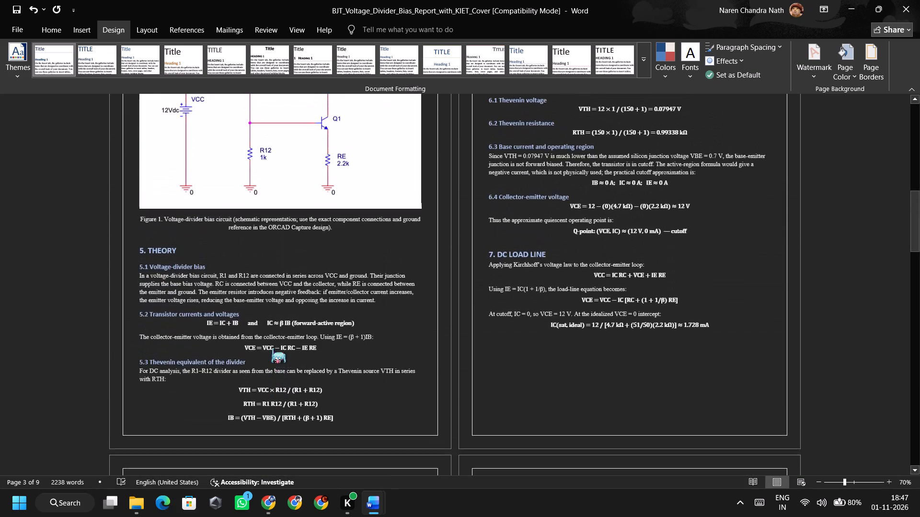
pyautogui.scroll(1, 273, 352)
pyautogui.click(249, 345)
pyautogui.rightClick(249, 345)
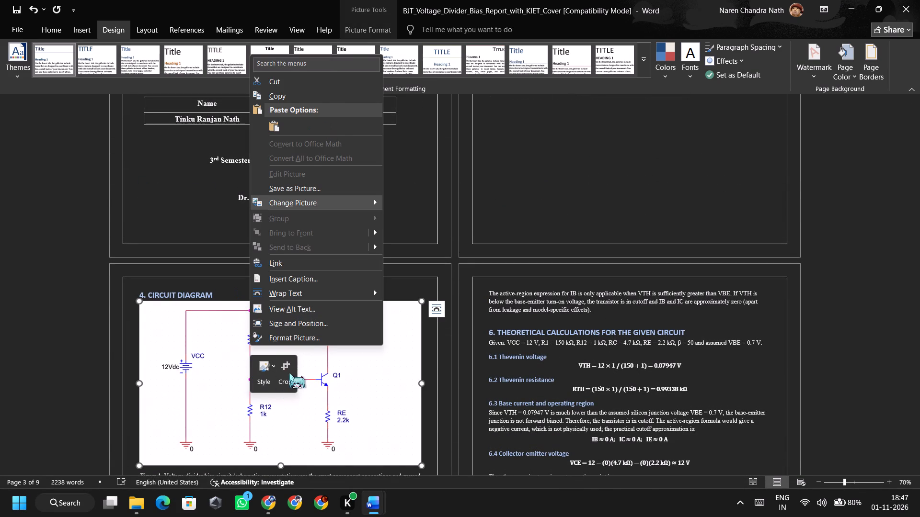
pyautogui.click(289, 373)
pyautogui.click(422, 462)
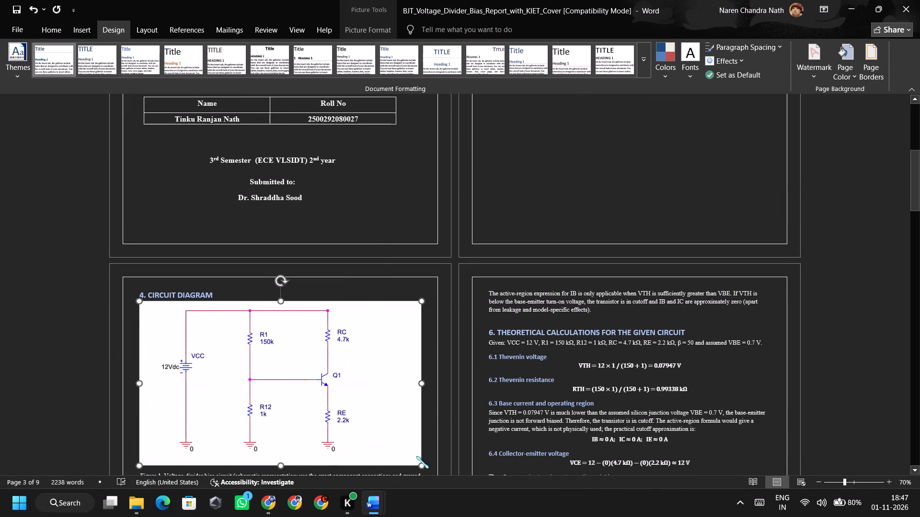
pyautogui.moveTo(417, 462); pyautogui.dragTo(400, 451)
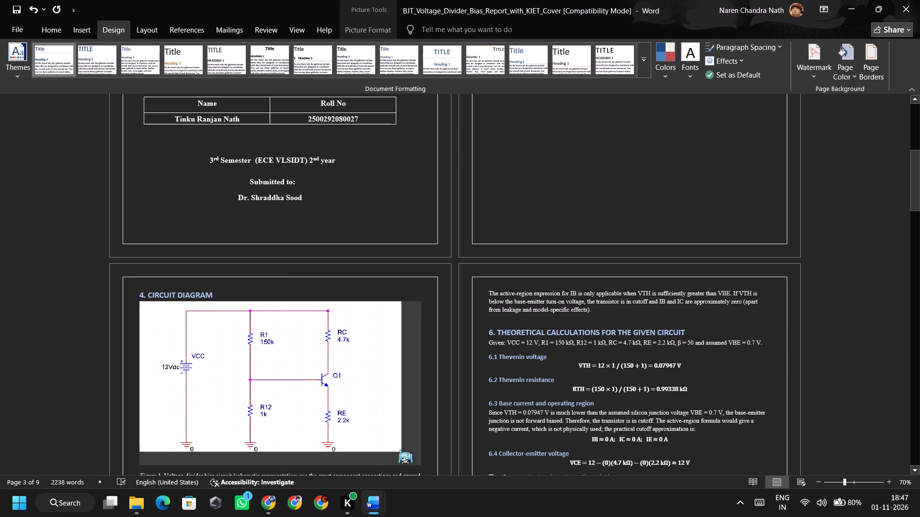
pyautogui.moveTo(400, 451); pyautogui.dragTo(394, 457)
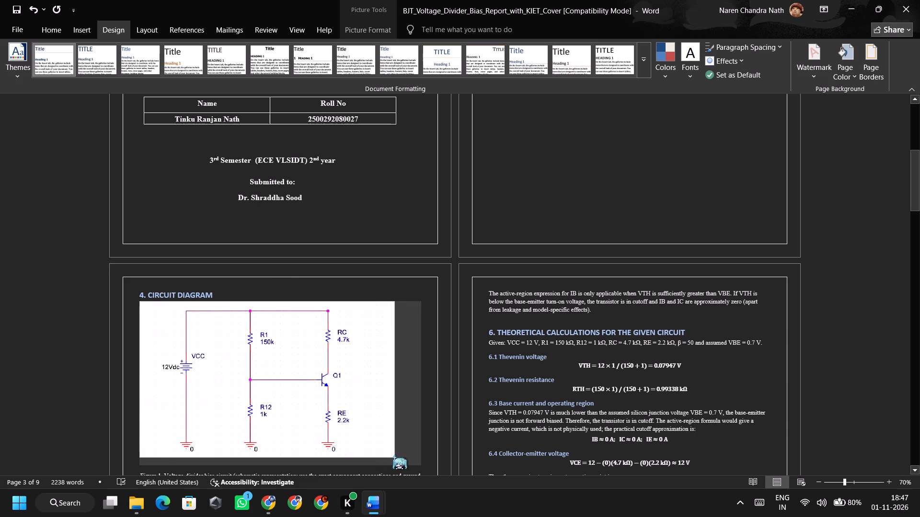
pyautogui.moveTo(394, 457); pyautogui.dragTo(386, 455)
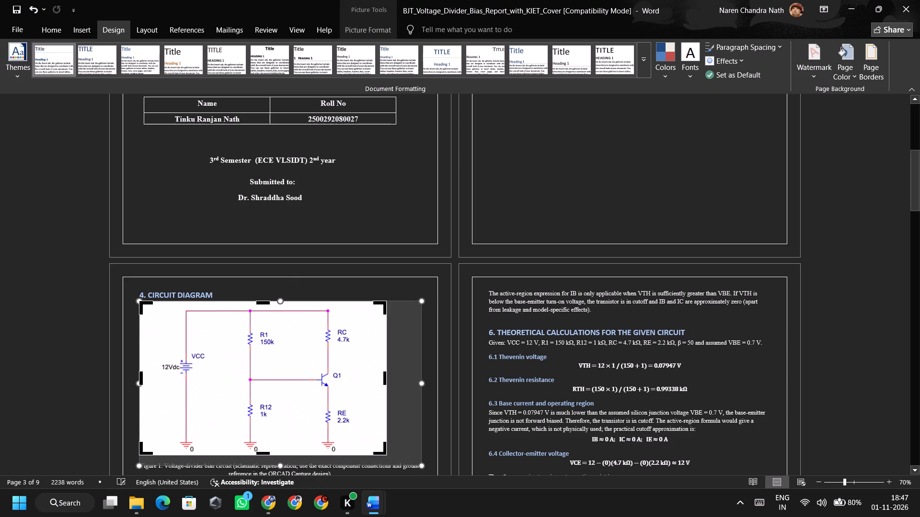
pyautogui.moveTo(140, 380); pyautogui.dragTo(146, 379)
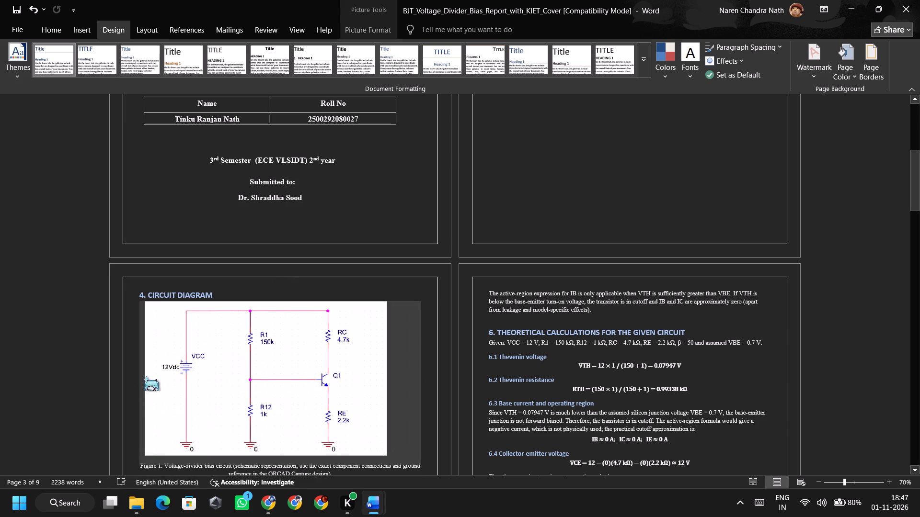
pyautogui.moveTo(146, 379); pyautogui.dragTo(149, 379)
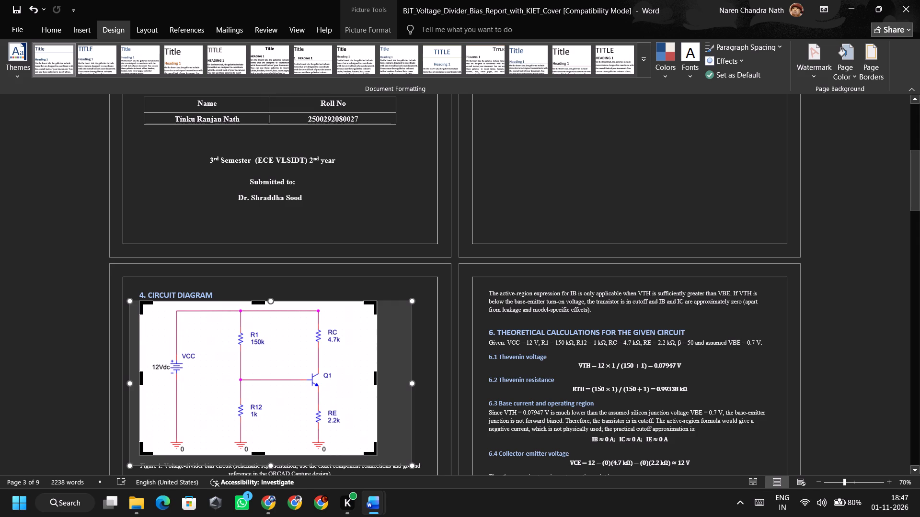
pyautogui.moveTo(377, 379); pyautogui.dragTo(369, 379)
pyautogui.press('Return')
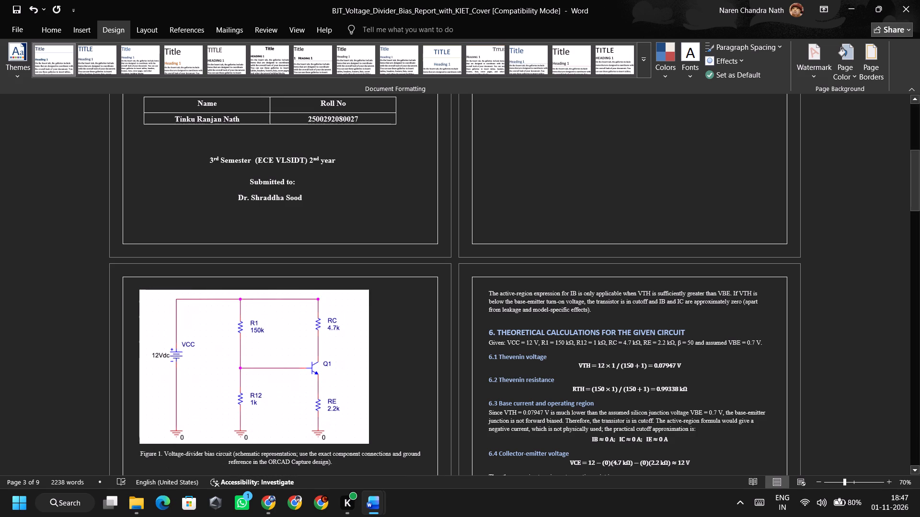
pyautogui.click(138, 295)
pyautogui.press('BackSpace')
# Select the full Figure 1 caption beneath the circuit diagram.
pyautogui.scroll(-1, 138, 295)
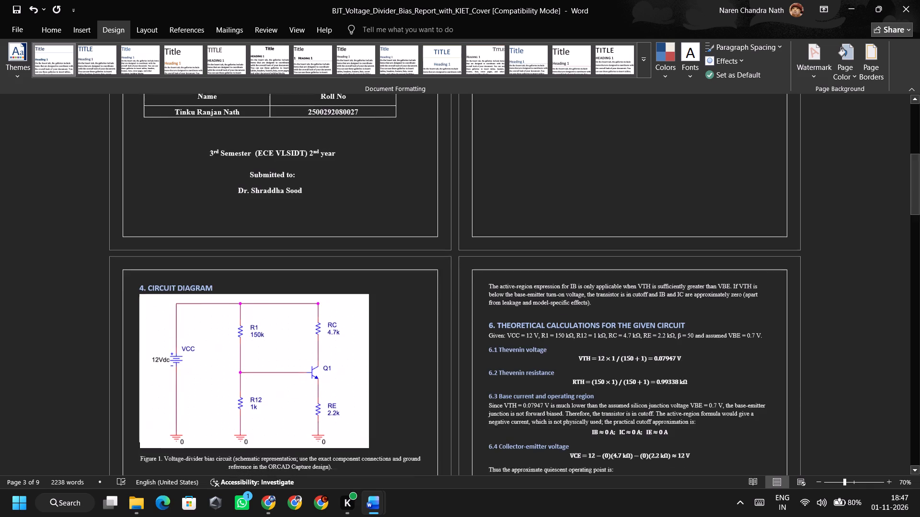
pyautogui.scroll(-1, 138, 295)
pyautogui.click(149, 378)
pyautogui.moveTo(149, 378); pyautogui.dragTo(311, 390)
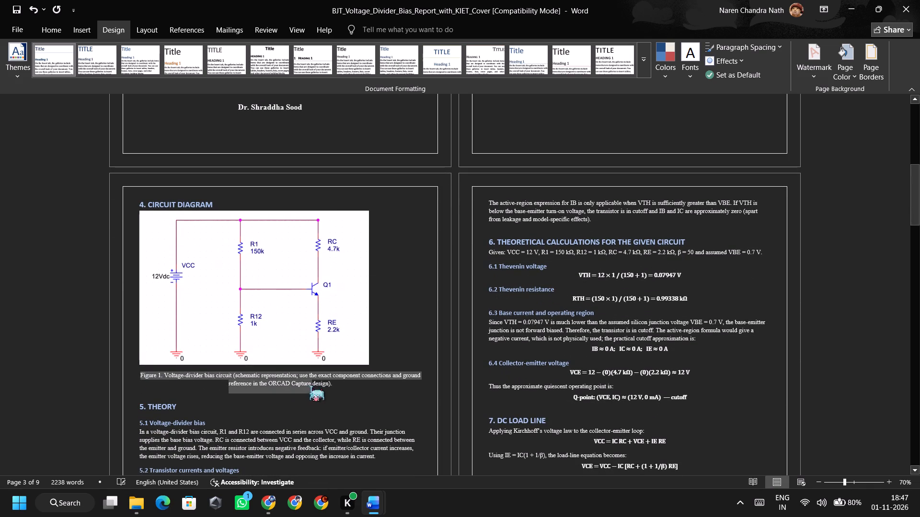
pyautogui.moveTo(311, 390); pyautogui.dragTo(345, 382)
pyautogui.press('F12')
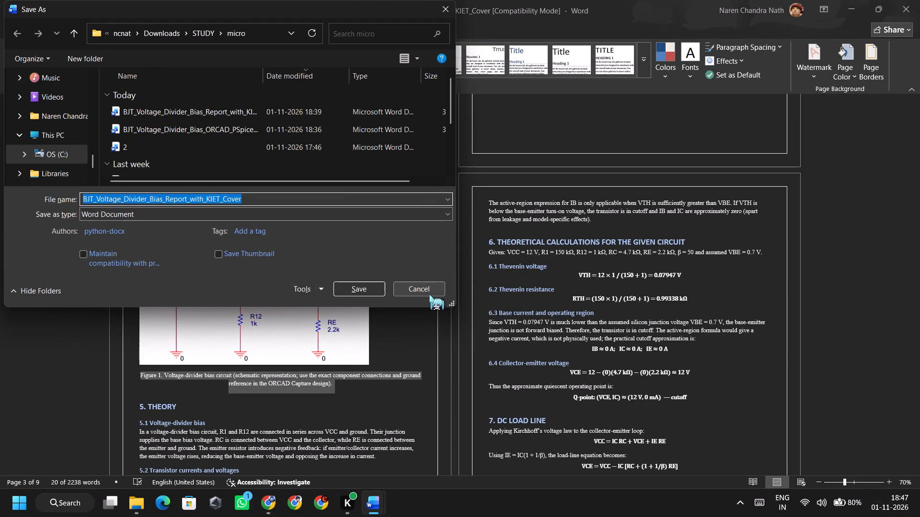
# Dismiss the Save As dialog without saving and delete the selected Figure 1 caption beneath the circuit diagram.
pyautogui.click(428, 293)
pyautogui.press('BackSpace')
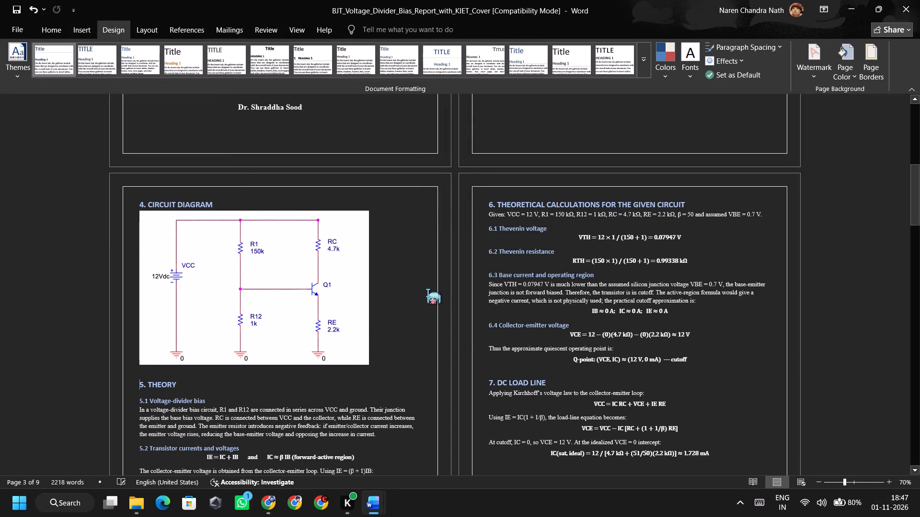
# Review the report's layout from the KIET cover through the section 6 calculations, including the section 3 components and circuit parameters table up close.
pyautogui.scroll(2, 238, 262)
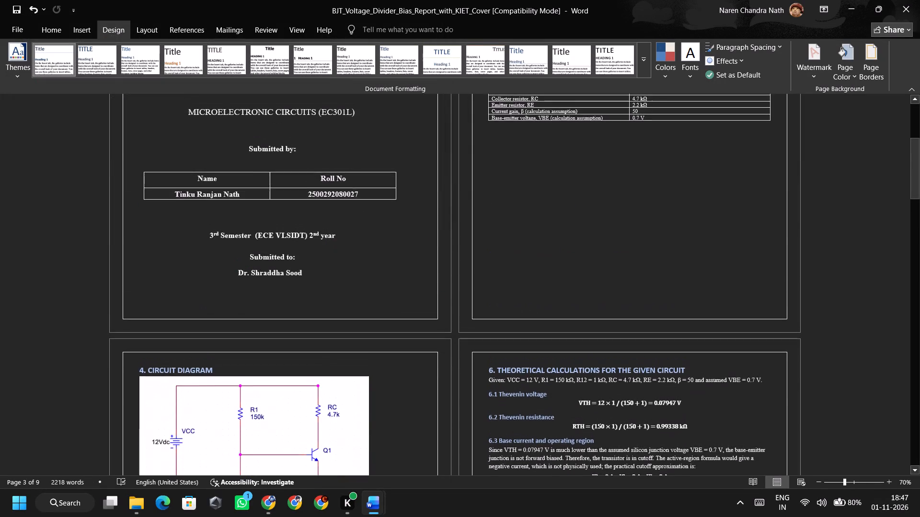
pyautogui.scroll(2, 561, 210)
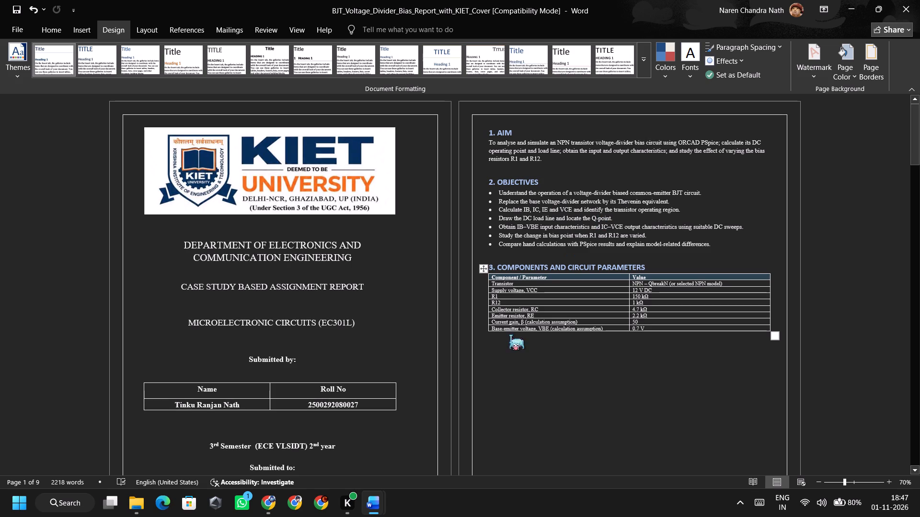
pyautogui.scroll(-1, 511, 339)
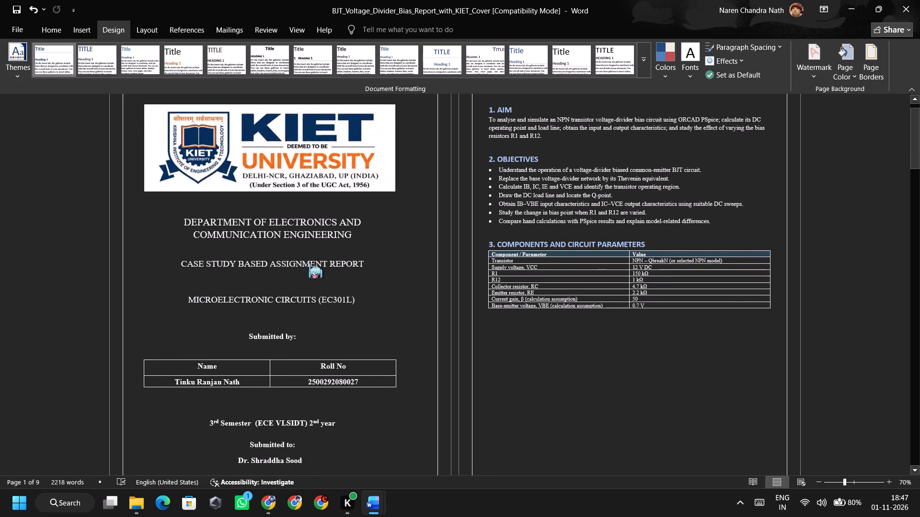
pyautogui.keyDown('ctrl'); pyautogui.scroll(2, 310, 268); pyautogui.keyUp('ctrl')
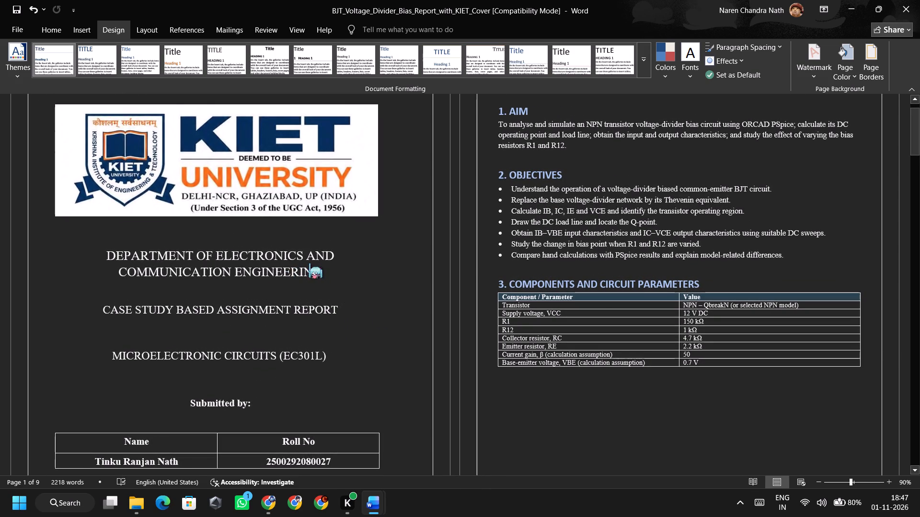
pyautogui.keyDown('ctrl'); pyautogui.scroll(1, 310, 268); pyautogui.keyUp('ctrl')
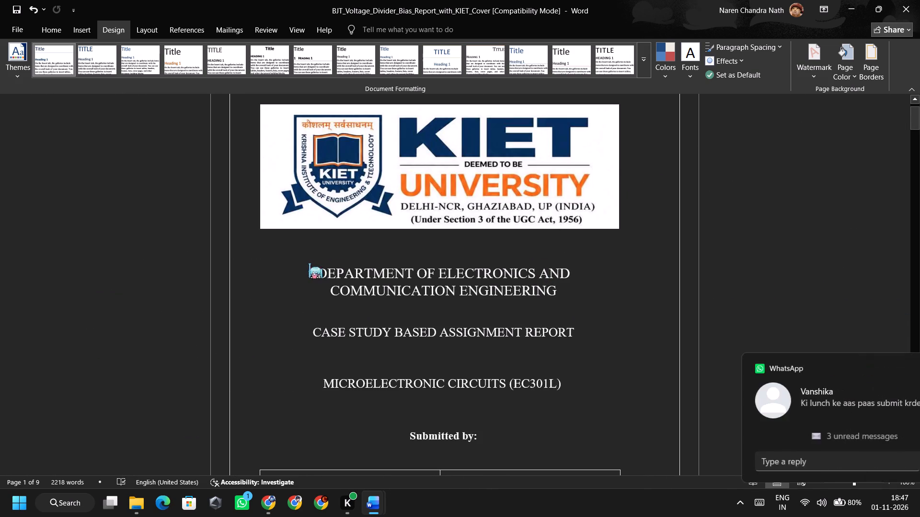
pyautogui.scroll(-5, 310, 268)
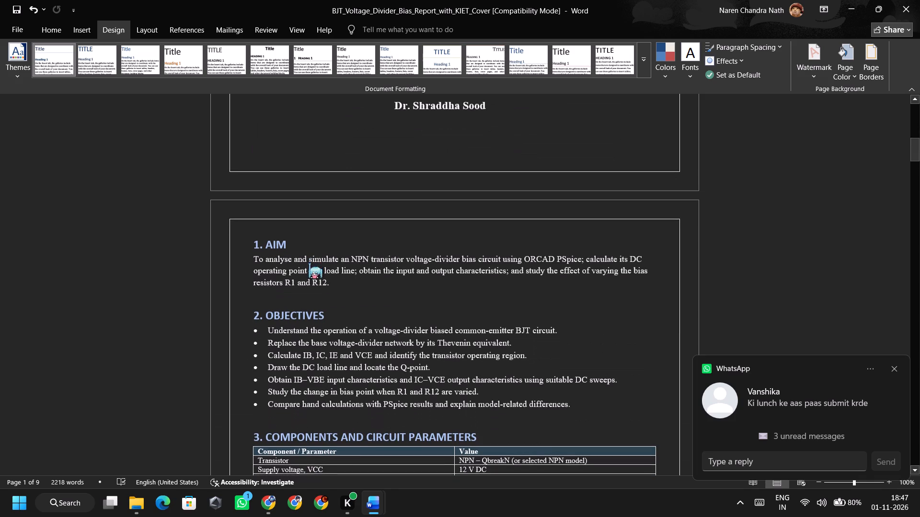
pyautogui.scroll(-3, 310, 268)
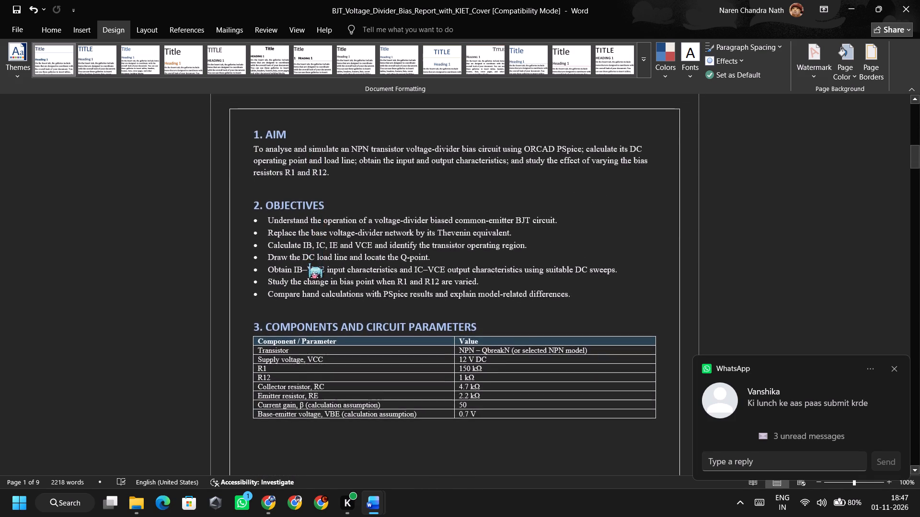
pyautogui.scroll(-5, 310, 268)
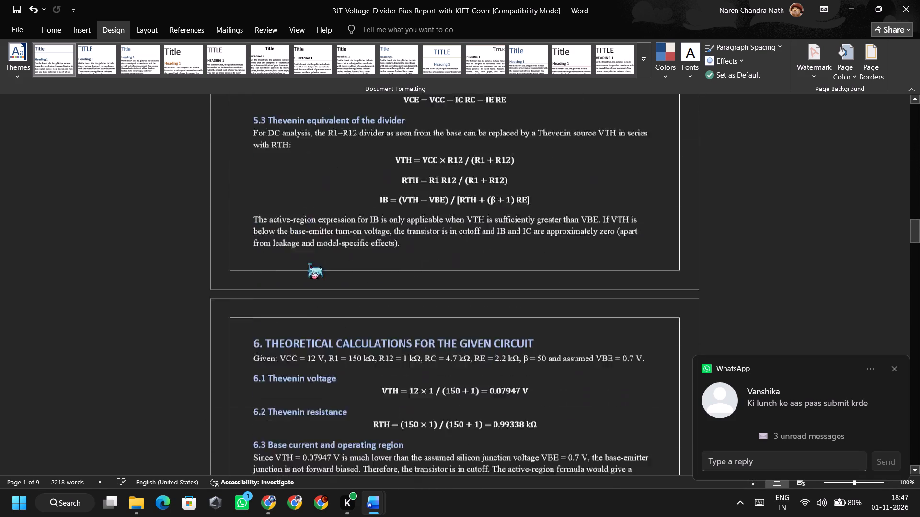
pyautogui.scroll(-1, 310, 268)
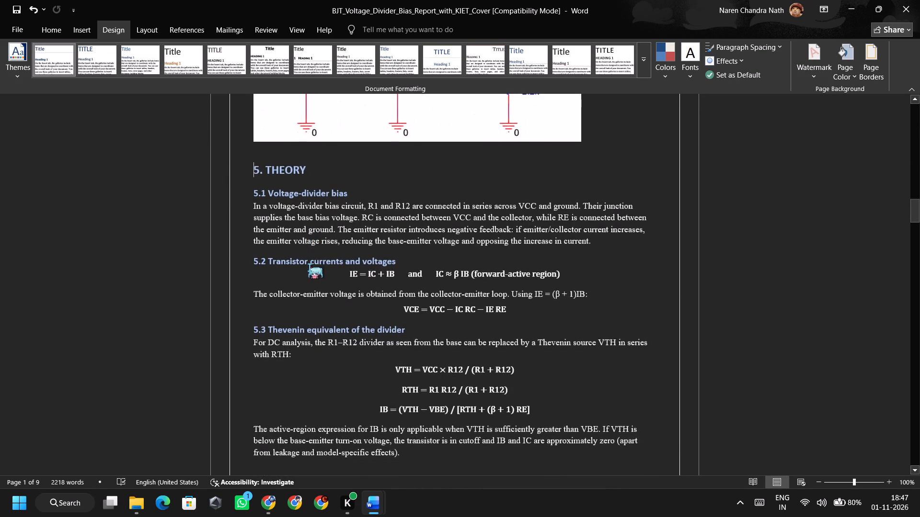
pyautogui.scroll(-1, 310, 268)
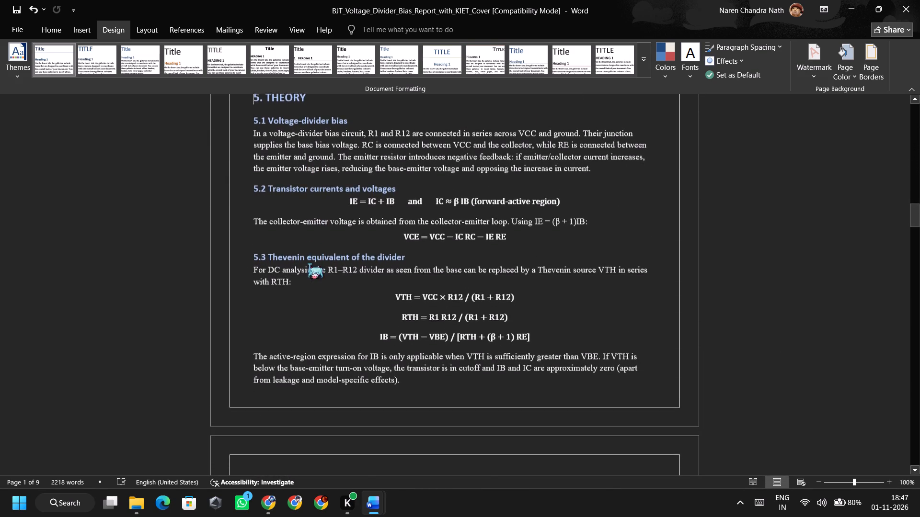
pyautogui.scroll(-2, 310, 268)
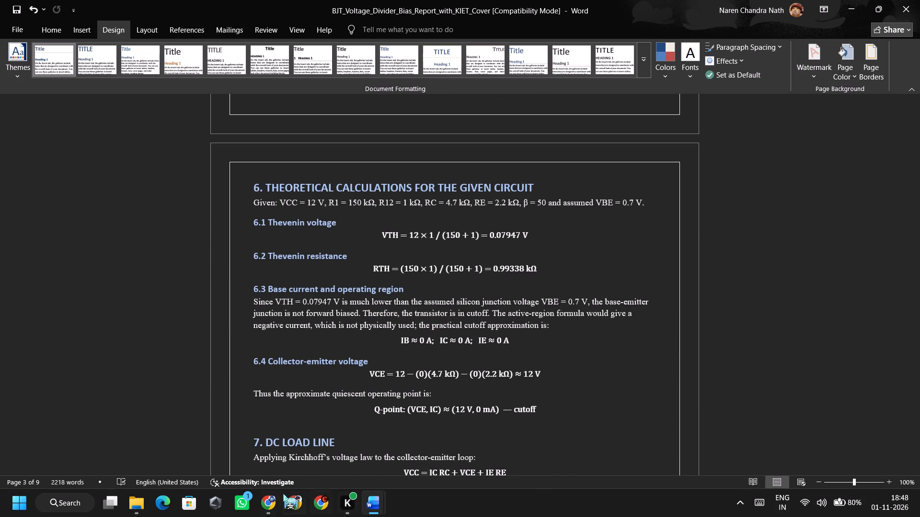
pyautogui.scroll(5, 374, 306)
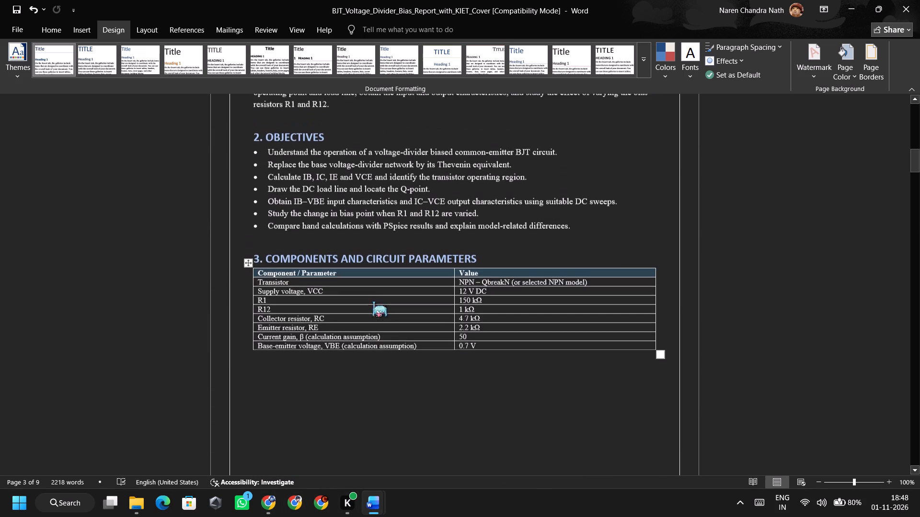
pyautogui.keyDown('ctrl'); pyautogui.scroll(5, 374, 306); pyautogui.keyUp('ctrl')
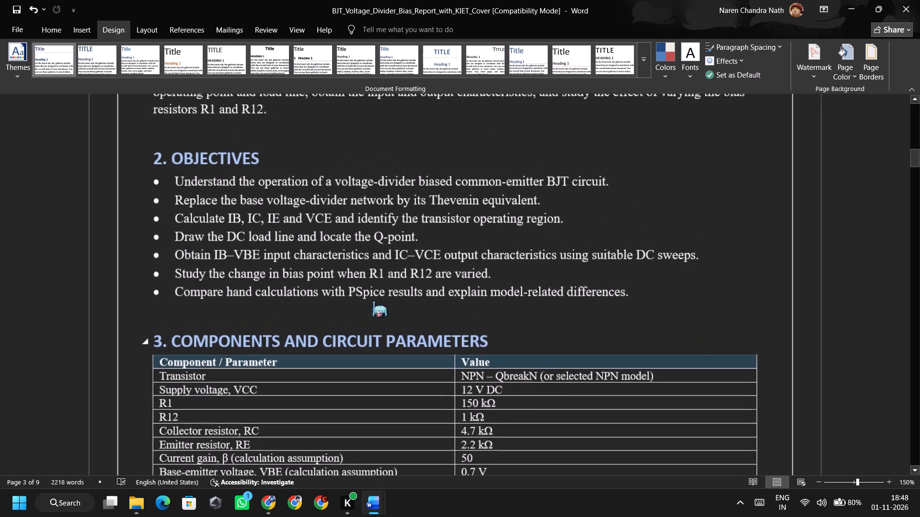
pyautogui.scroll(-2, 374, 306)
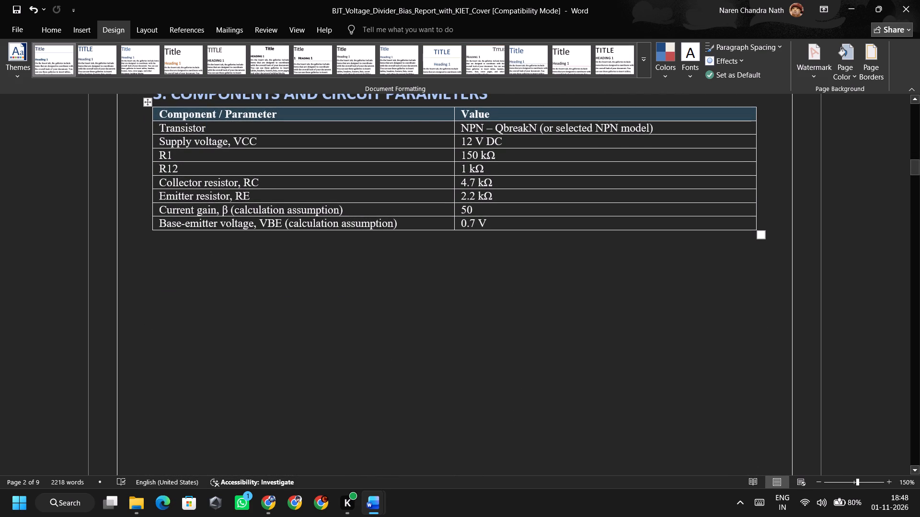
# Delete "(or selected NPN model)" from the Transistor row of the component table, leaving "NPN – QbreakN".
pyautogui.moveTo(540, 130); pyautogui.dragTo(618, 131)
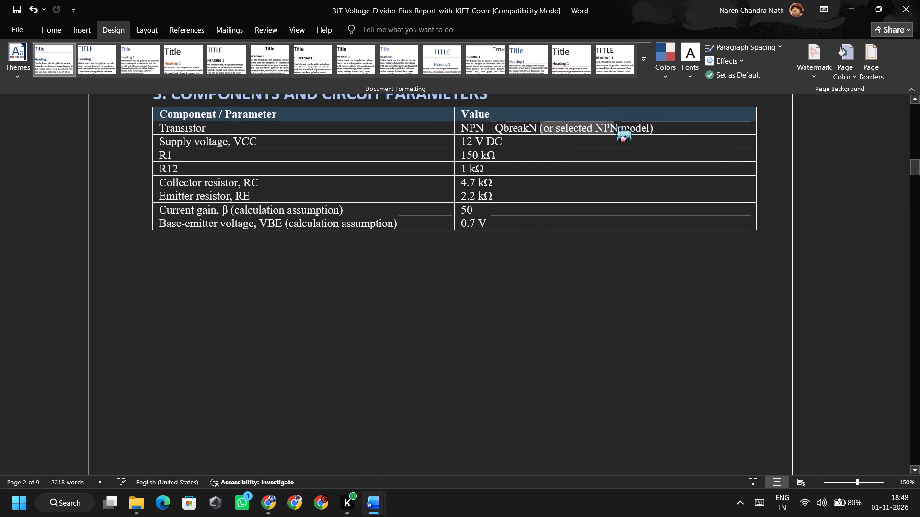
pyautogui.moveTo(618, 131); pyautogui.dragTo(667, 128)
pyautogui.press('BackSpace')
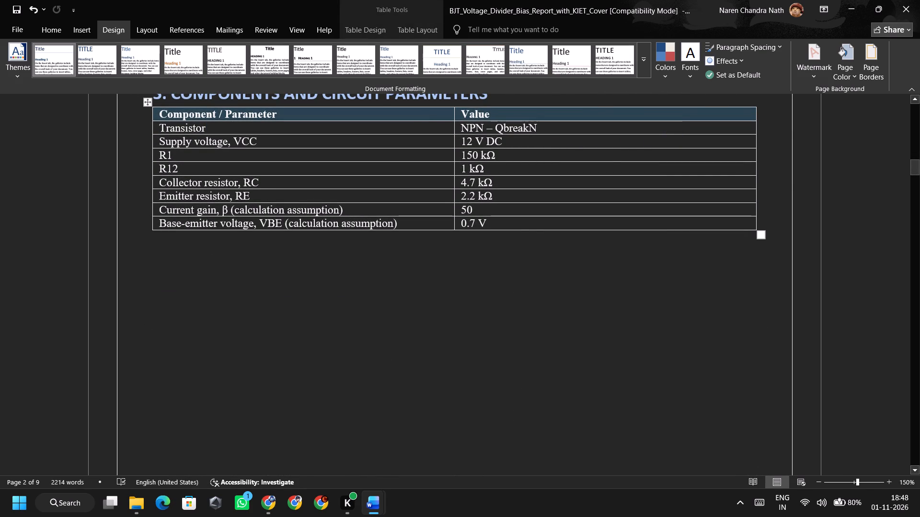
# Remove the section numbers "1." and "2." from the AIM and OBJECTIVES headings.
pyautogui.scroll(1, 530, 149)
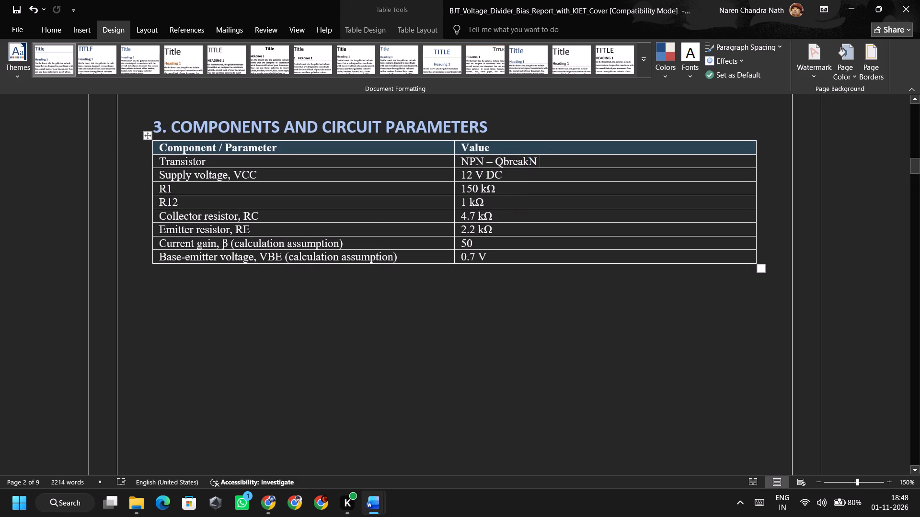
pyautogui.keyDown('ctrl'); pyautogui.scroll(1, 498, 222); pyautogui.keyUp('ctrl')
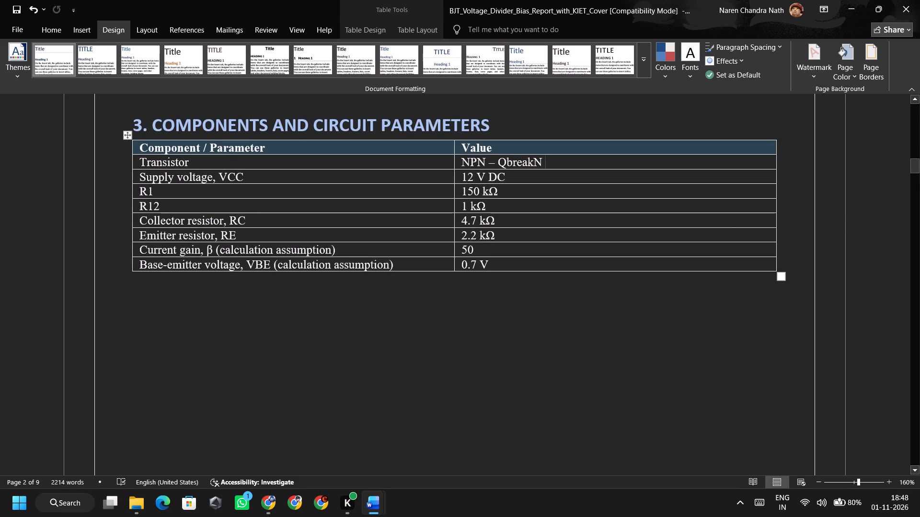
pyautogui.scroll(1, 233, 268)
pyautogui.click(152, 322)
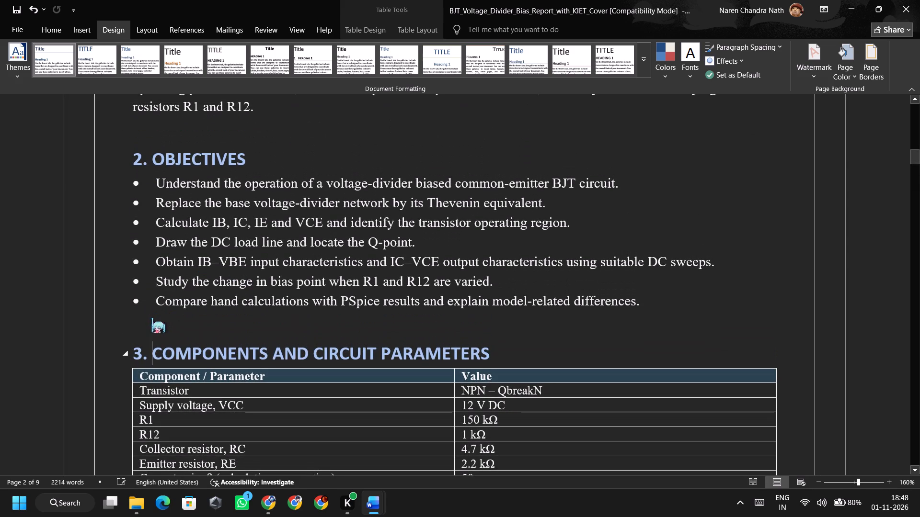
pyautogui.scroll(2, 292, 311)
pyautogui.scroll(-2, 187, 373)
pyautogui.click(150, 139)
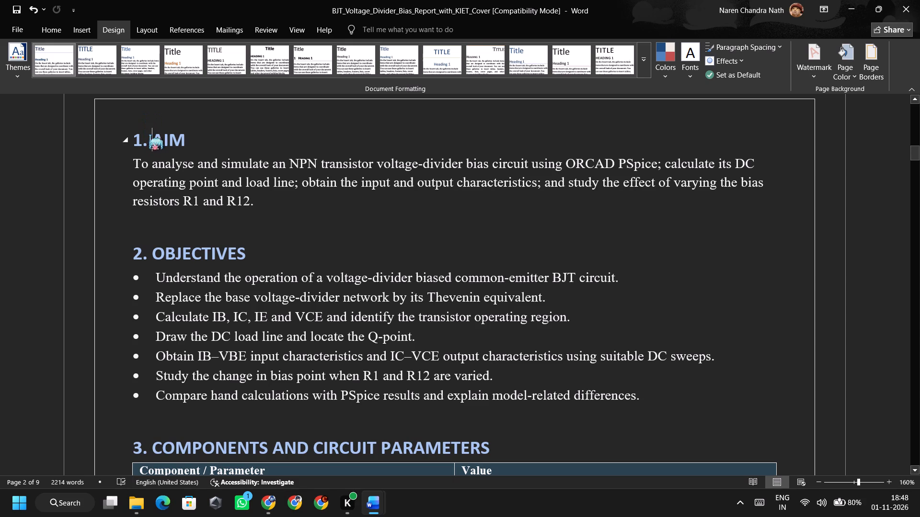
pyautogui.press('BackSpace')
pyautogui.press('BackSpace')
pyautogui.press('BackSpace')
pyautogui.click(151, 252)
pyautogui.press('BackSpace')
pyautogui.press('BackSpace')
pyautogui.press('BackSpace')
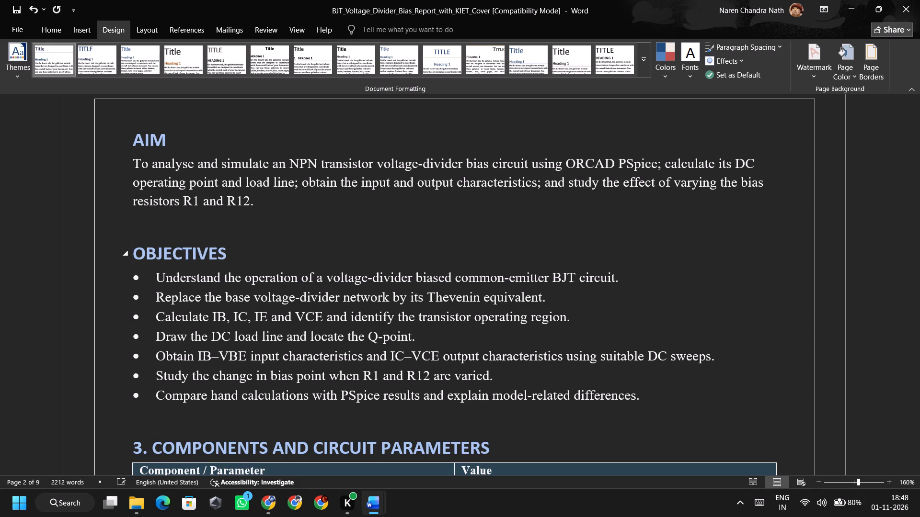
# Remove the section number "3." from the COMPONENTS AND CIRCUIT PARAMETERS heading.
pyautogui.scroll(-2, 151, 252)
pyautogui.click(153, 180)
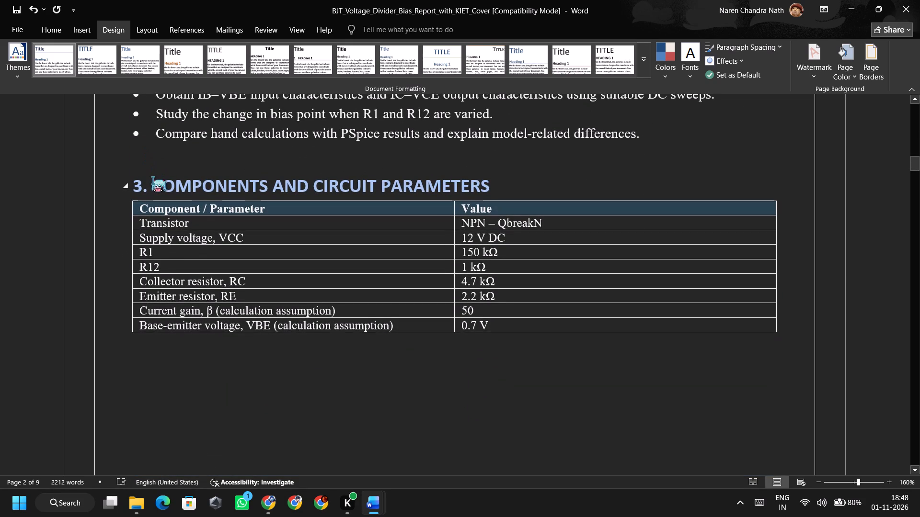
pyautogui.press('BackSpace')
pyautogui.press('BackSpace')
pyautogui.press('BackSpace')
# Enlarge the AIM heading to font size 18.
pyautogui.scroll(2, 153, 180)
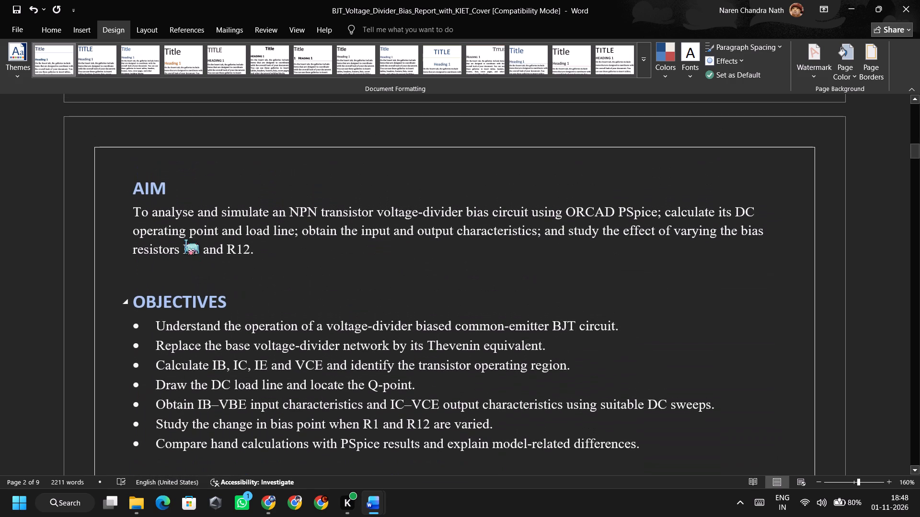
pyautogui.doubleClick(146, 180)
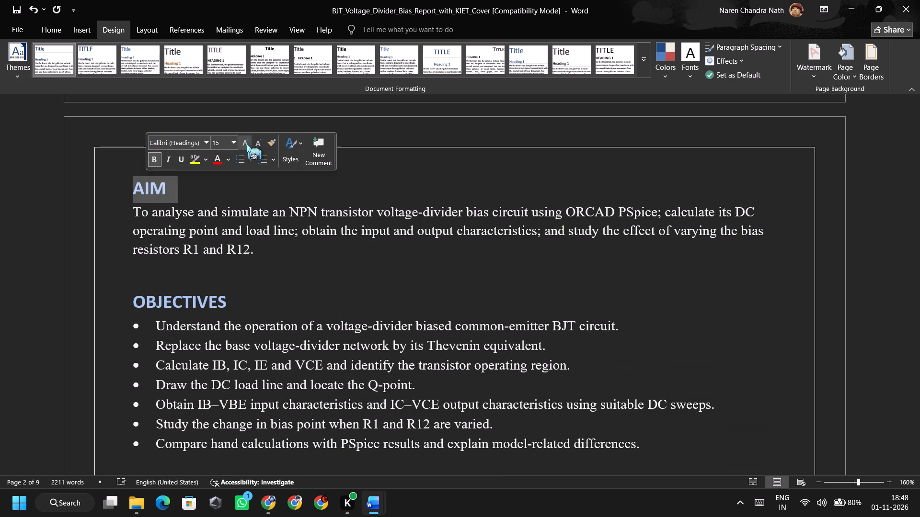
pyautogui.click(247, 145)
pyautogui.click(247, 145)
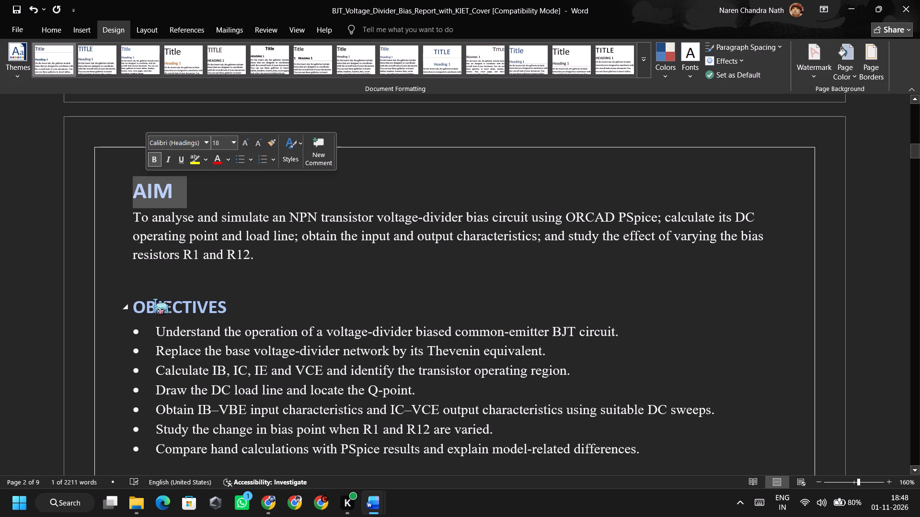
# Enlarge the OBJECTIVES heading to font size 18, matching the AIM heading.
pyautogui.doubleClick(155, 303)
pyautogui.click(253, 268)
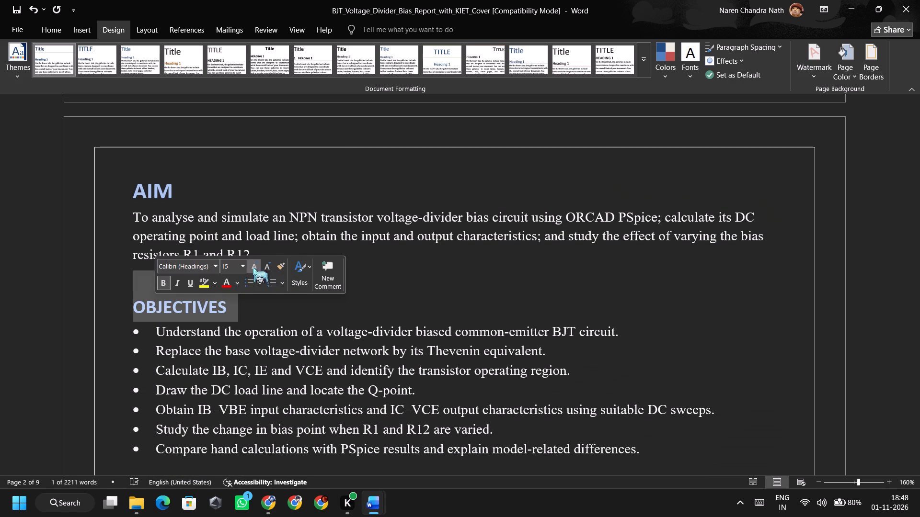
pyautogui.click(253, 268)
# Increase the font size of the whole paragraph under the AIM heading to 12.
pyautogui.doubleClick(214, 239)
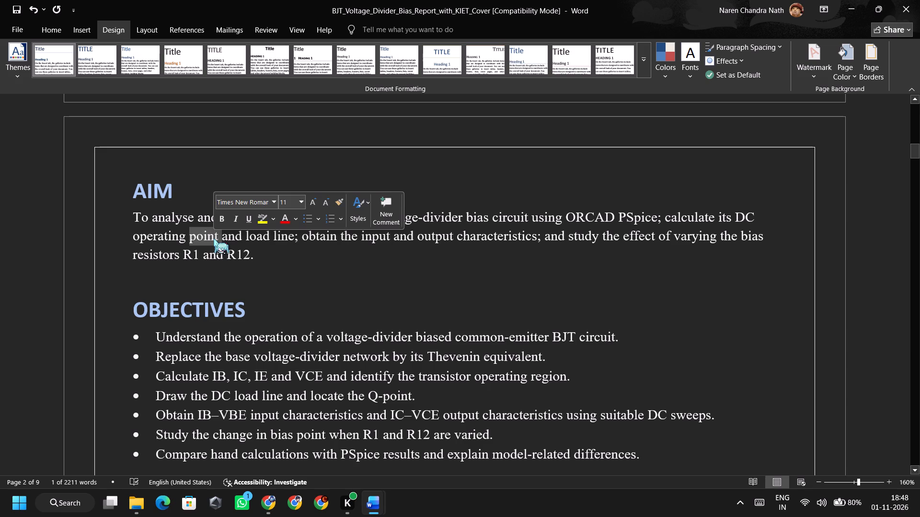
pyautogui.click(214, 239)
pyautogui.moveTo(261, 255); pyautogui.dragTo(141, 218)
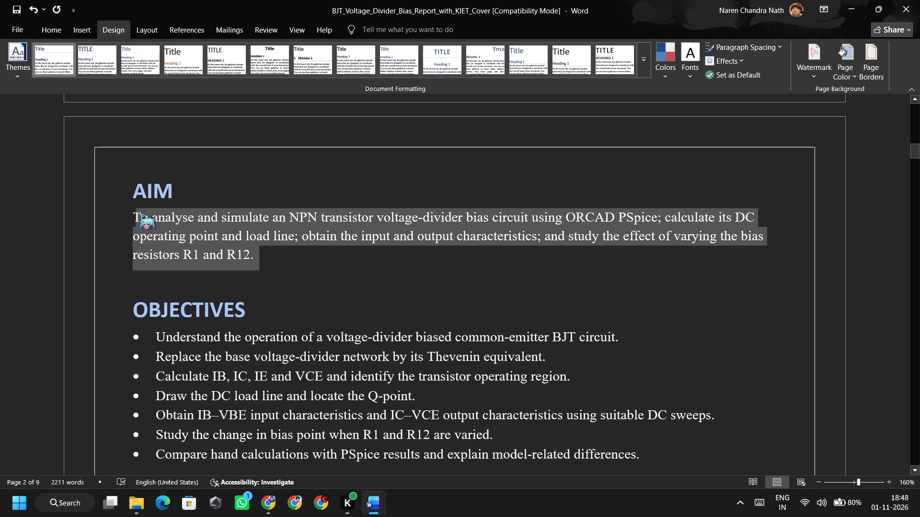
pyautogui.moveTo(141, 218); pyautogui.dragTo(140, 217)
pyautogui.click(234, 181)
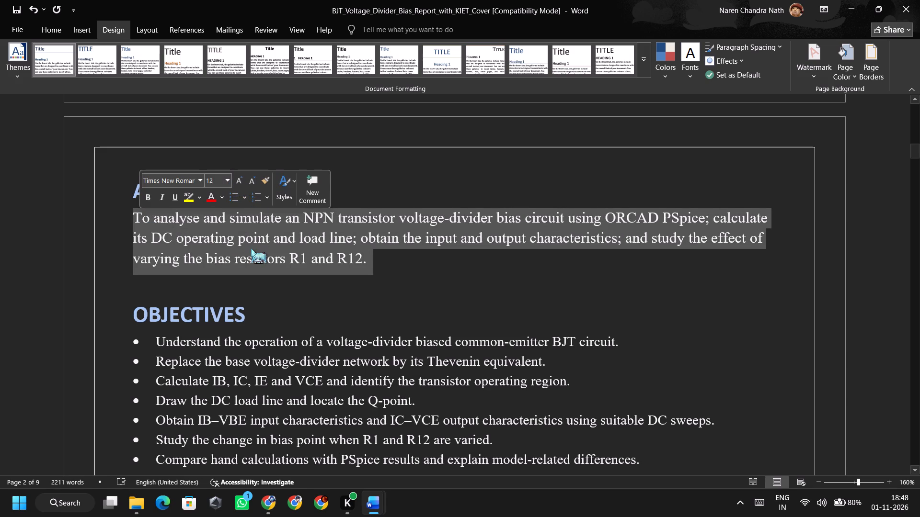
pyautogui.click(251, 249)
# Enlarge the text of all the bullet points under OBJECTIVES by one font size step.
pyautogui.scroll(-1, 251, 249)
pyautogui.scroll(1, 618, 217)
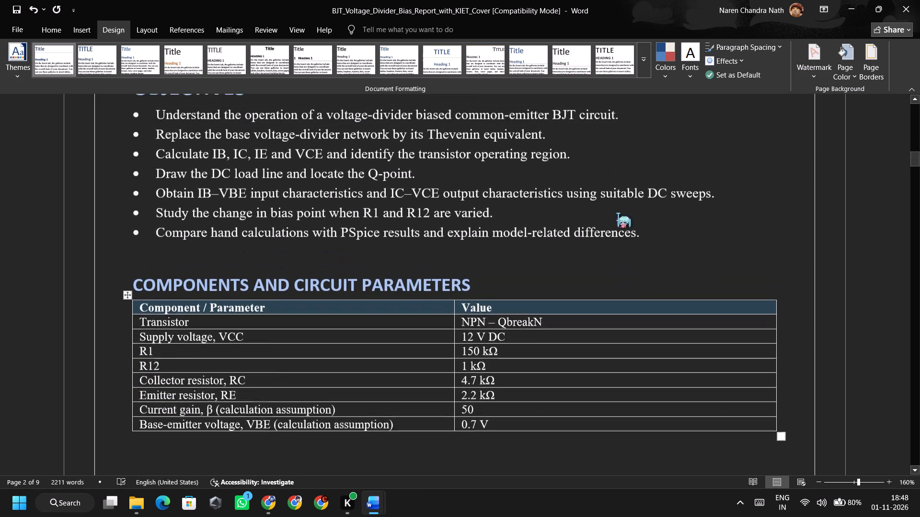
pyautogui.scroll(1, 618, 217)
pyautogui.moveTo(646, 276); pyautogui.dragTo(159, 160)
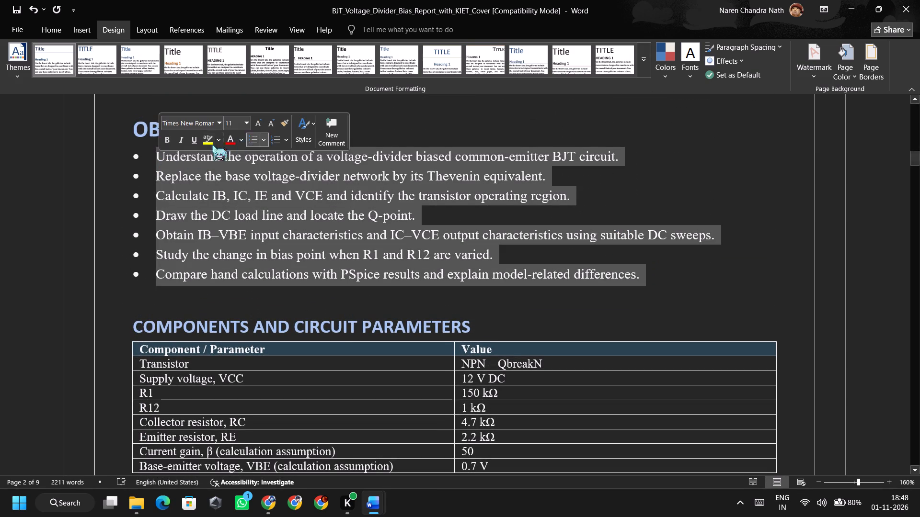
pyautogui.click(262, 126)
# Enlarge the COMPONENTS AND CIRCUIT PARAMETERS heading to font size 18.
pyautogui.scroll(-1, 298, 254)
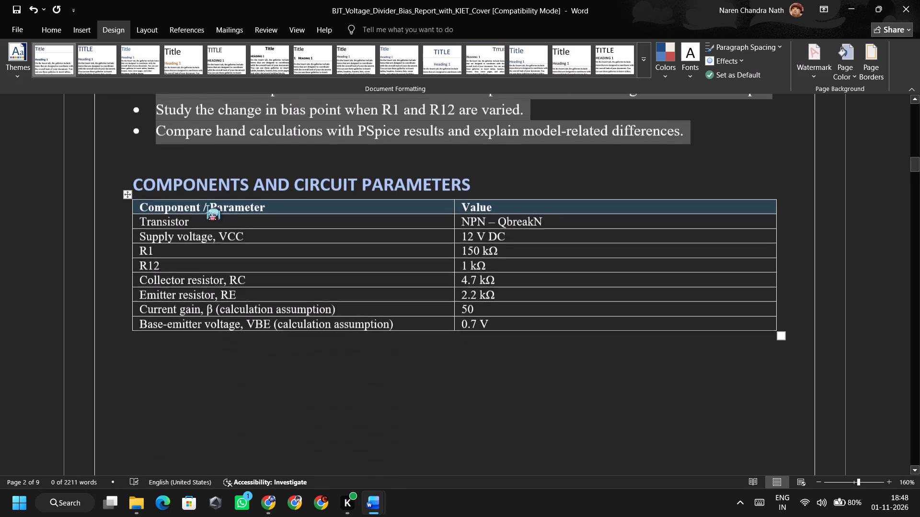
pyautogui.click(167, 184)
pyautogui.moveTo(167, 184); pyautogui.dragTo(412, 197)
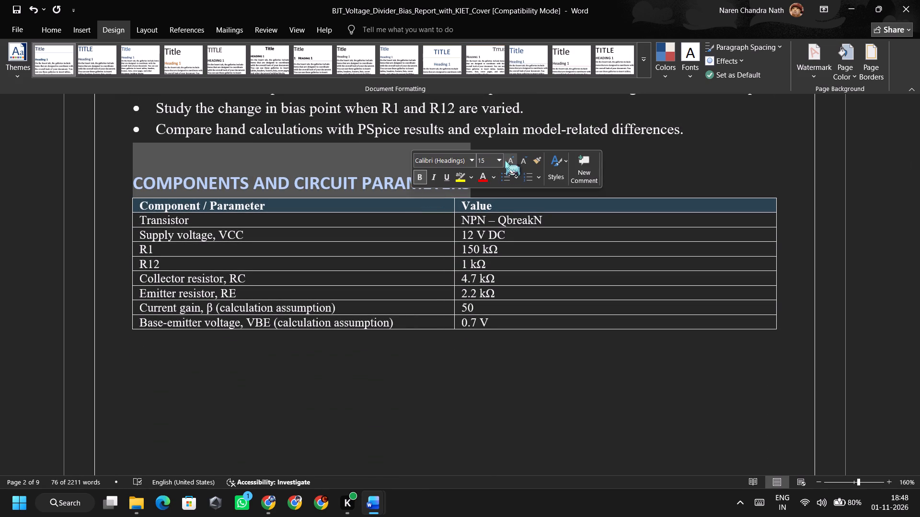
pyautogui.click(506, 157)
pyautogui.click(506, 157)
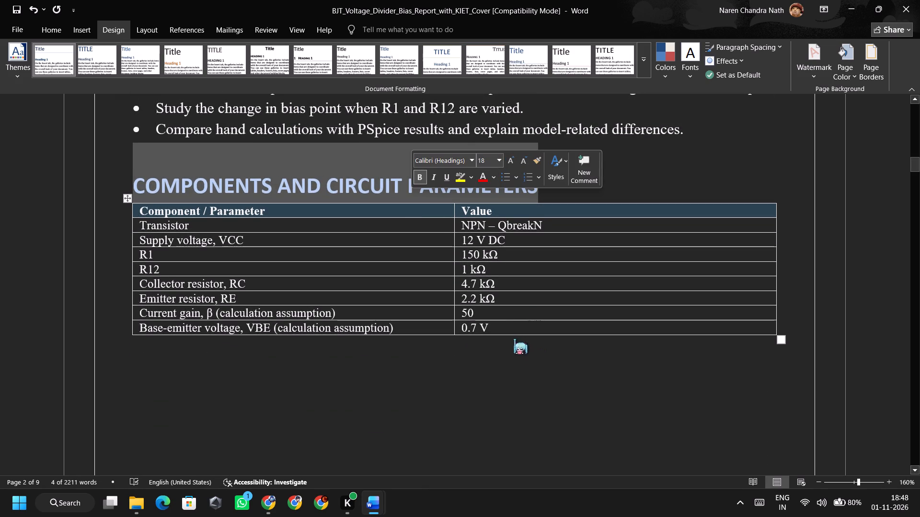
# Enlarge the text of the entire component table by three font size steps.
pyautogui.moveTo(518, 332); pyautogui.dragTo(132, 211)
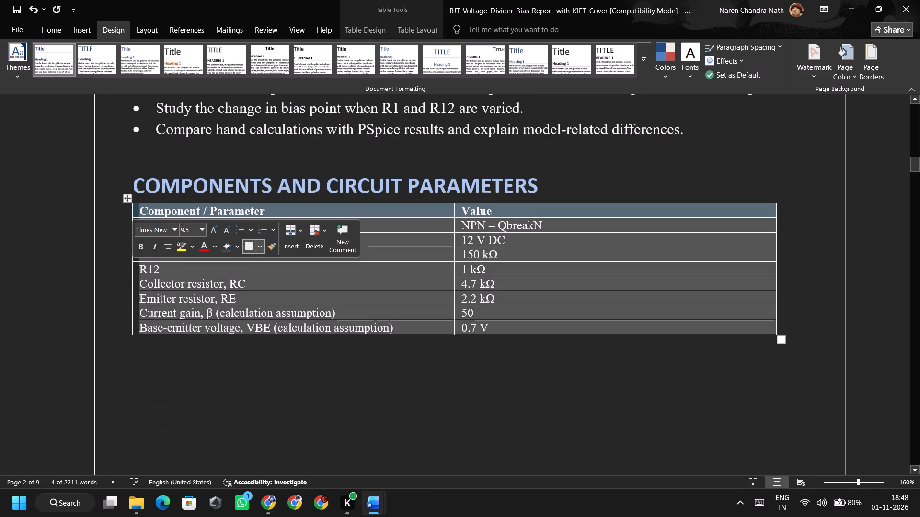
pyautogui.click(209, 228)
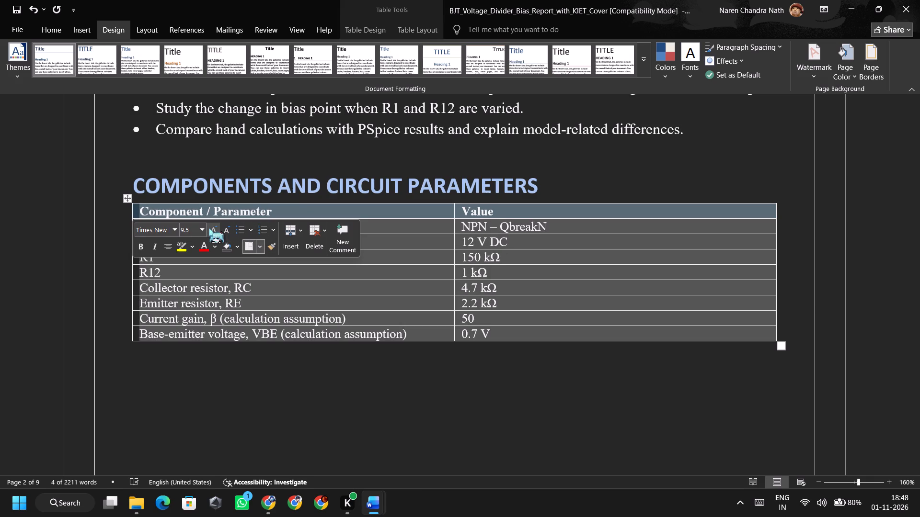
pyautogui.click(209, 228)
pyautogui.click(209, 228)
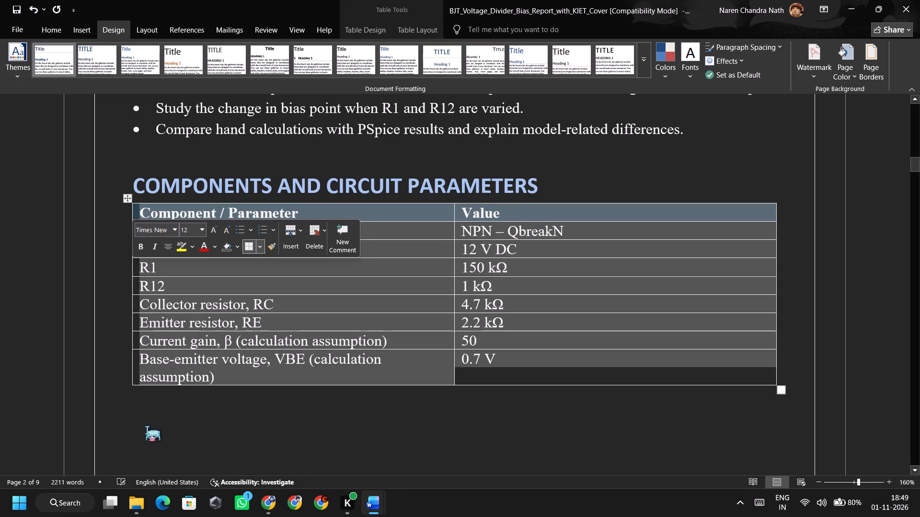
# Delete "(calculation assumption)" from the base-emitter voltage VBE row of the component table.
pyautogui.click(147, 430)
pyautogui.scroll(-1, 499, 348)
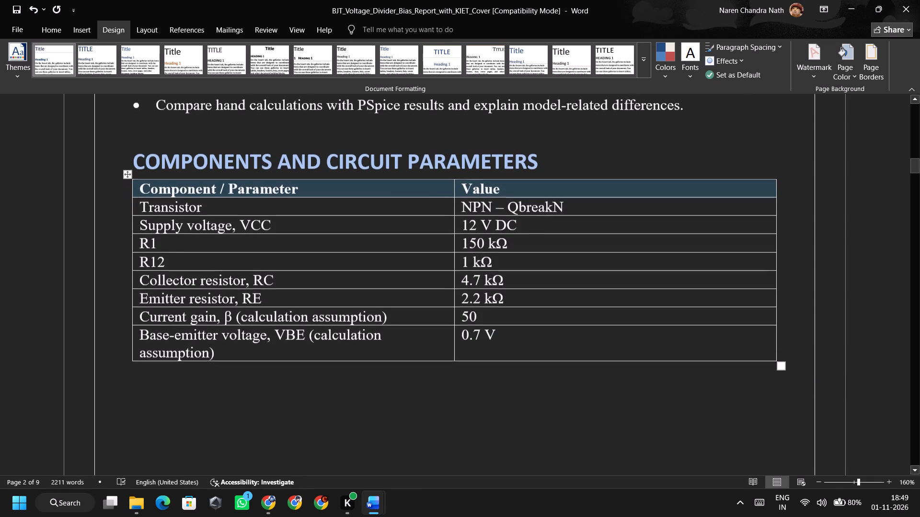
pyautogui.scroll(-1, 499, 348)
pyautogui.moveTo(306, 281); pyautogui.dragTo(322, 289)
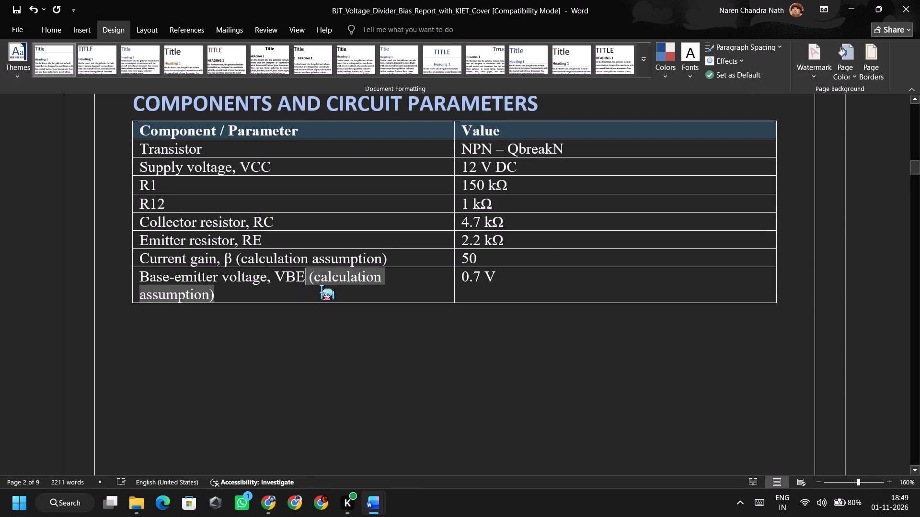
pyautogui.moveTo(322, 289); pyautogui.dragTo(326, 292)
pyautogui.click(290, 297)
pyautogui.press('BackSpace')
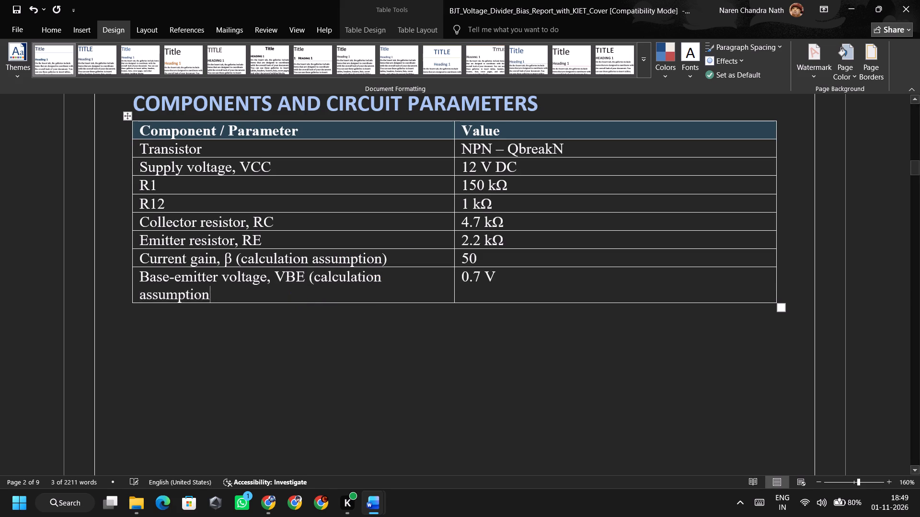
pyautogui.press('BackSpace')
pyautogui.press('BackSpace')
pyautogui.press('BackSpace')
pyautogui.press('BackSpace')
pyautogui.press('BackSpace')
pyautogui.press('BackSpace')
pyautogui.press('BackSpace')
pyautogui.press('BackSpace')
pyautogui.press('BackSpace')
pyautogui.press('BackSpace')
pyautogui.press('BackSpace')
pyautogui.press('BackSpace')
pyautogui.press('BackSpace')
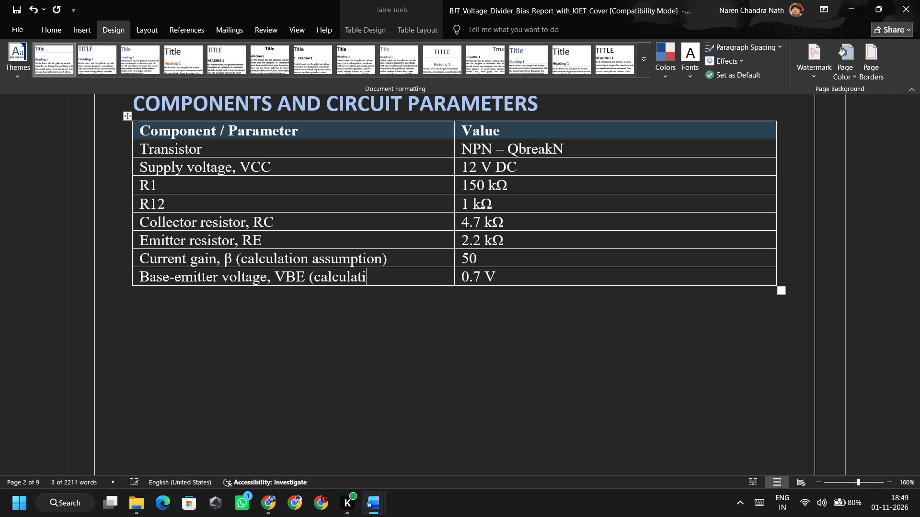
pyautogui.press('BackSpace')
pyautogui.press('BackSpace')
pyautogui.press('BackSpace')
pyautogui.press('BackSpace')
pyautogui.press('BackSpace')
pyautogui.press('BackSpace')
pyautogui.press('BackSpace')
pyautogui.press('BackSpace')
pyautogui.press('BackSpace')
pyautogui.press('BackSpace')
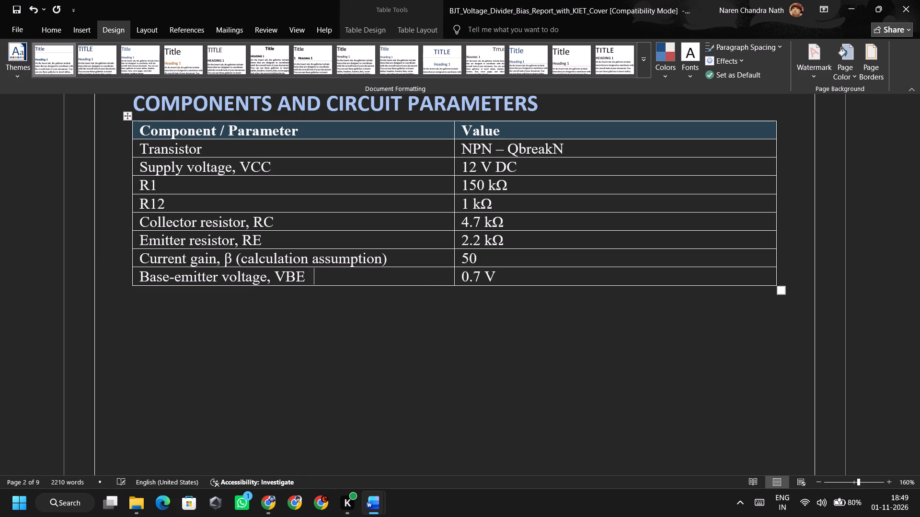
# Delete "(calculation assumption)" from the current gain β row of the component table and save the document.
pyautogui.click(394, 259)
pyautogui.press('BackSpace')
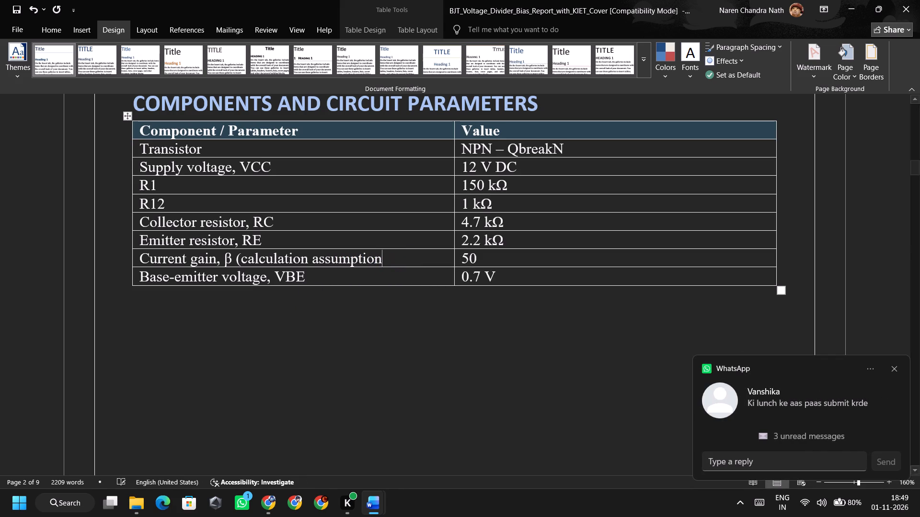
pyautogui.press('BackSpace')
pyautogui.press('BackSpace')
pyautogui.press('BackSpace')
pyautogui.press('BackSpace')
pyautogui.press('BackSpace')
pyautogui.press('BackSpace')
pyautogui.press('BackSpace')
pyautogui.press('BackSpace')
pyautogui.press('BackSpace')
pyautogui.press('BackSpace')
pyautogui.press('BackSpace')
pyautogui.press('BackSpace')
pyautogui.press('BackSpace')
pyautogui.press('BackSpace')
pyautogui.press('BackSpace')
pyautogui.press('BackSpace')
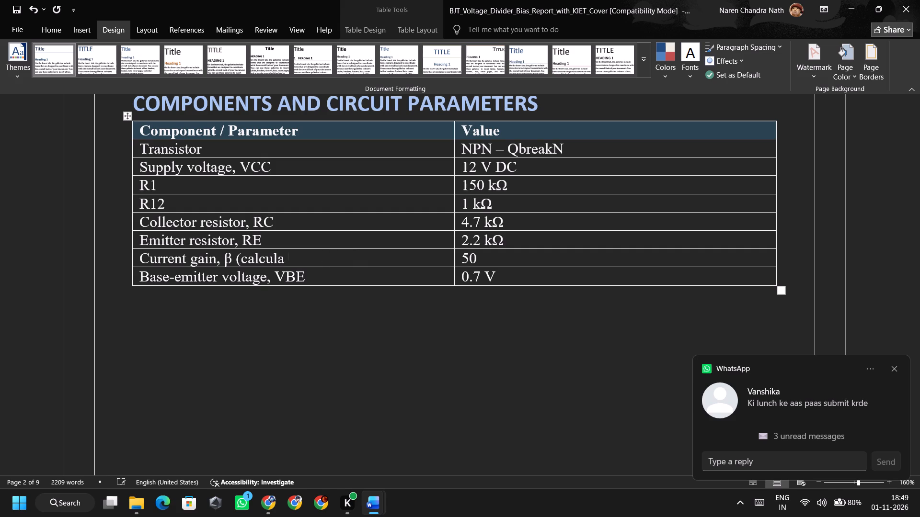
pyautogui.press('BackSpace')
pyautogui.press('BackSpace')
pyautogui.press('BackSpace')
pyautogui.press('BackSpace')
pyautogui.press('BackSpace')
pyautogui.press('BackSpace')
pyautogui.press('BackSpace')
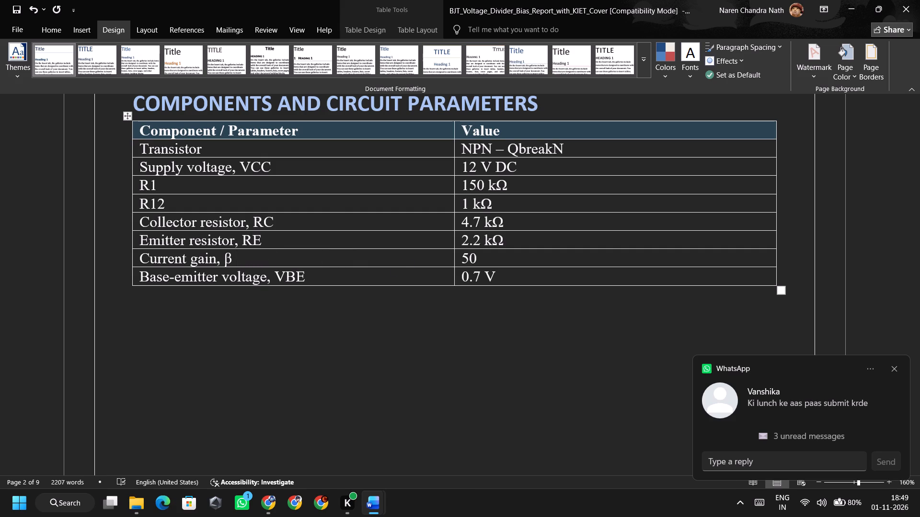
pyautogui.hotkey('ctrl', 's')
# Shrink the circuit diagram picture under the 4. CIRCUIT DIAGRAM heading slightly, keeping its proportions.
pyautogui.click(314, 347)
pyautogui.keyDown('ctrl'); pyautogui.scroll(-4, 314, 347); pyautogui.keyUp('ctrl')
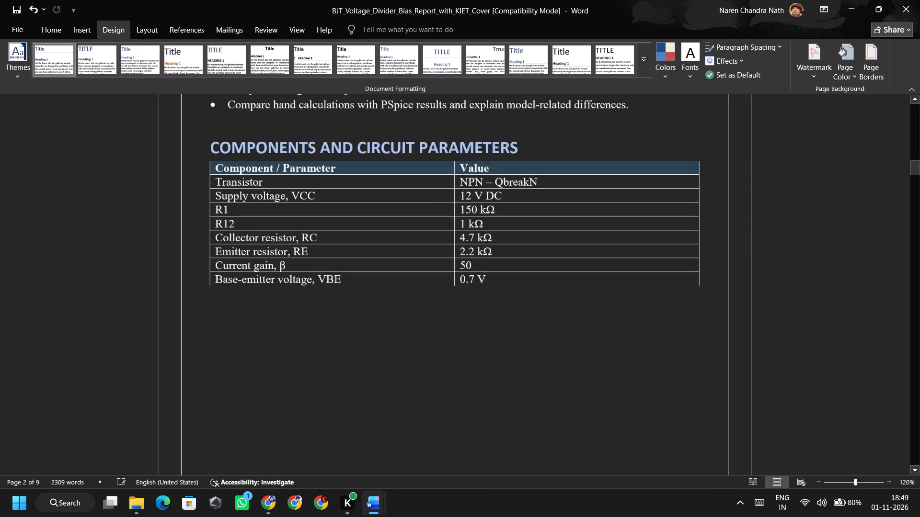
pyautogui.keyDown('ctrl'); pyautogui.scroll(-3, 314, 347); pyautogui.keyUp('ctrl')
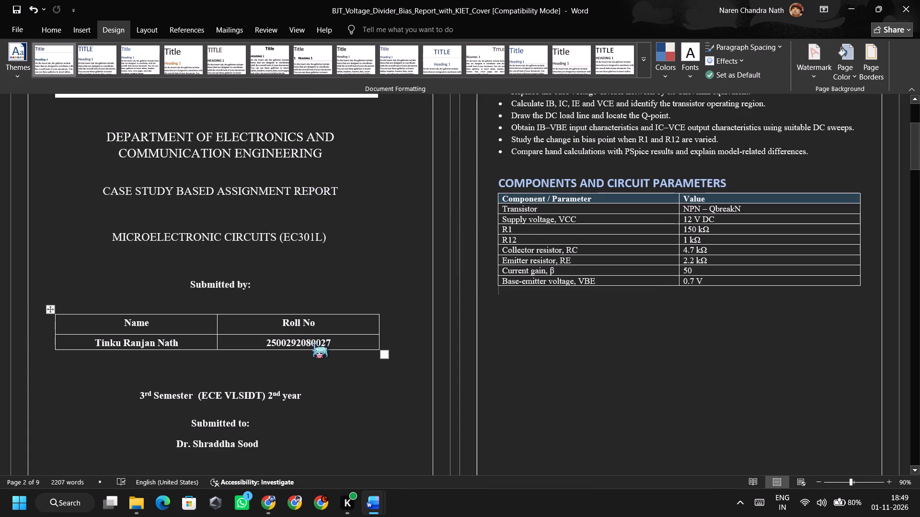
pyautogui.scroll(-3, 314, 347)
pyautogui.click(224, 350)
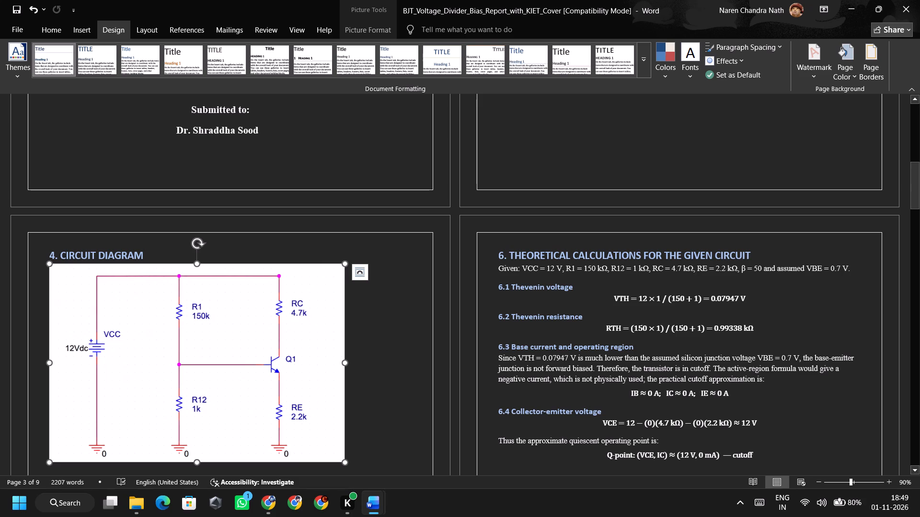
pyautogui.moveTo(348, 464); pyautogui.dragTo(323, 440)
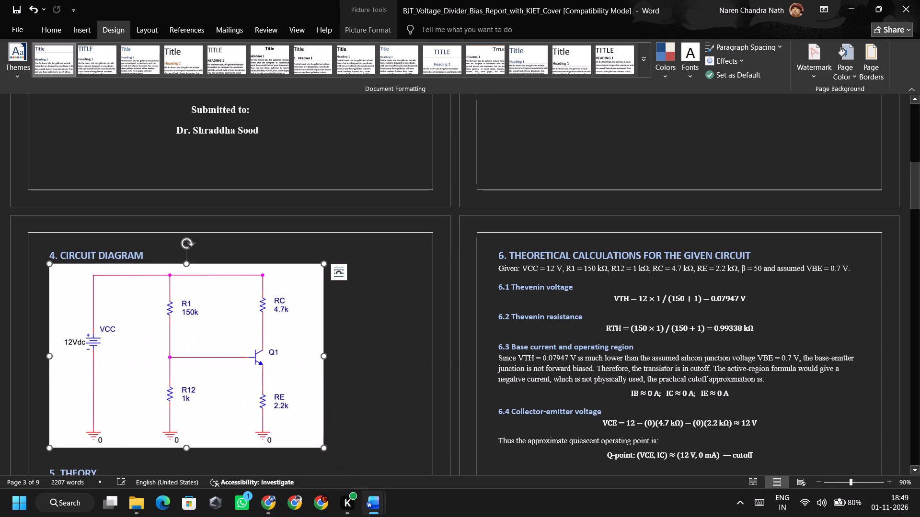
pyautogui.click(322, 439)
pyautogui.moveTo(322, 448); pyautogui.dragTo(310, 437)
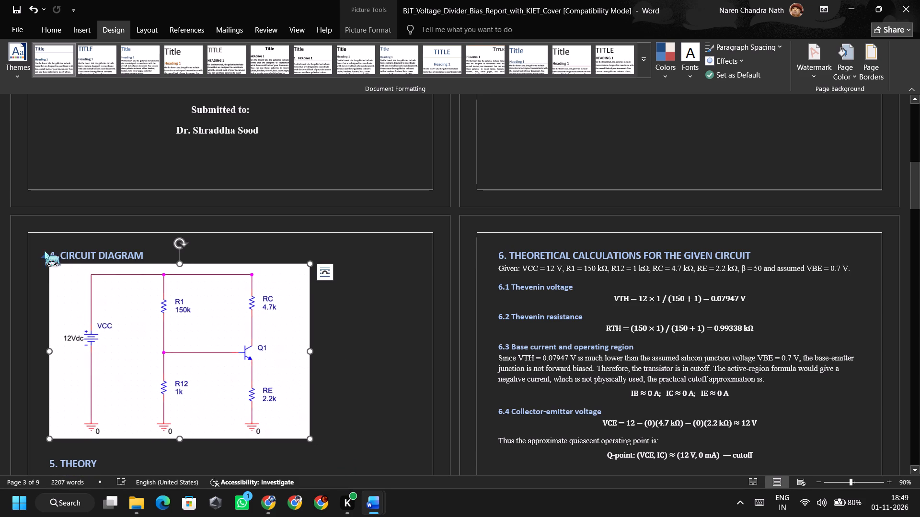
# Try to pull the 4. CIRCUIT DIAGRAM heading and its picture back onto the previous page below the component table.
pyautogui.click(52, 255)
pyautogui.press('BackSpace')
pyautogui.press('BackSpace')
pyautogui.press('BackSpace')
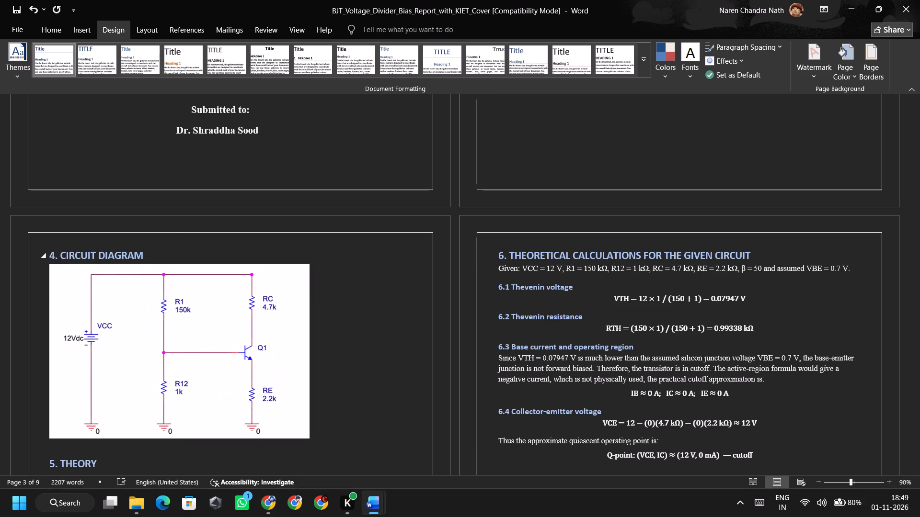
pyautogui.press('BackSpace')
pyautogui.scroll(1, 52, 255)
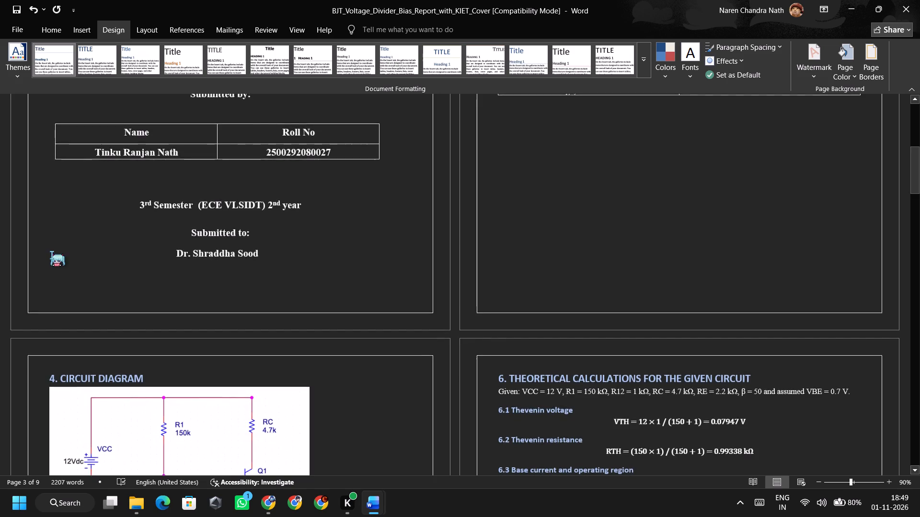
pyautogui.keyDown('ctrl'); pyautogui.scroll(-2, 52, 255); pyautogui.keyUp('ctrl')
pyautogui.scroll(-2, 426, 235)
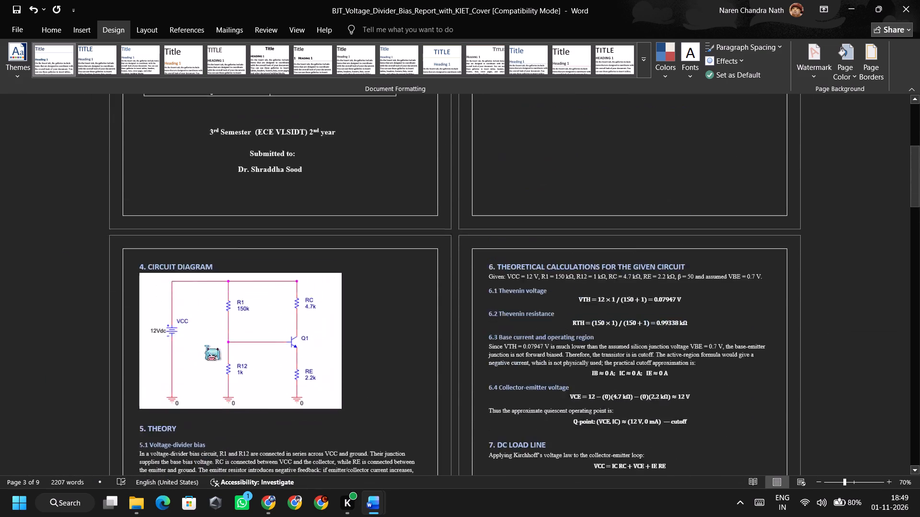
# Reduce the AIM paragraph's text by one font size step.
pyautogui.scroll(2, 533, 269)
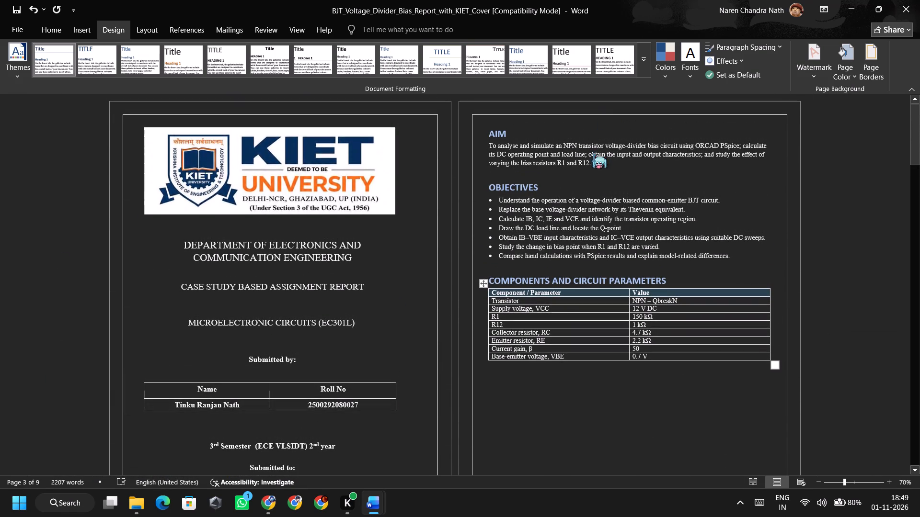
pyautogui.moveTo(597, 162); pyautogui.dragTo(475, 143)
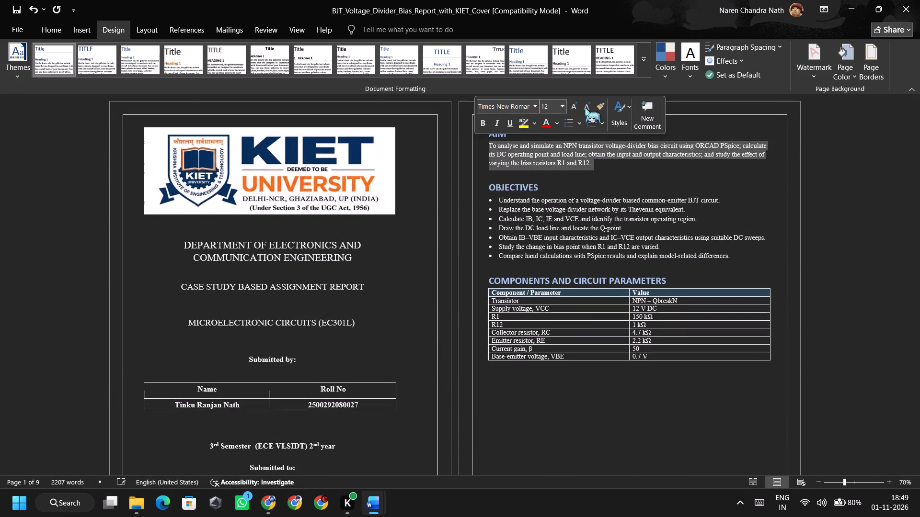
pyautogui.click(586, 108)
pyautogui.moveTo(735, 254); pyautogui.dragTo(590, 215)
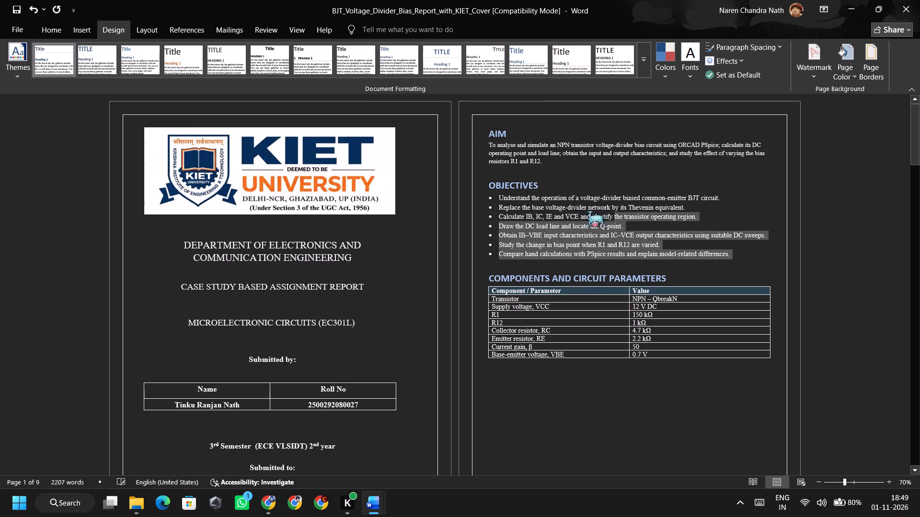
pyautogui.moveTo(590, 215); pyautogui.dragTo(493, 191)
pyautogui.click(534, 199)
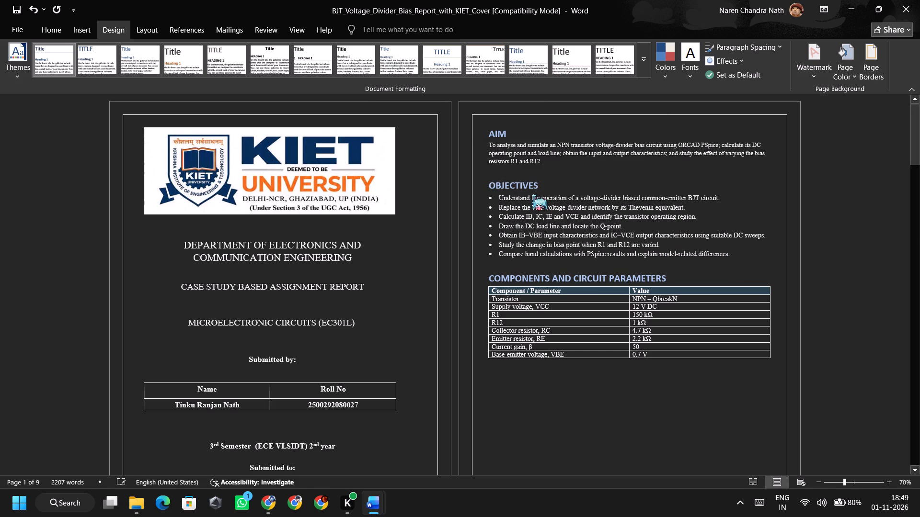
# Undo the whole series of edits made since the circuit diagram picture was cropped.
pyautogui.click(44, 11)
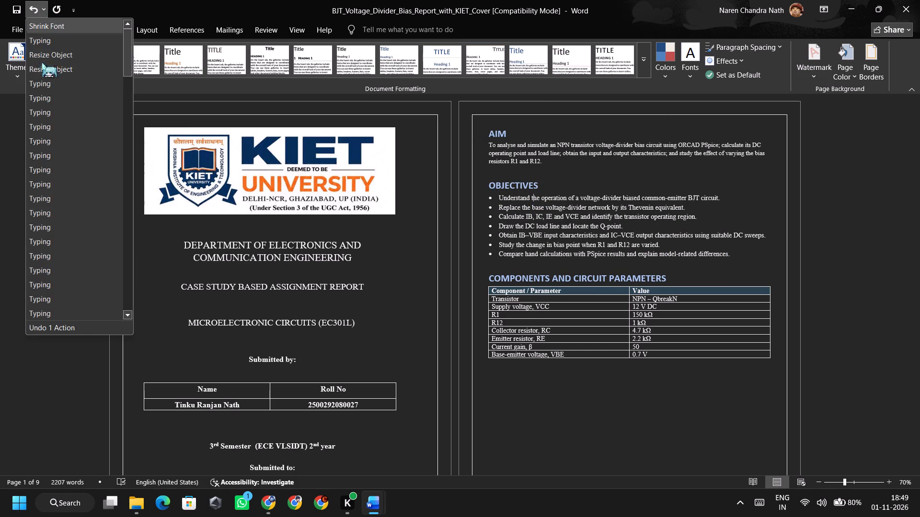
pyautogui.scroll(-1, 56, 238)
pyautogui.scroll(1, 56, 238)
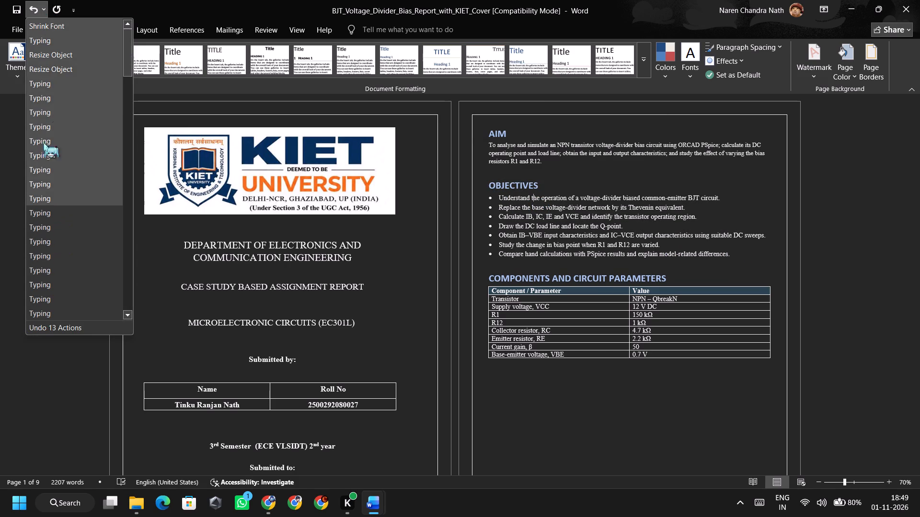
pyautogui.scroll(-6, 59, 276)
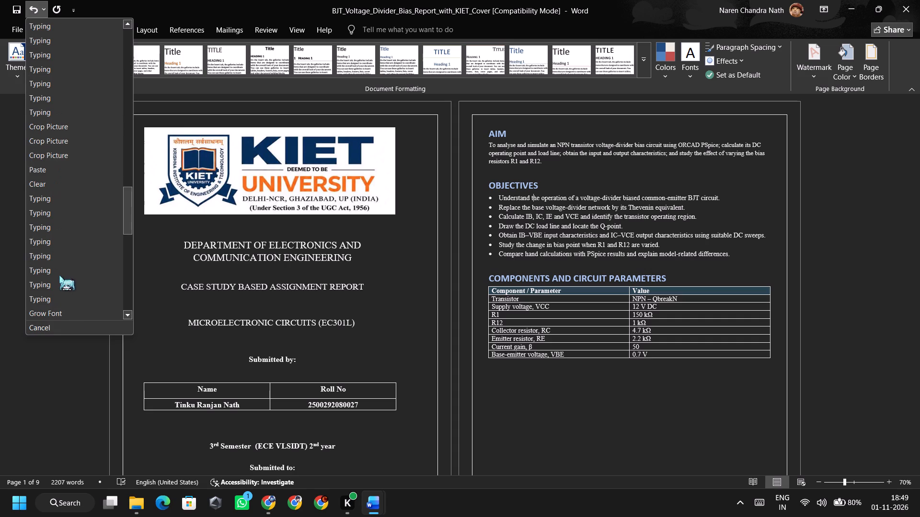
pyautogui.click(57, 118)
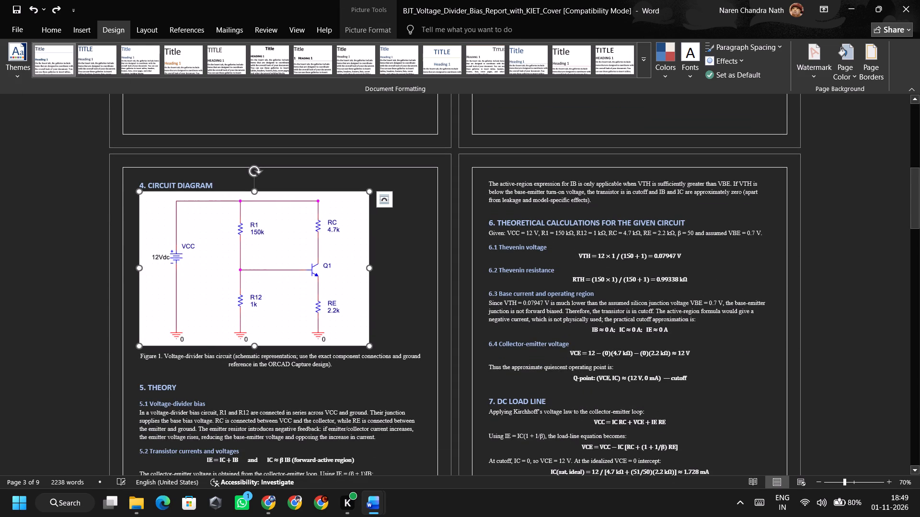
# Shrink the circuit diagram picture proportionally so the CIRCUIT DIAGRAM section fits on page 2 below the component table.
pyautogui.scroll(4, 389, 232)
pyautogui.scroll(-1, 389, 232)
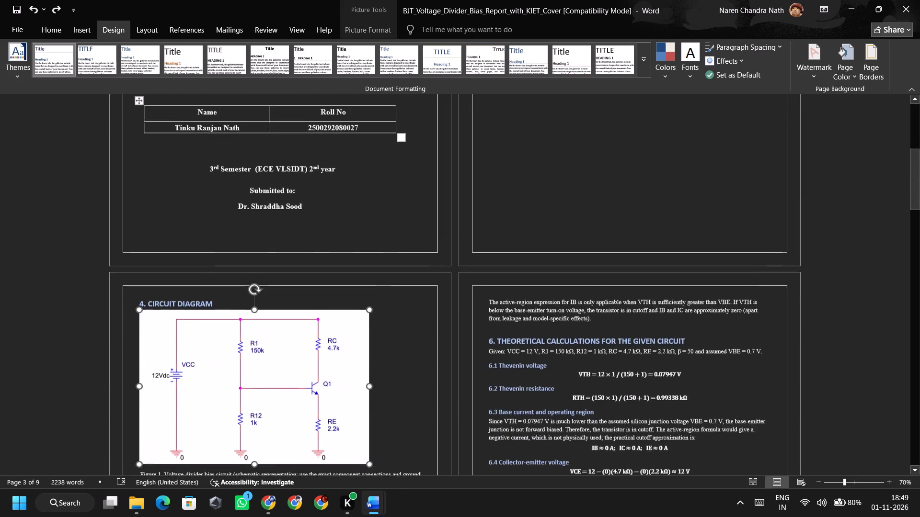
pyautogui.scroll(1, 389, 232)
pyautogui.scroll(-1, 379, 147)
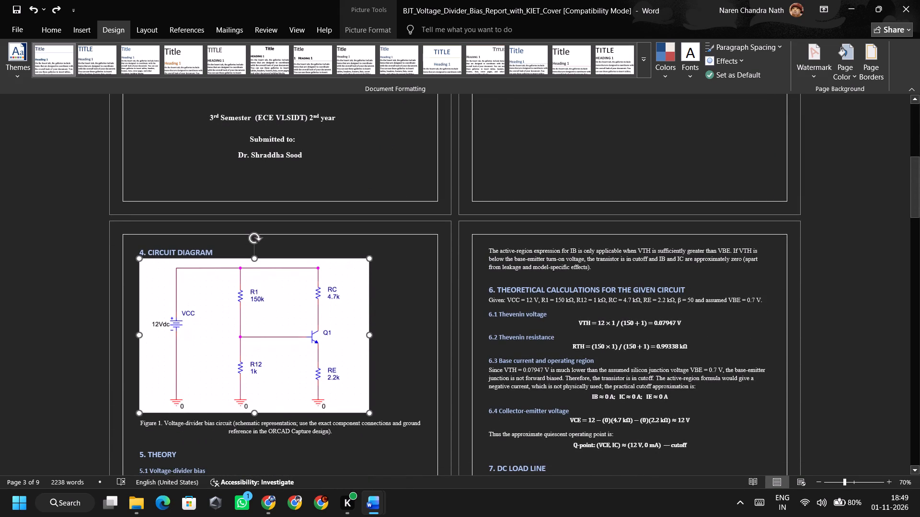
pyautogui.moveTo(370, 413); pyautogui.dragTo(325, 371)
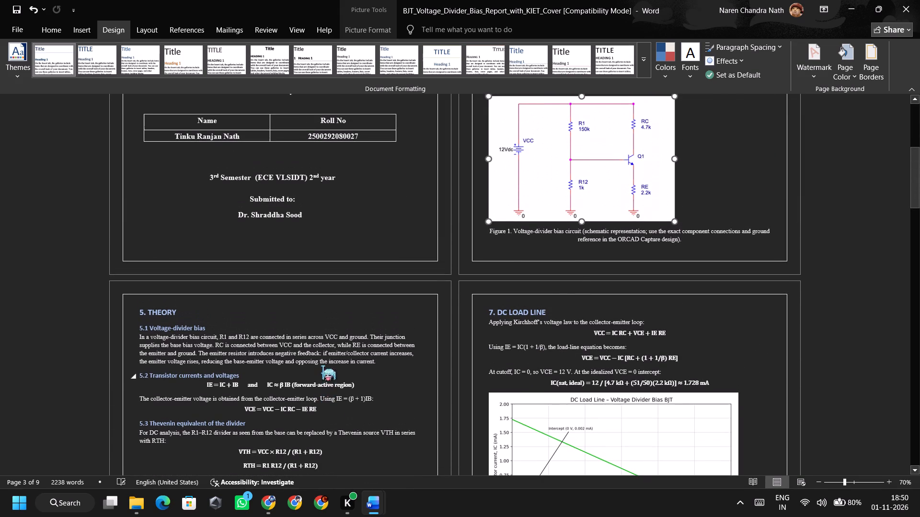
# Delete the entire Figure 1 caption text beneath the circuit diagram.
pyautogui.click(498, 232)
pyautogui.moveTo(498, 232); pyautogui.dragTo(674, 242)
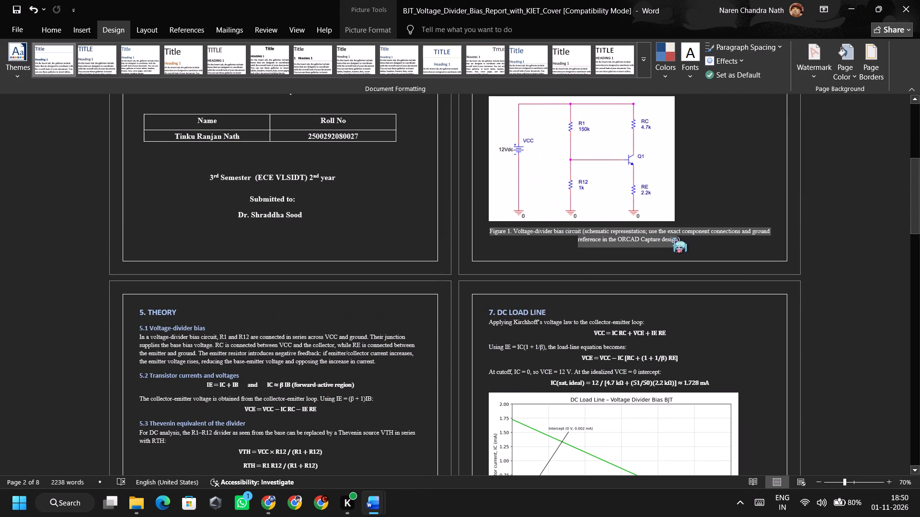
pyautogui.moveTo(674, 242); pyautogui.dragTo(689, 239)
pyautogui.press('BackSpace')
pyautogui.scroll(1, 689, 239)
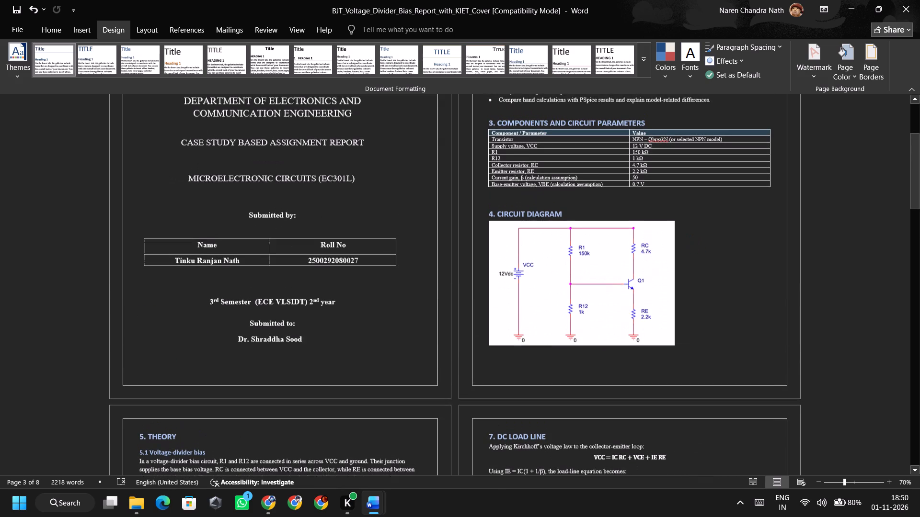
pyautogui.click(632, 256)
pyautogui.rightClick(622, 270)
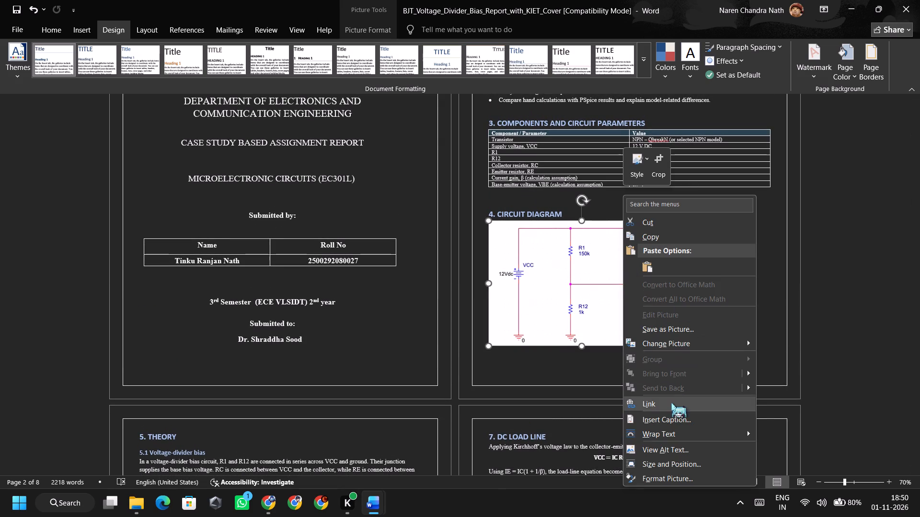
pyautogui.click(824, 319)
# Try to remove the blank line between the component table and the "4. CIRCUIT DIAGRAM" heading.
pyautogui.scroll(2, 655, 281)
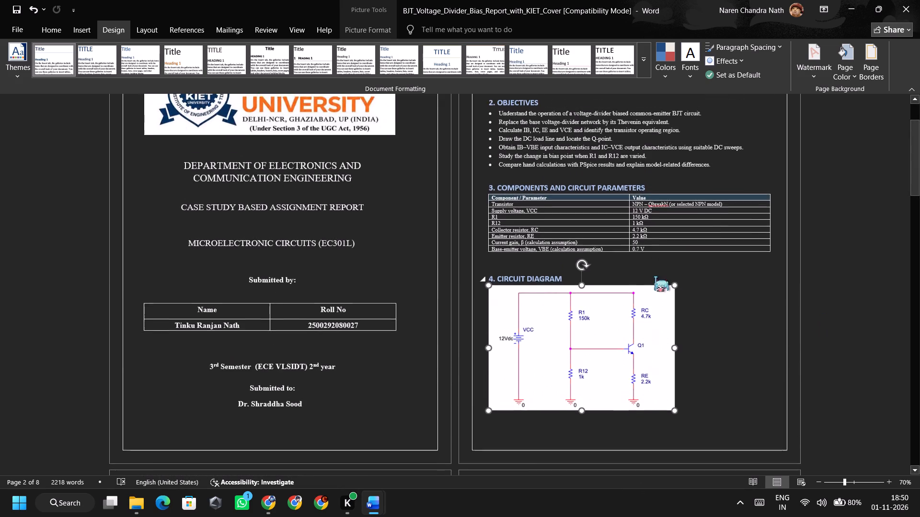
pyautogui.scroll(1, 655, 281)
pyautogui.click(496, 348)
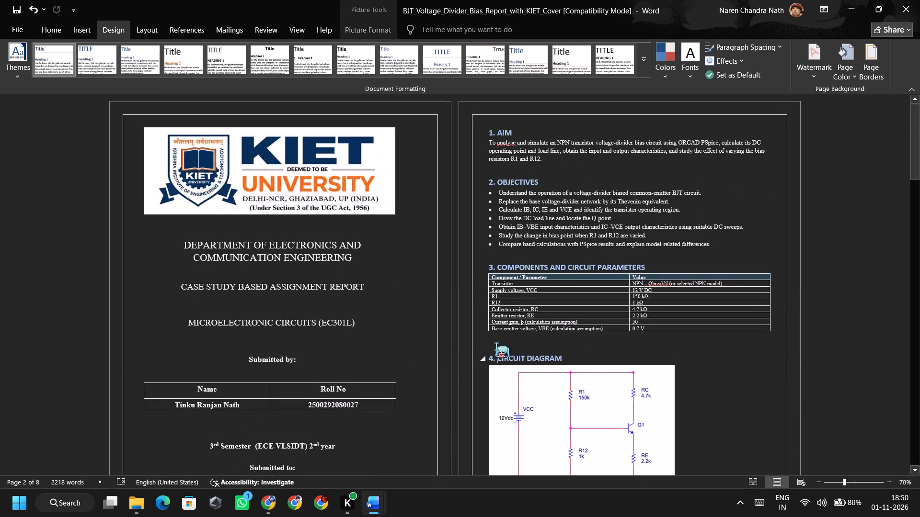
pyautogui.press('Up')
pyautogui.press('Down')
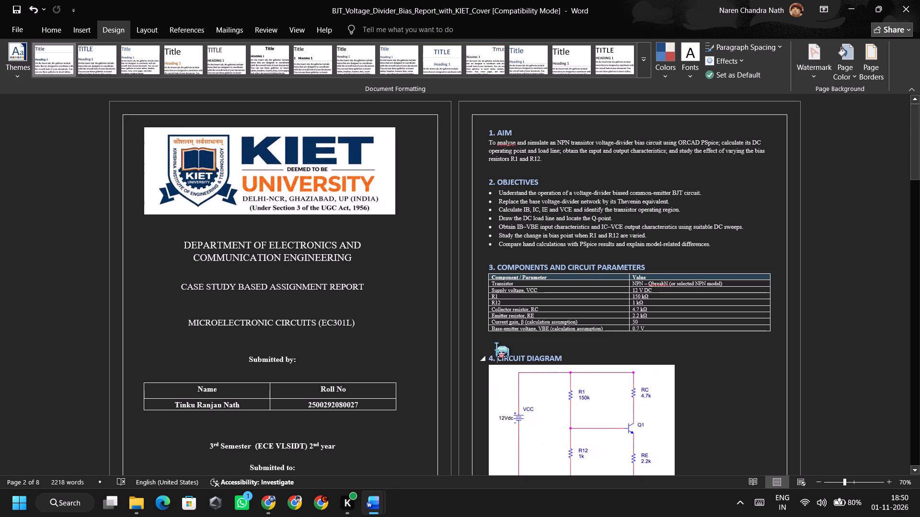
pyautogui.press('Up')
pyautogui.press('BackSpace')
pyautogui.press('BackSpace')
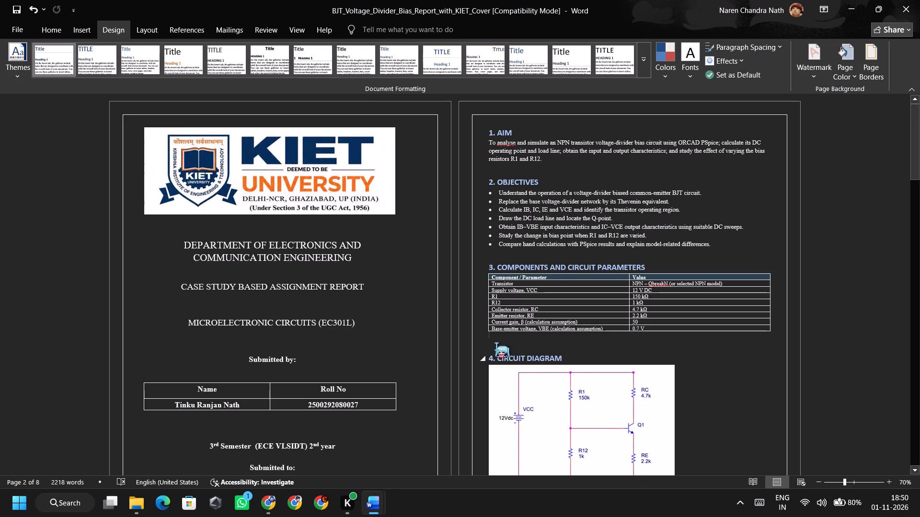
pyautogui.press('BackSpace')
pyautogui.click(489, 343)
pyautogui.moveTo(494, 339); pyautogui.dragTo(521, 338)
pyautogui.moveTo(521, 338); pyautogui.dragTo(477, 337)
# Reduce the font size of the blank line between the component table and the "4. CIRCUIT DIAGRAM" heading to 1.
pyautogui.scroll(-1, 494, 337)
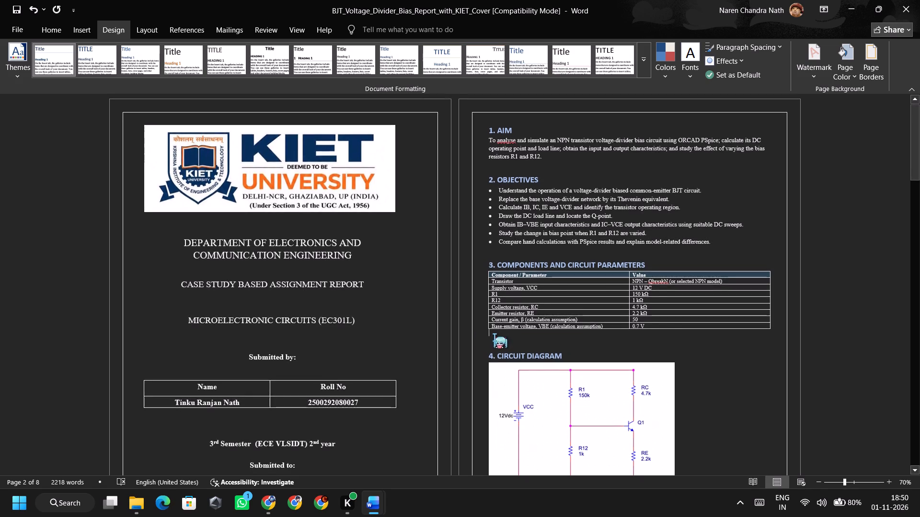
pyautogui.keyDown('ctrl'); pyautogui.scroll(4, 494, 337); pyautogui.keyUp('ctrl')
pyautogui.press('space')
pyautogui.press('space')
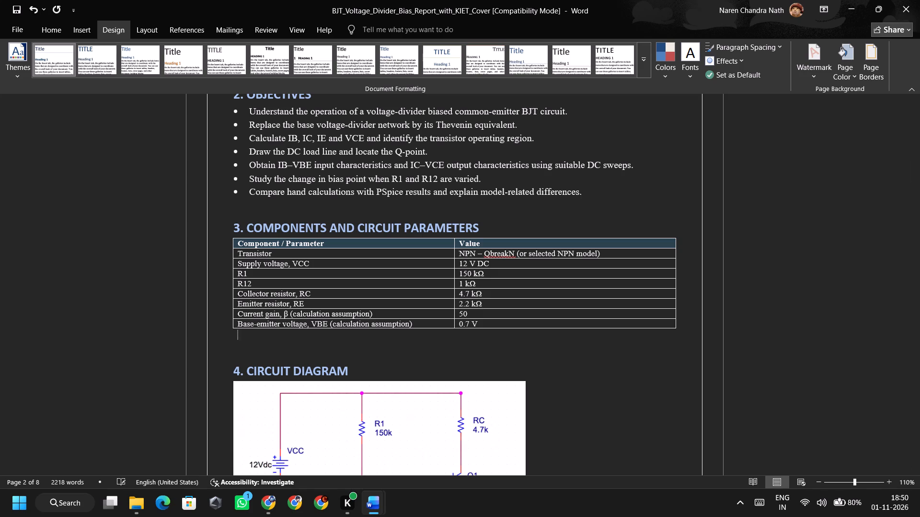
pyautogui.press('space')
pyautogui.moveTo(314, 337); pyautogui.dragTo(205, 347)
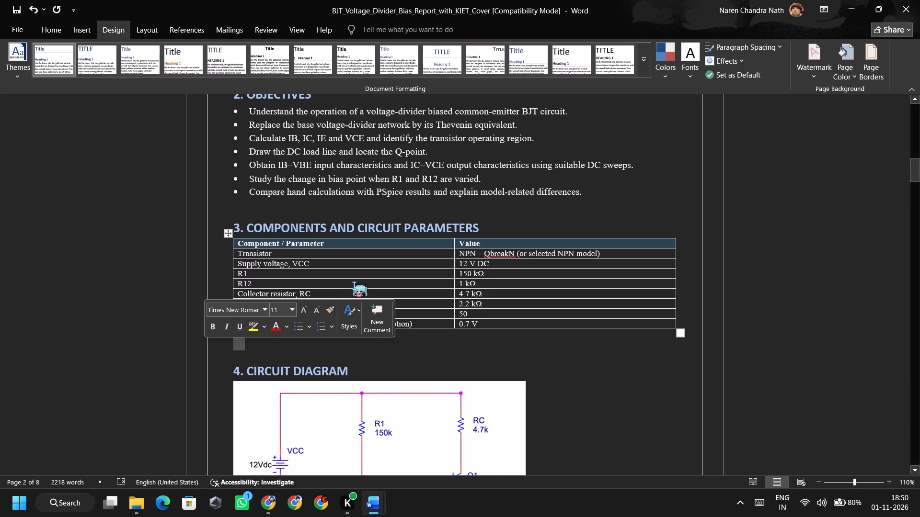
pyautogui.click(288, 313)
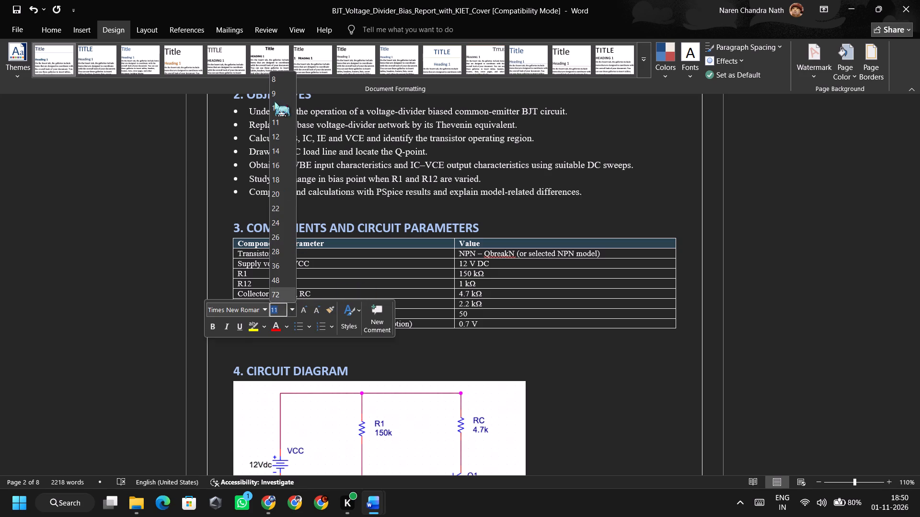
pyautogui.scroll(5, 277, 88)
pyautogui.moveTo(310, 303); pyautogui.dragTo(315, 310)
pyautogui.tripleClick(315, 310)
pyautogui.tripleClick(315, 310)
pyautogui.tripleClick(315, 310)
pyautogui.tripleClick(315, 310)
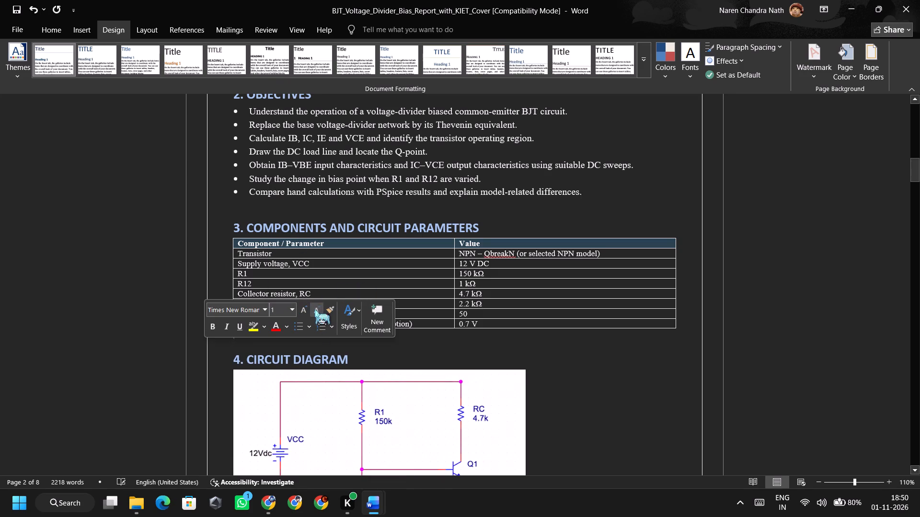
pyautogui.click(408, 341)
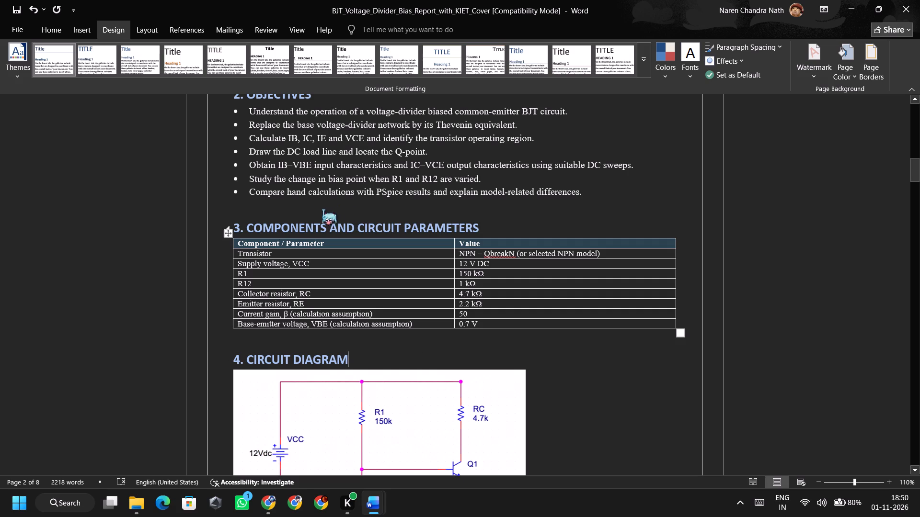
# Remove the number prefixes from the AIM, OBJECTIVES, COMPONENTS AND CIRCUIT PARAMETERS and CIRCUIT DIAGRAM headings.
pyautogui.click(320, 214)
pyautogui.scroll(2, 320, 214)
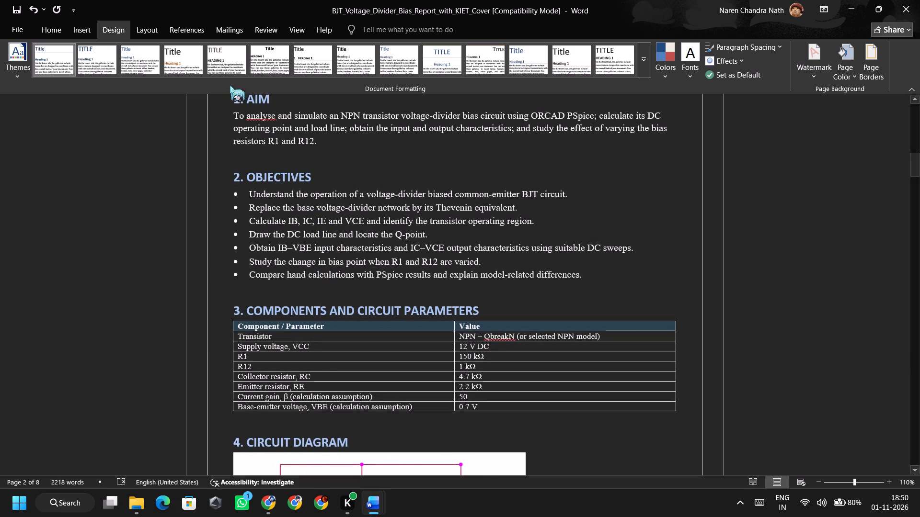
pyautogui.click(245, 98)
pyautogui.press('BackSpace')
pyautogui.press('BackSpace')
pyautogui.press('BackSpace')
pyautogui.click(247, 176)
pyautogui.press('BackSpace')
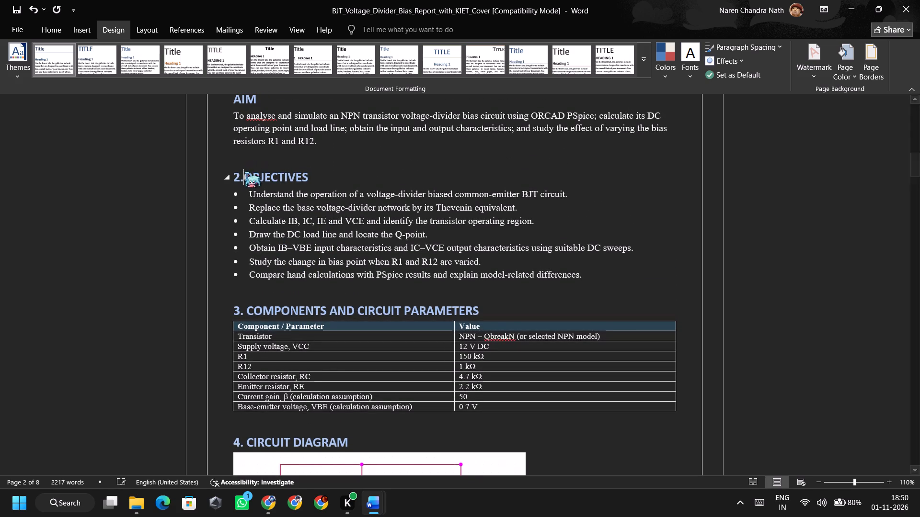
pyautogui.press('BackSpace')
pyautogui.press('BackSpace')
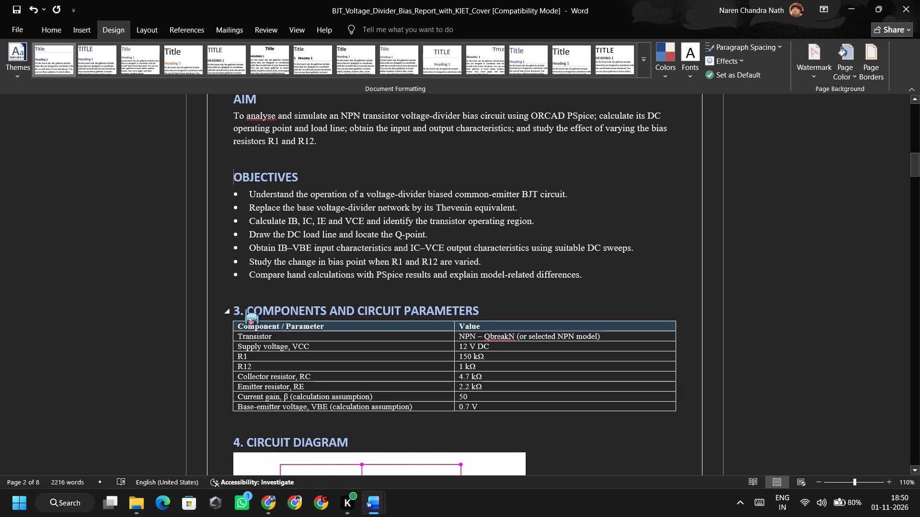
pyautogui.click(246, 314)
pyautogui.press('BackSpace')
pyautogui.press('BackSpace')
pyautogui.press('BackSpace')
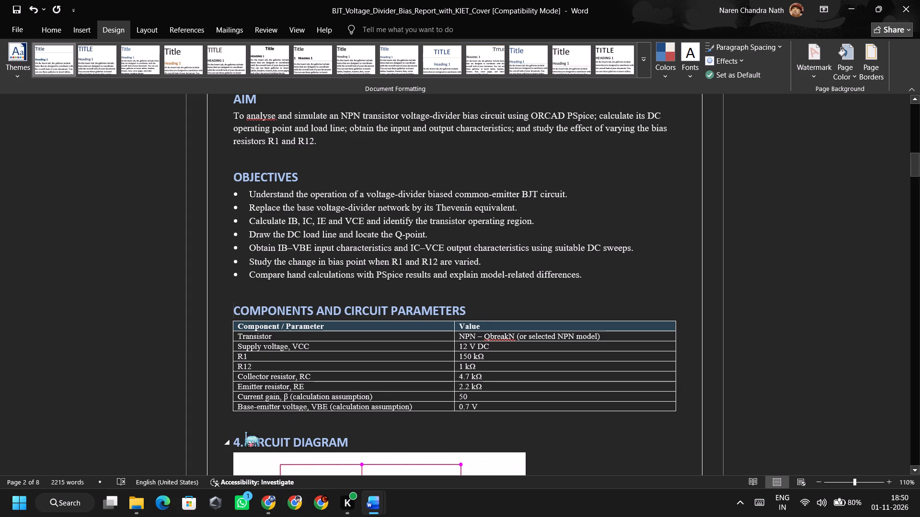
pyautogui.click(249, 446)
pyautogui.press('BackSpace')
pyautogui.press('BackSpace')
pyautogui.press('BackSpace')
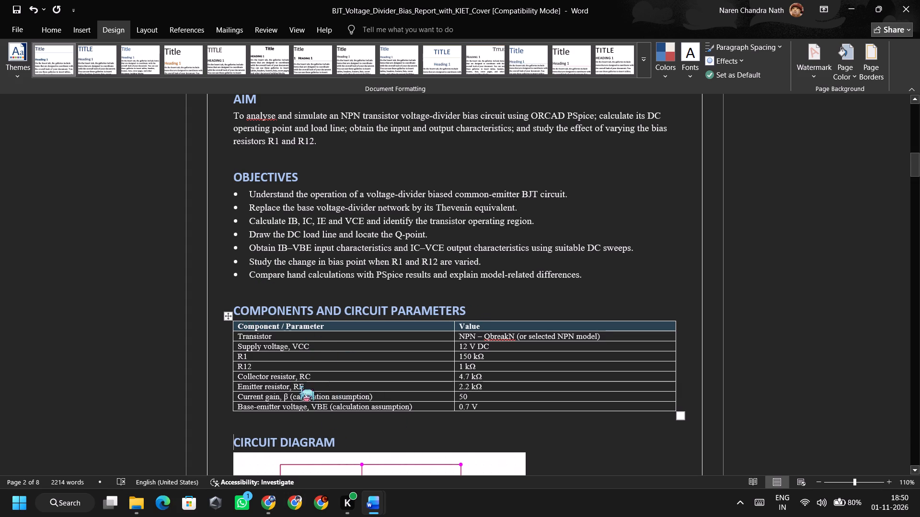
# Delete "(calculation assumption)" from the "Current gain, β" row of the component table.
pyautogui.keyDown('ctrl'); pyautogui.scroll(3, 290, 392); pyautogui.keyUp('ctrl')
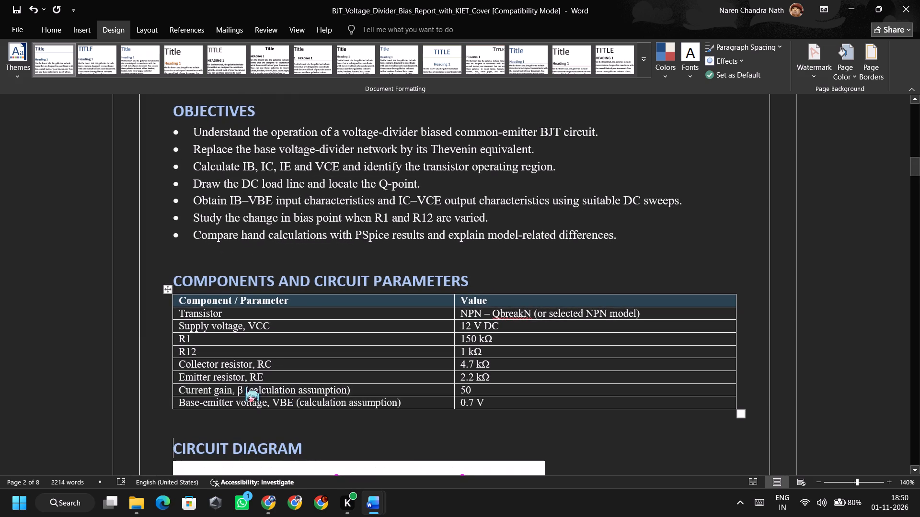
pyautogui.moveTo(247, 391); pyautogui.dragTo(354, 391)
pyautogui.click(351, 393)
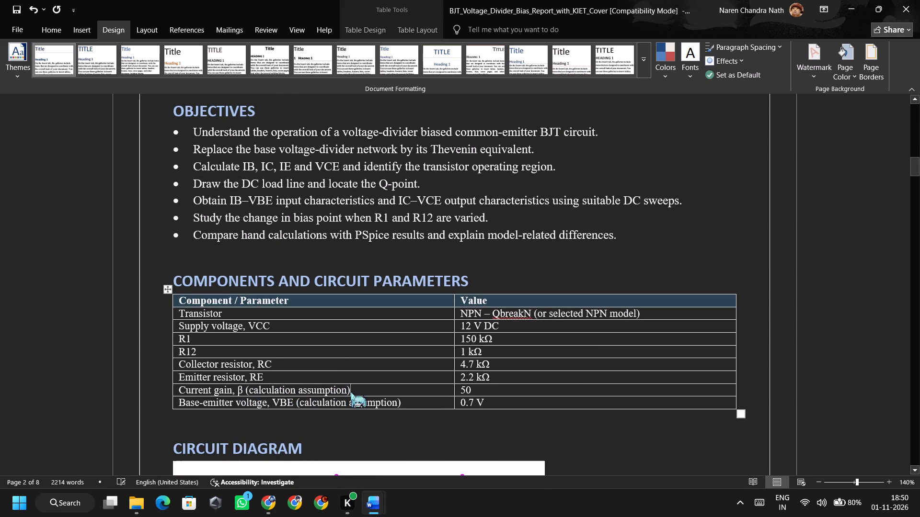
pyautogui.press('BackSpace')
pyautogui.press('BackSpace')
pyautogui.press('BackSpace')
pyautogui.press('BackSpace')
pyautogui.press('BackSpace')
pyautogui.press('BackSpace')
pyautogui.press('BackSpace')
pyautogui.press('BackSpace')
pyautogui.press('BackSpace')
pyautogui.press('BackSpace')
pyautogui.press('BackSpace')
pyautogui.press('BackSpace')
pyautogui.press('BackSpace')
pyautogui.press('BackSpace')
pyautogui.press('BackSpace')
pyautogui.press('BackSpace')
pyautogui.press('BackSpace')
pyautogui.press('BackSpace')
pyautogui.press('BackSpace')
pyautogui.press('BackSpace')
pyautogui.press('BackSpace')
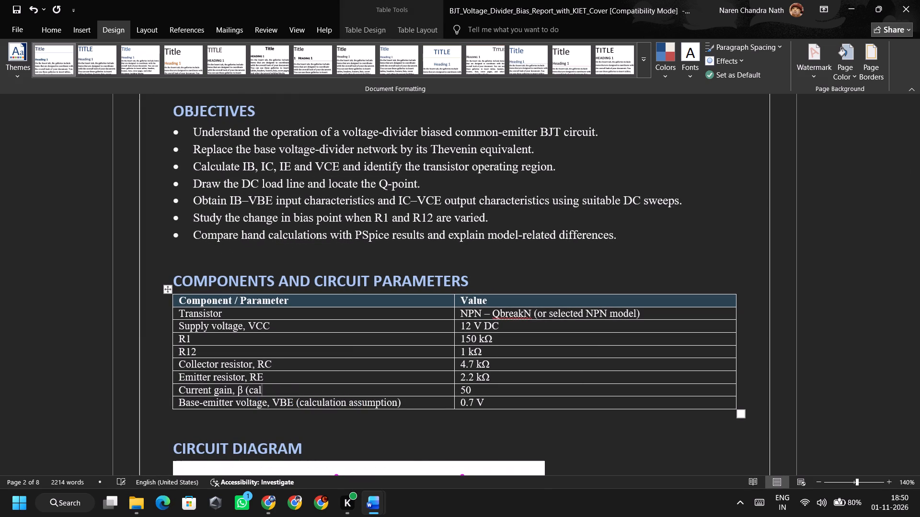
pyautogui.press('BackSpace')
pyautogui.press('BackSpace')
pyautogui.press('BackSpace')
pyautogui.press('BackSpace')
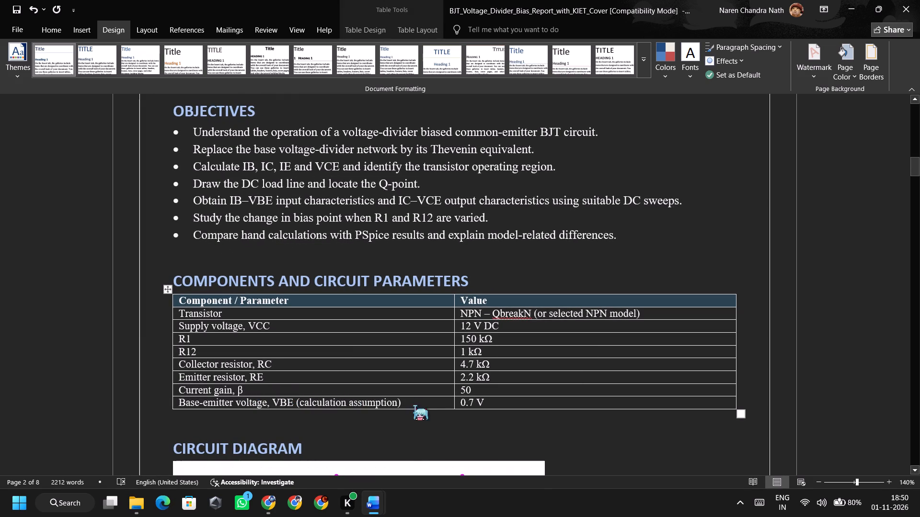
# Delete "(calculation assumption)" from the "Base-emitter voltage, VBE" row of the component table.
pyautogui.click(413, 405)
pyautogui.press('BackSpace')
pyautogui.press('BackSpace')
pyautogui.press('BackSpace')
pyautogui.press('BackSpace')
pyautogui.press('BackSpace')
pyautogui.press('BackSpace')
pyautogui.press('BackSpace')
pyautogui.press('BackSpace')
pyautogui.press('BackSpace')
pyautogui.press('BackSpace')
pyautogui.press('BackSpace')
pyautogui.press('BackSpace')
pyautogui.press('BackSpace')
pyautogui.press('BackSpace')
pyautogui.press('BackSpace')
pyautogui.press('BackSpace')
pyautogui.press('BackSpace')
pyautogui.press('BackSpace')
pyautogui.press('BackSpace')
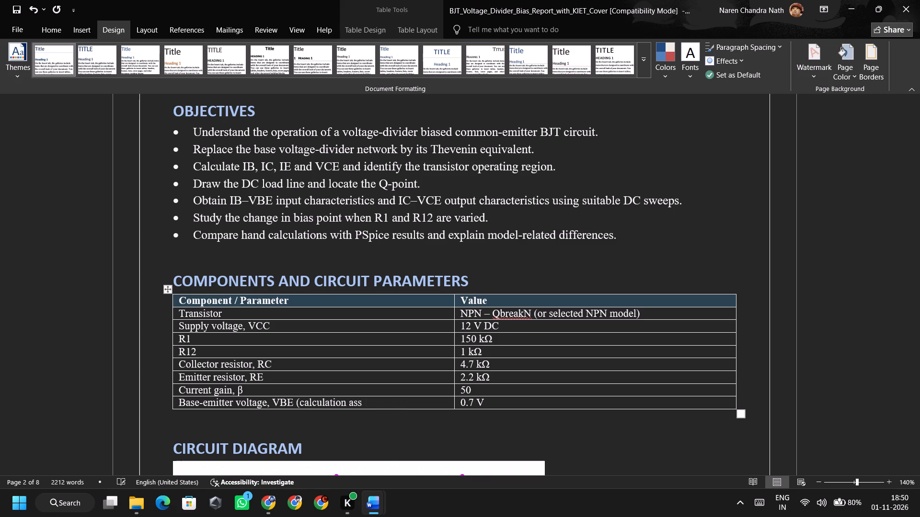
pyautogui.press('BackSpace')
pyautogui.press('BackSpace')
pyautogui.press('BackSpace')
pyautogui.press('BackSpace')
pyautogui.press('BackSpace')
pyautogui.press('BackSpace')
pyautogui.press('BackSpace')
# Save the report document.
pyautogui.hotkey('ctrl', 's')
# Delete "(or selected NPN model)" from the Transistor row's value in the component table.
pyautogui.scroll(-1, 326, 416)
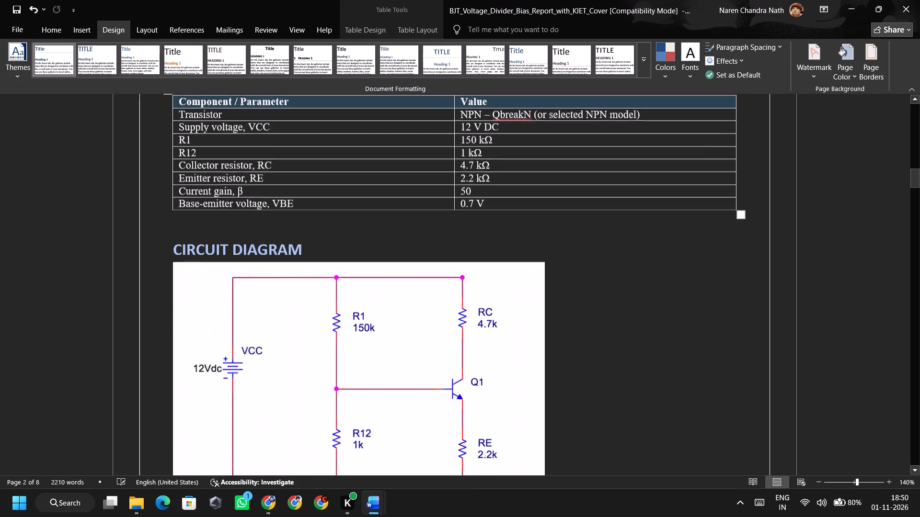
pyautogui.scroll(-1, 326, 416)
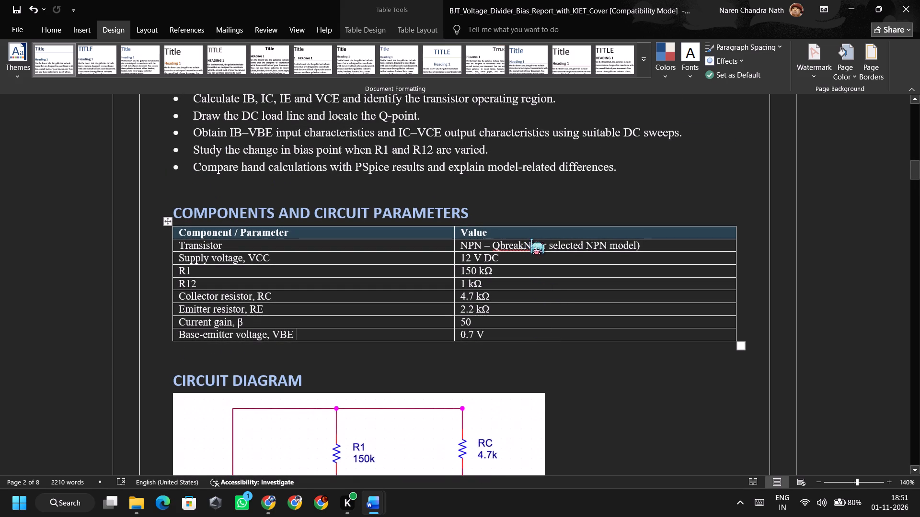
pyautogui.moveTo(535, 244); pyautogui.dragTo(639, 249)
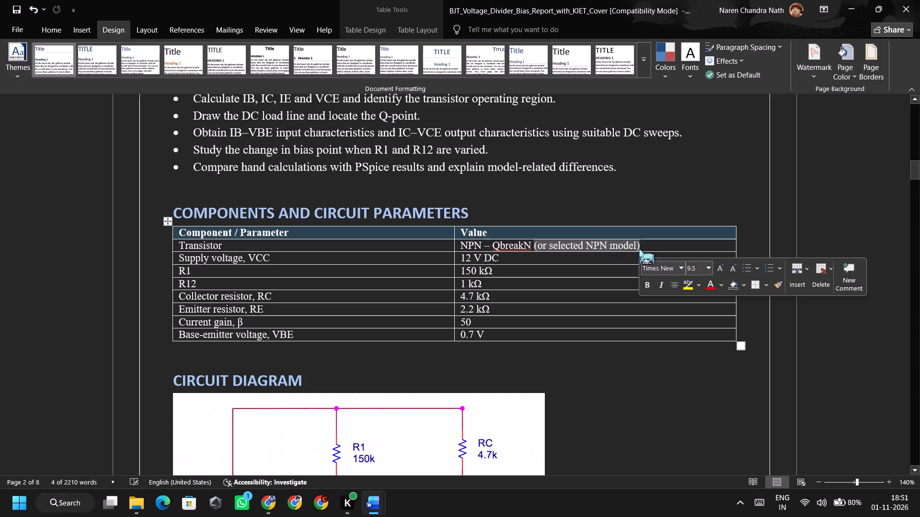
pyautogui.press('BackSpace')
pyautogui.press('Right')
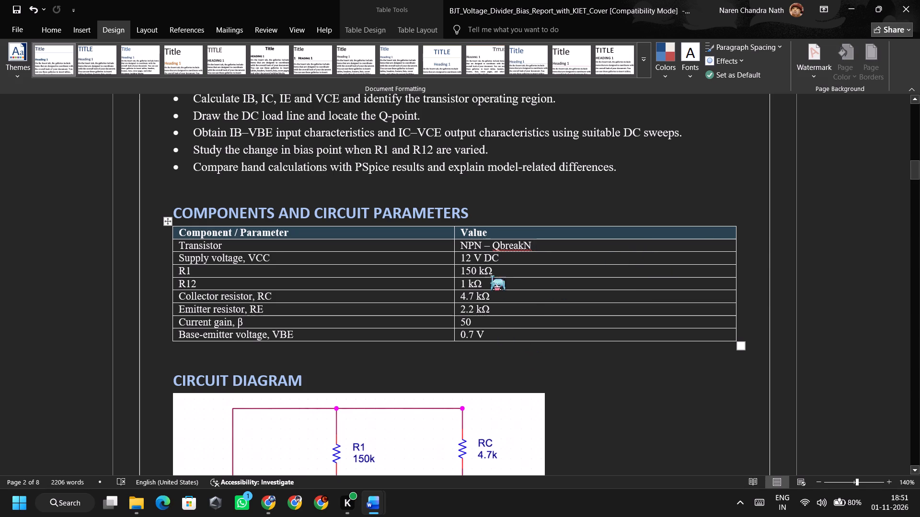
# Change the Transistor label in the component table's first column to "NPN Transistor".
pyautogui.scroll(1, 524, 297)
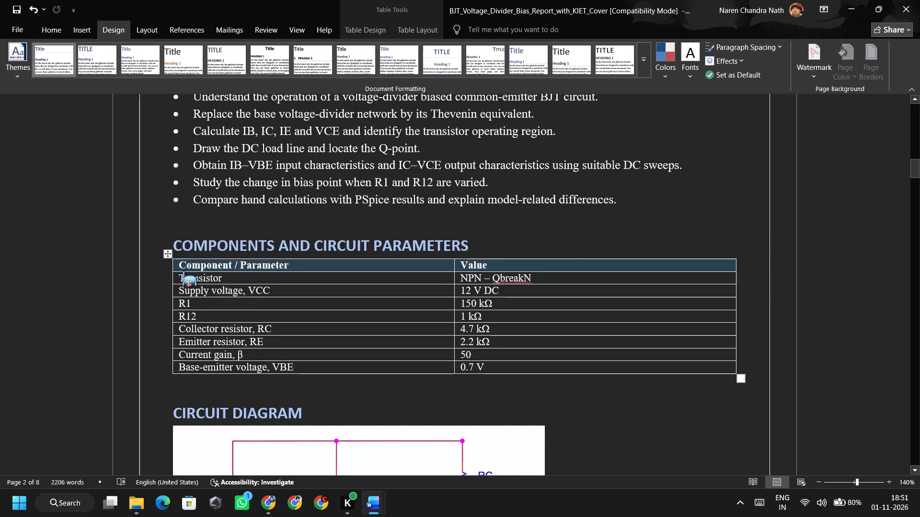
pyautogui.click(182, 276)
pyautogui.press('Left')
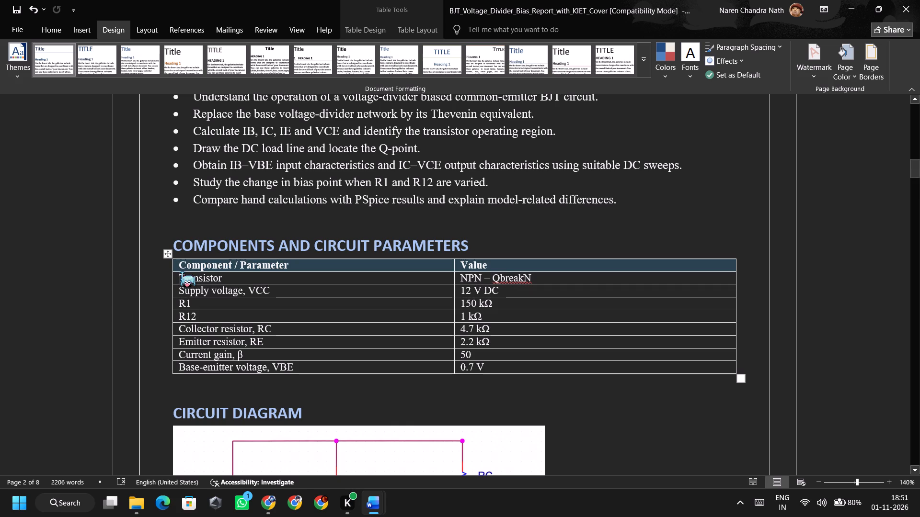
pyautogui.press('p')
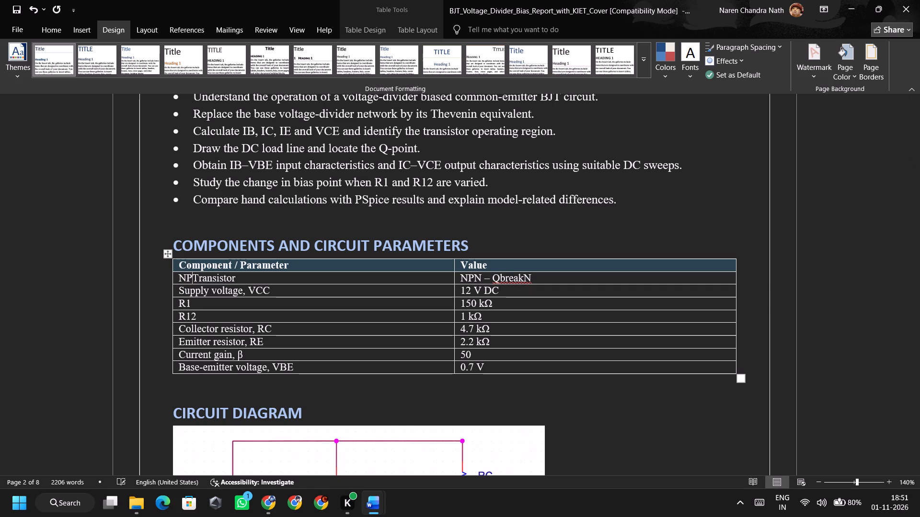
pyautogui.write('N')
pyautogui.press('space')
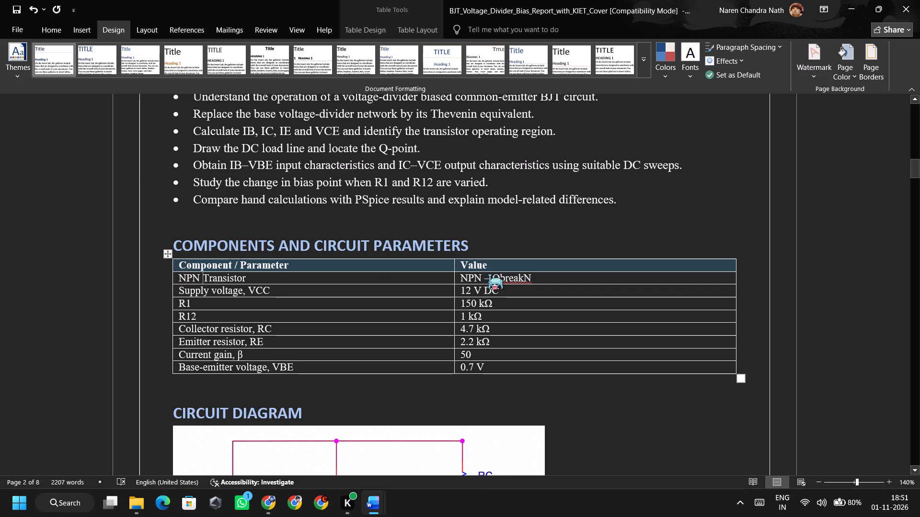
# Delete the "NPN –" prefix from the transistor's value, leaving only "QbreakN".
pyautogui.click(492, 278)
pyautogui.press('BackSpace')
pyautogui.press('BackSpace')
pyautogui.press('BackSpace')
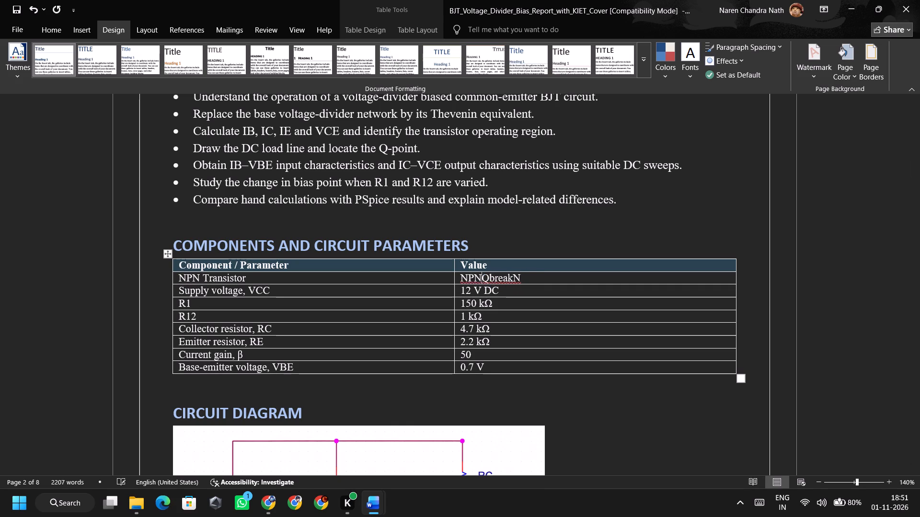
pyautogui.press('BackSpace')
pyautogui.press('BackSpace')
pyautogui.press('BackSpace')
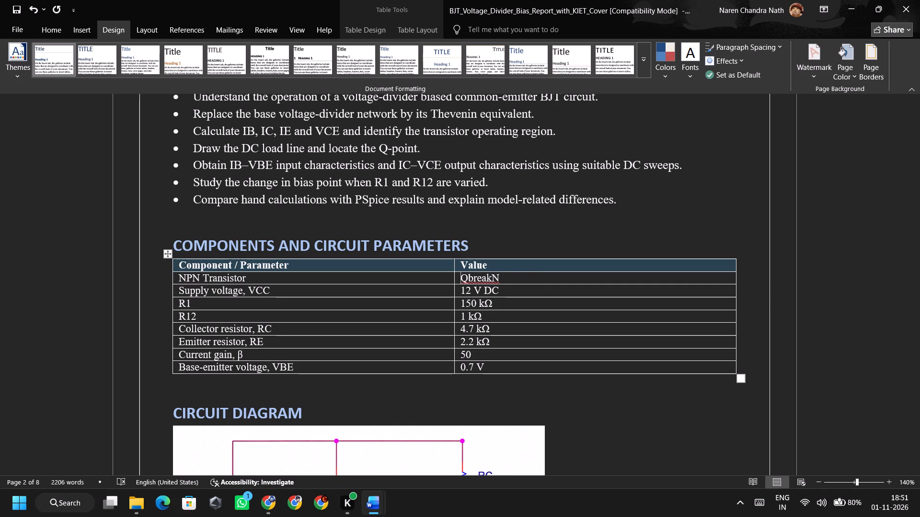
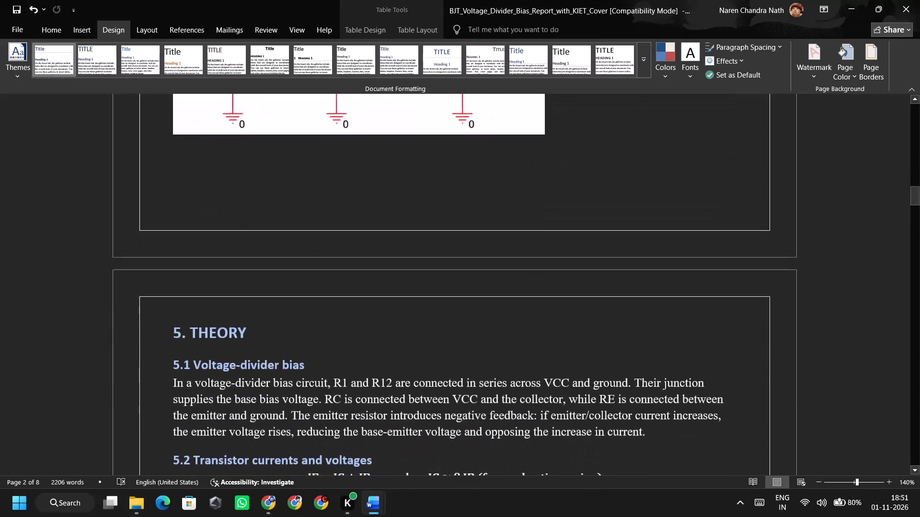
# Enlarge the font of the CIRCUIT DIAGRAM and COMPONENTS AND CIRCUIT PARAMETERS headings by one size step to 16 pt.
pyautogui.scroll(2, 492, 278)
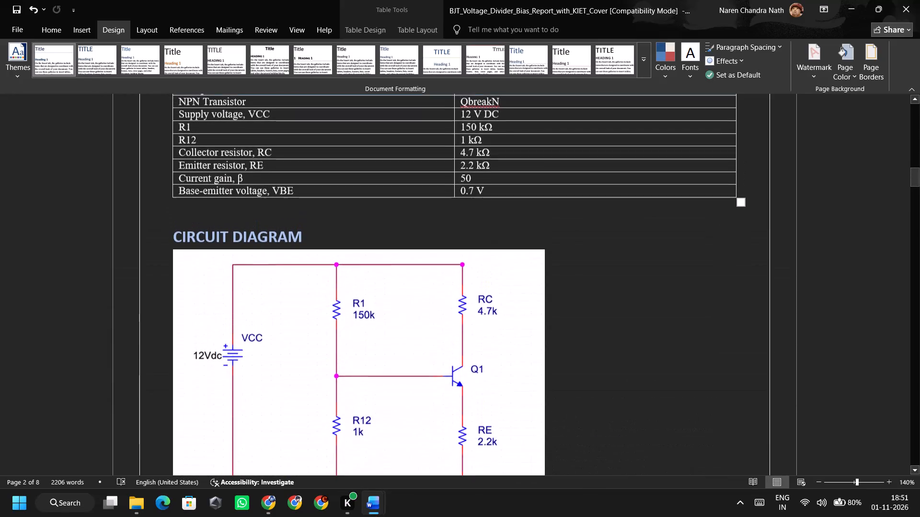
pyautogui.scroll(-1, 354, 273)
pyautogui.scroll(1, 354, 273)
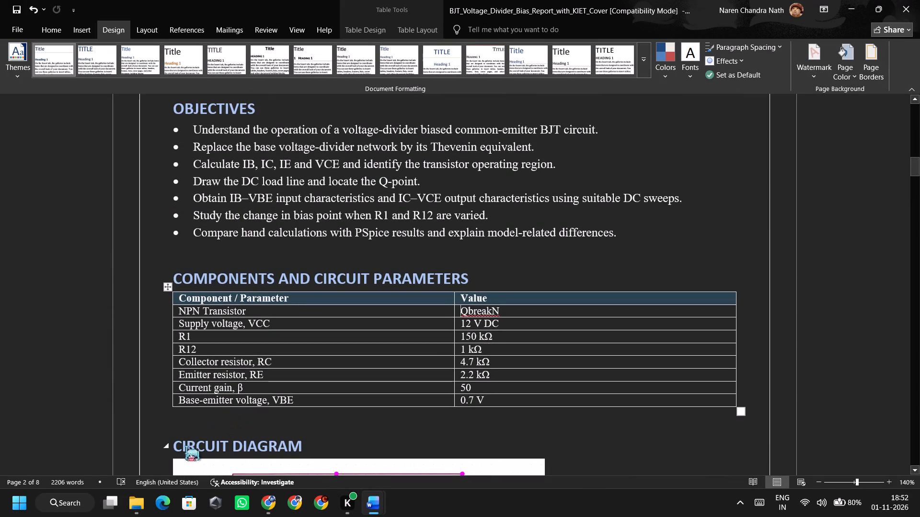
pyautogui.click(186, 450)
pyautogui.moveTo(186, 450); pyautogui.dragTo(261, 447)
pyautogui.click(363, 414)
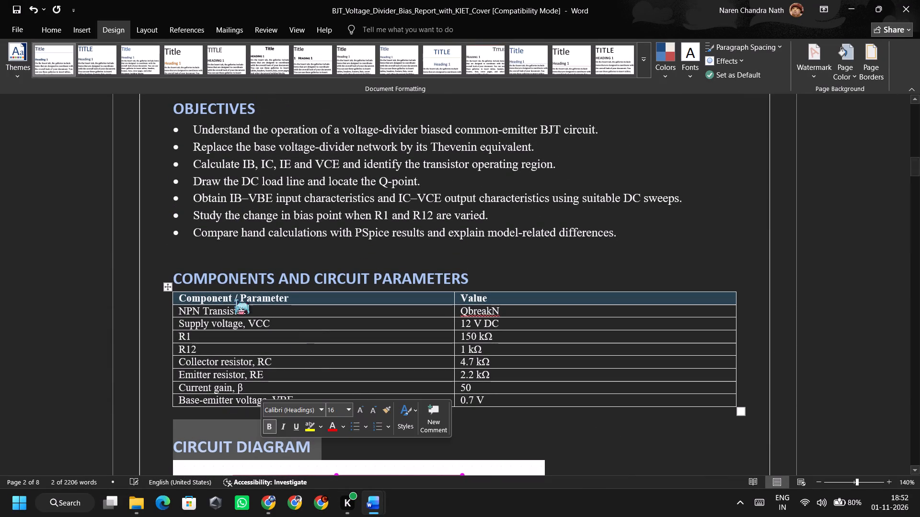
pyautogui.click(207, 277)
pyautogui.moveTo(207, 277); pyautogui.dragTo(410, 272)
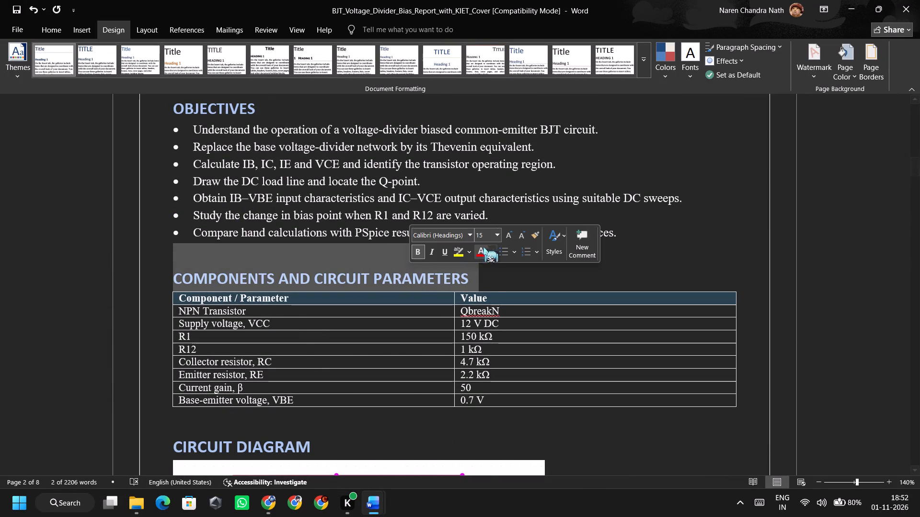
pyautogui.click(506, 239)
# Reduce the OBJECTIVES heading's font one size step below its 15 pt size.
pyautogui.scroll(2, 506, 239)
pyautogui.doubleClick(186, 155)
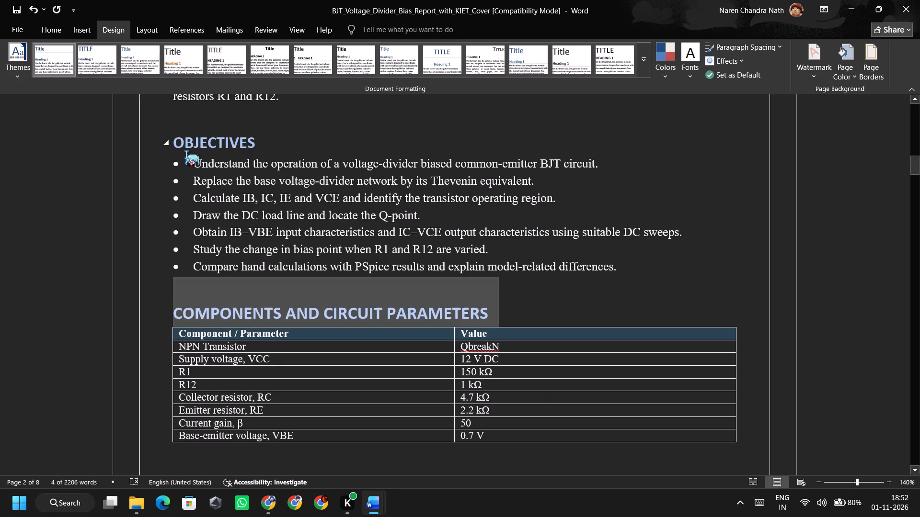
pyautogui.click(282, 118)
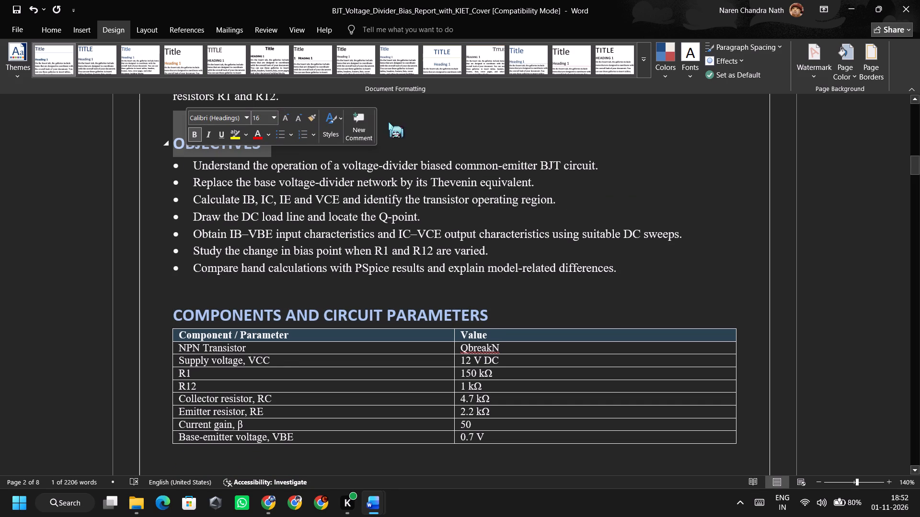
pyautogui.click(297, 119)
# Reduce the COMPONENTS AND CIRCUIT PARAMETERS heading's font size by one step to match the OBJECTIVES heading.
pyautogui.click(207, 310)
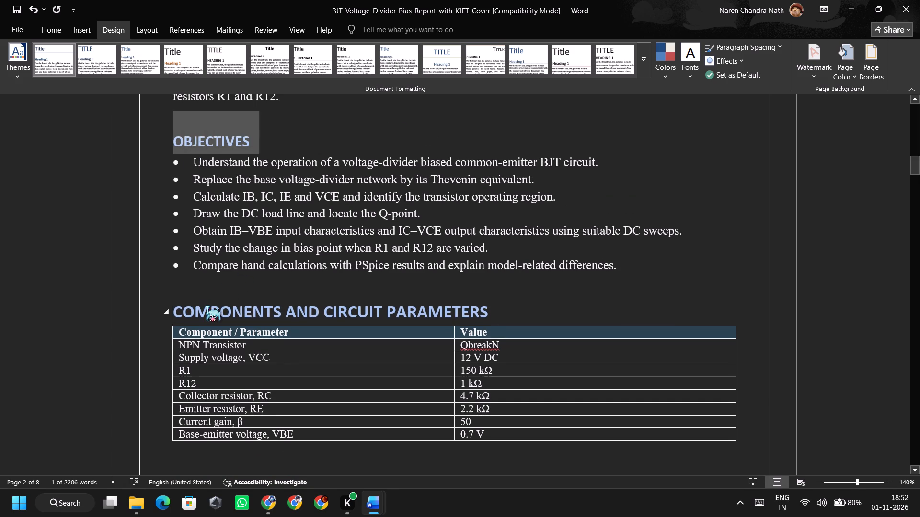
pyautogui.moveTo(207, 310); pyautogui.dragTo(392, 308)
pyautogui.click(422, 312)
pyautogui.moveTo(422, 312); pyautogui.dragTo(225, 318)
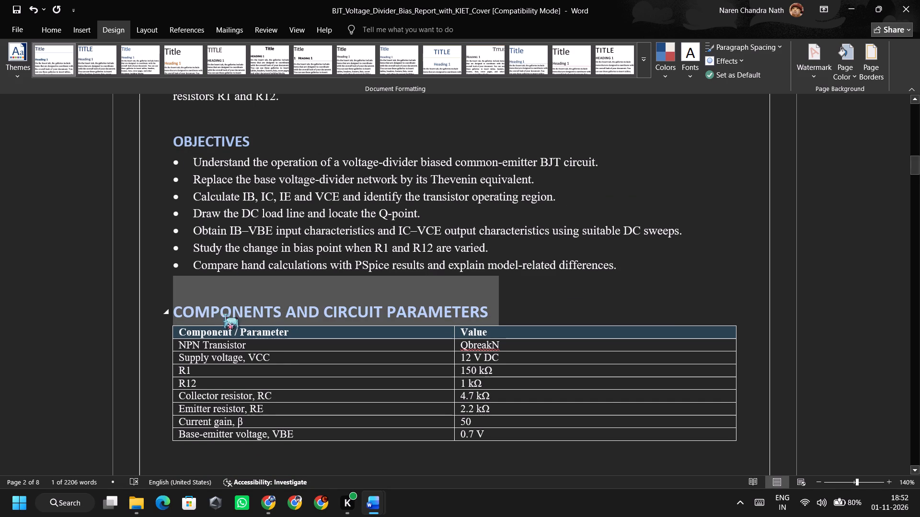
pyautogui.moveTo(225, 318); pyautogui.dragTo(216, 315)
pyautogui.click(328, 274)
pyautogui.click(548, 297)
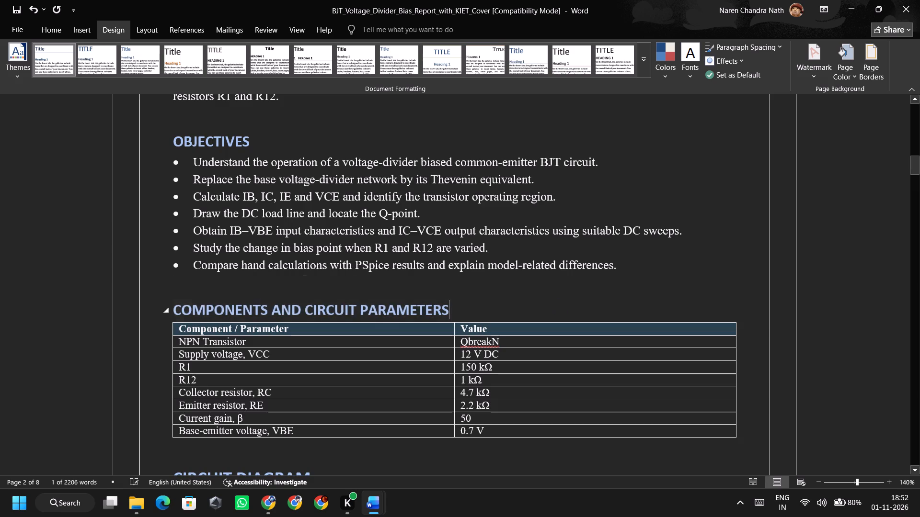
# Reduce the CIRCUIT DIAGRAM heading's font size by one step to match the other page 2 headings.
pyautogui.scroll(-2, 548, 297)
pyautogui.click(195, 167)
pyautogui.moveTo(195, 167); pyautogui.dragTo(259, 168)
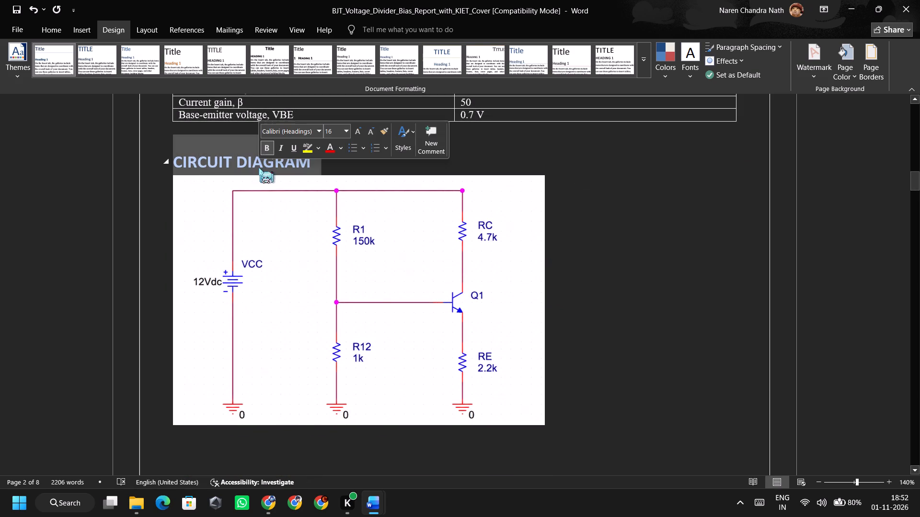
pyautogui.click(366, 129)
pyautogui.click(460, 149)
# Examine the layout of the cover page and page 2 down to the circuit diagram.
pyautogui.scroll(1, 460, 149)
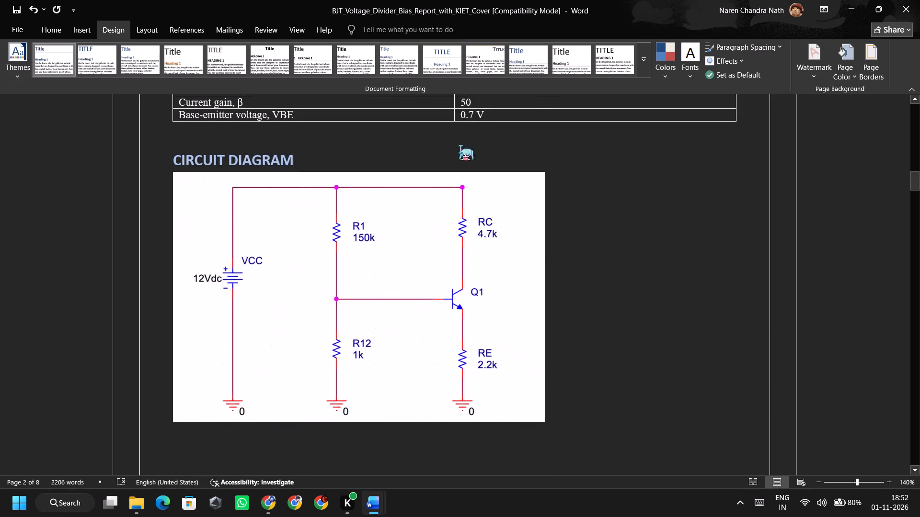
pyautogui.scroll(2, 460, 149)
pyautogui.keyDown('ctrl'); pyautogui.scroll(-2, 460, 149); pyautogui.keyUp('ctrl')
pyautogui.scroll(3, 460, 149)
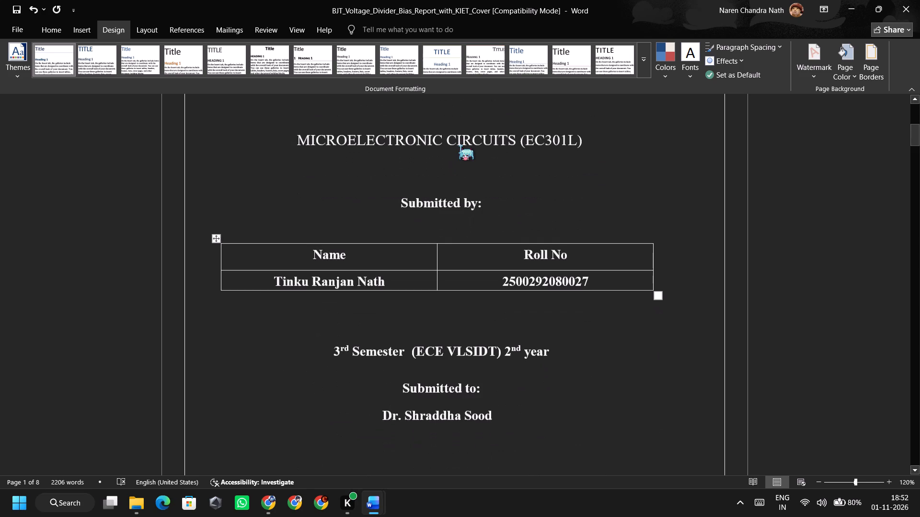
pyautogui.scroll(-6, 460, 149)
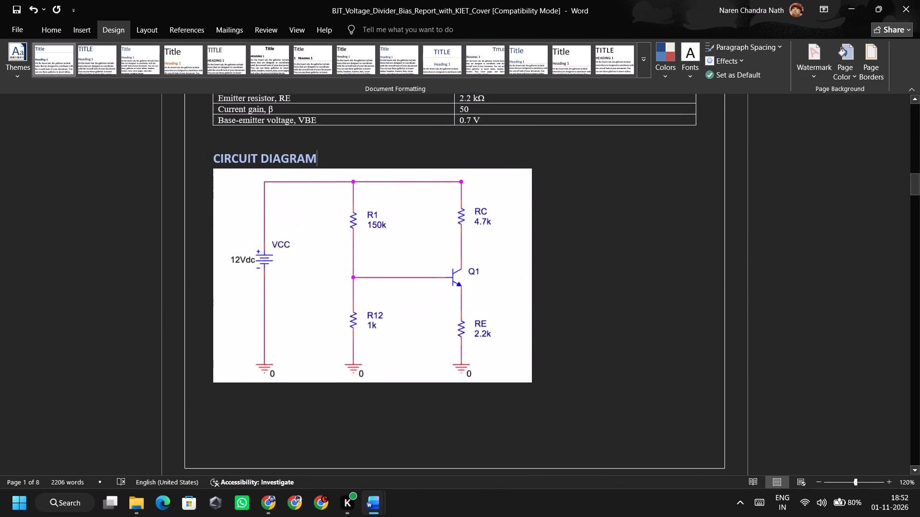
# Delete the number "5." from the THEORY heading on page 3.
pyautogui.scroll(-2, 460, 149)
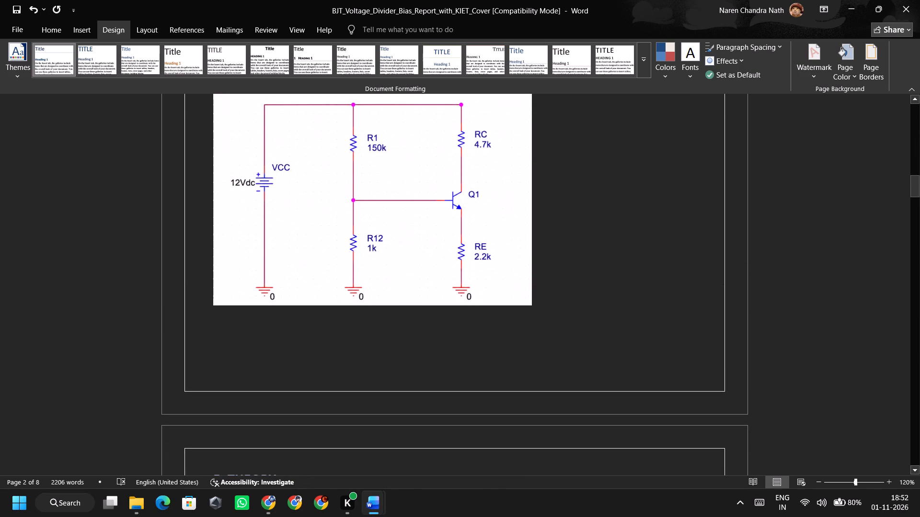
pyautogui.scroll(-3, 460, 149)
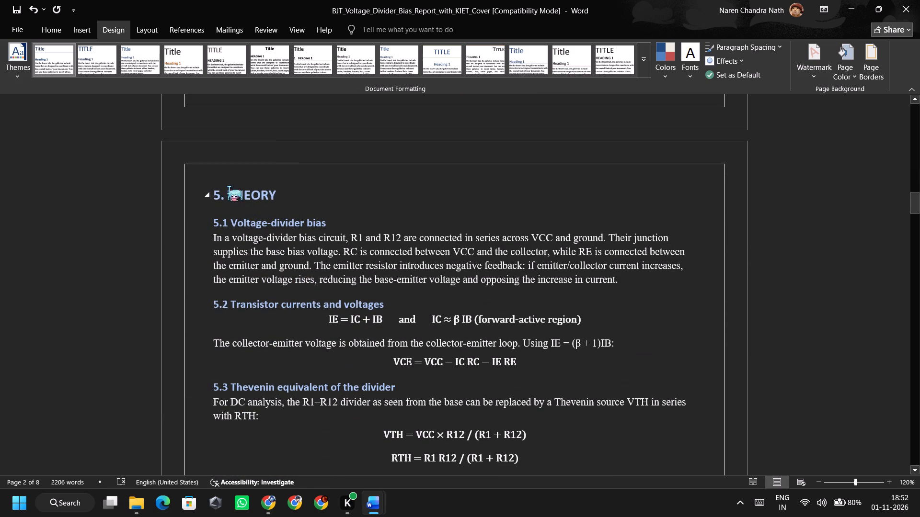
pyautogui.click(229, 190)
pyautogui.press('BackSpace')
pyautogui.press('BackSpace')
pyautogui.press('BackSpace')
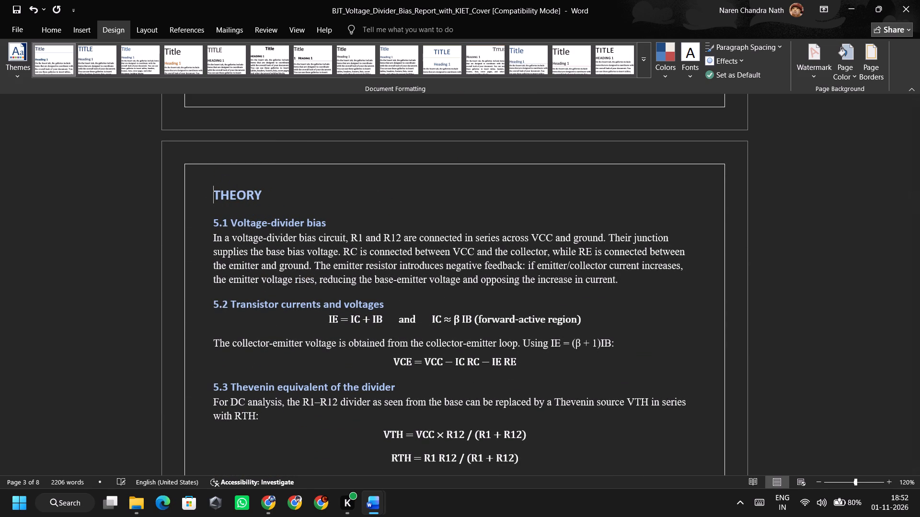
# Delete the numbers 5.1, 5.2 and 5.3 from the three subheadings of the THEORY section.
pyautogui.click(232, 225)
pyautogui.press('BackSpace')
pyautogui.press('BackSpace')
pyautogui.press('BackSpace')
pyautogui.press('BackSpace')
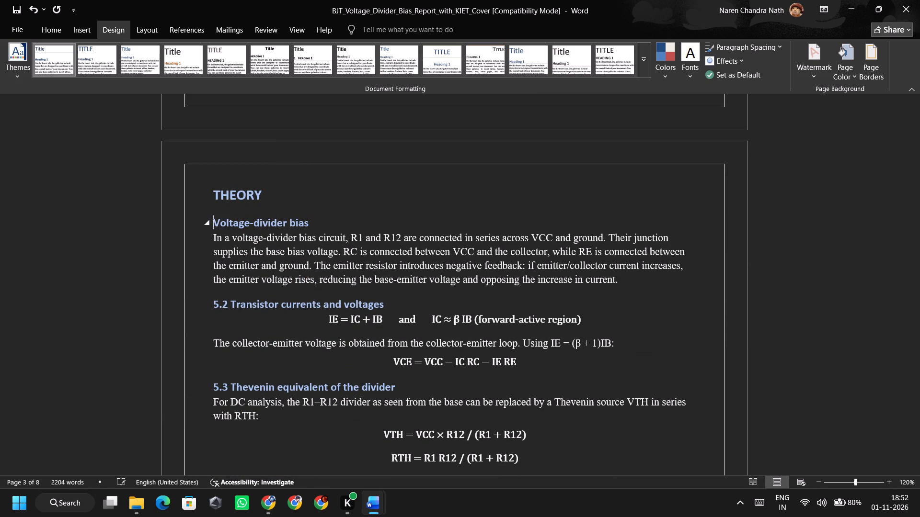
pyautogui.click(231, 302)
pyautogui.press('BackSpace')
pyautogui.press('BackSpace')
pyautogui.press('BackSpace')
pyautogui.press('BackSpace')
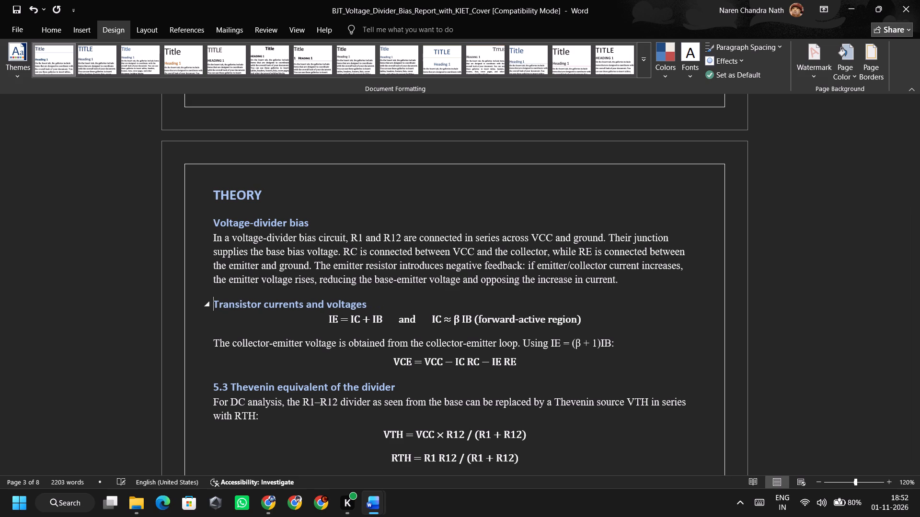
pyautogui.click(231, 387)
pyautogui.press('BackSpace')
pyautogui.press('BackSpace')
pyautogui.press('BackSpace')
pyautogui.press('BackSpace')
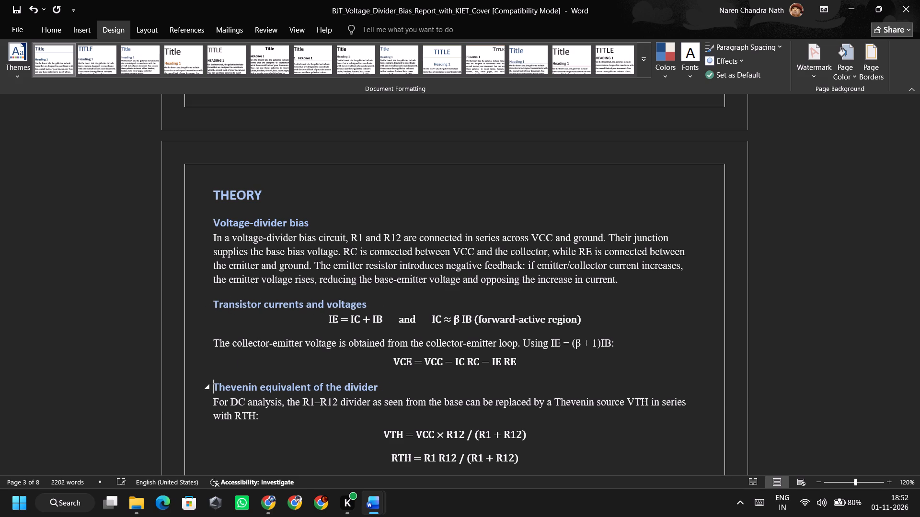
# Delete the number "6." from the THEORETICAL CALCULATIONS FOR THE GIVEN CIRCUIT heading.
pyautogui.scroll(-1, 231, 387)
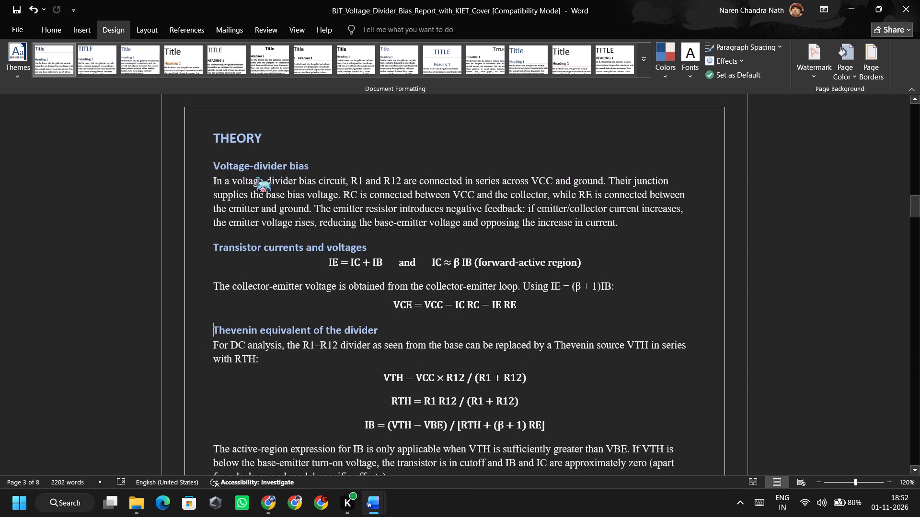
pyautogui.scroll(-1, 218, 170)
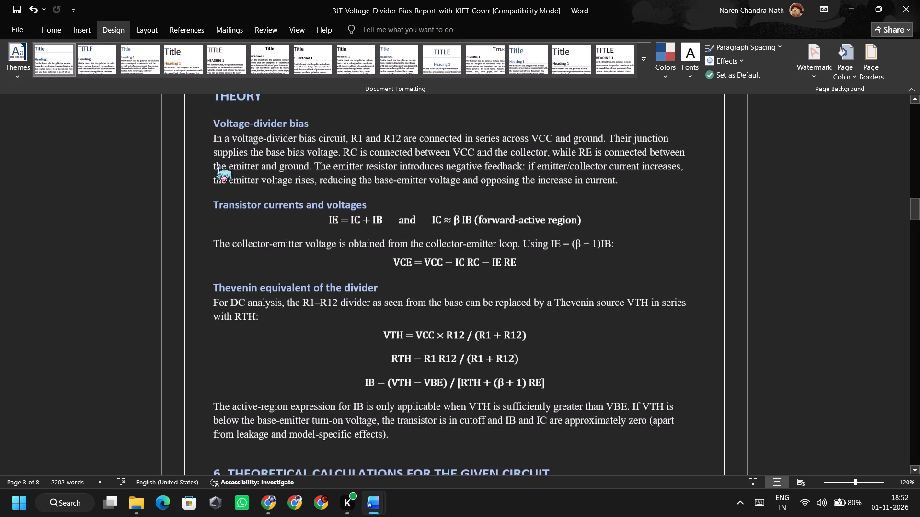
pyautogui.scroll(-2, 218, 170)
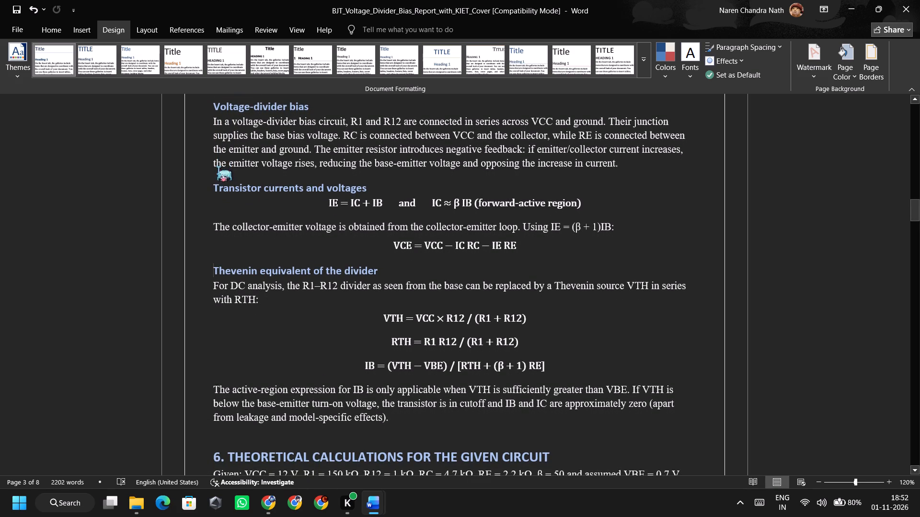
pyautogui.scroll(-2, 218, 170)
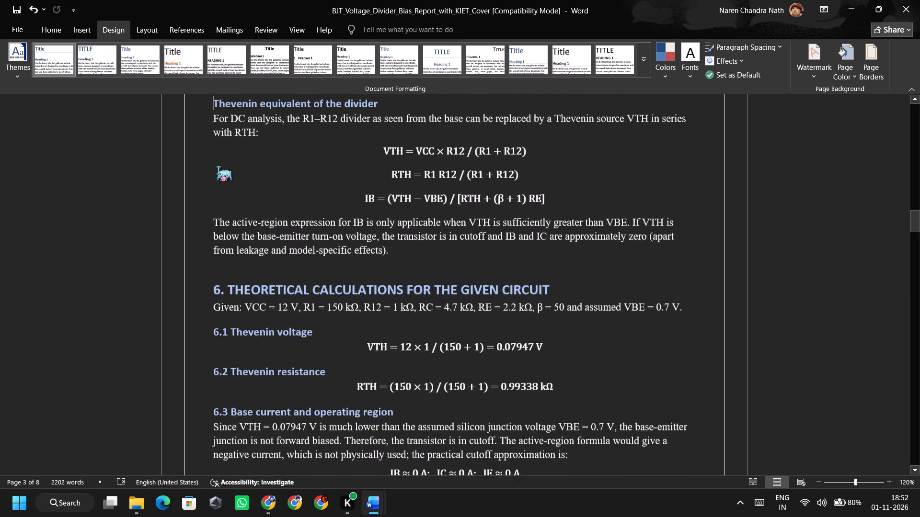
pyautogui.scroll(-1, 218, 170)
pyautogui.click(231, 228)
pyautogui.press('Left')
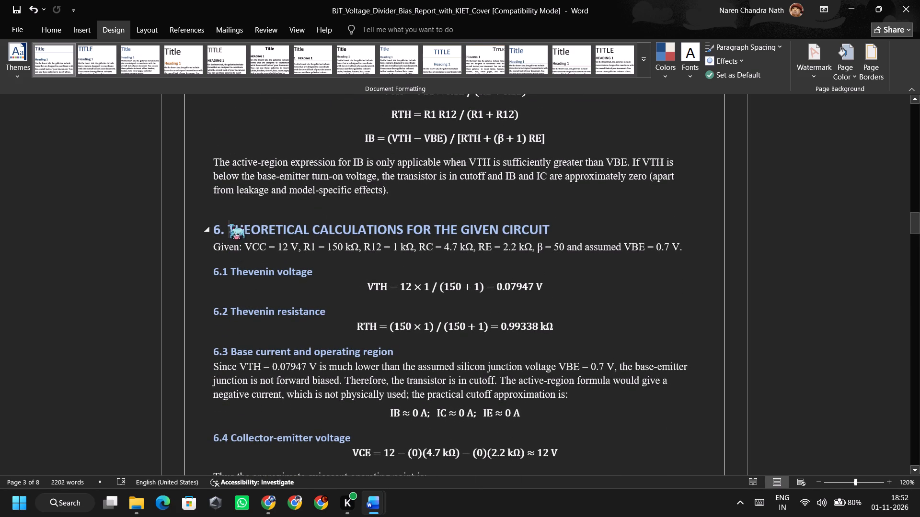
pyautogui.press('BackSpace')
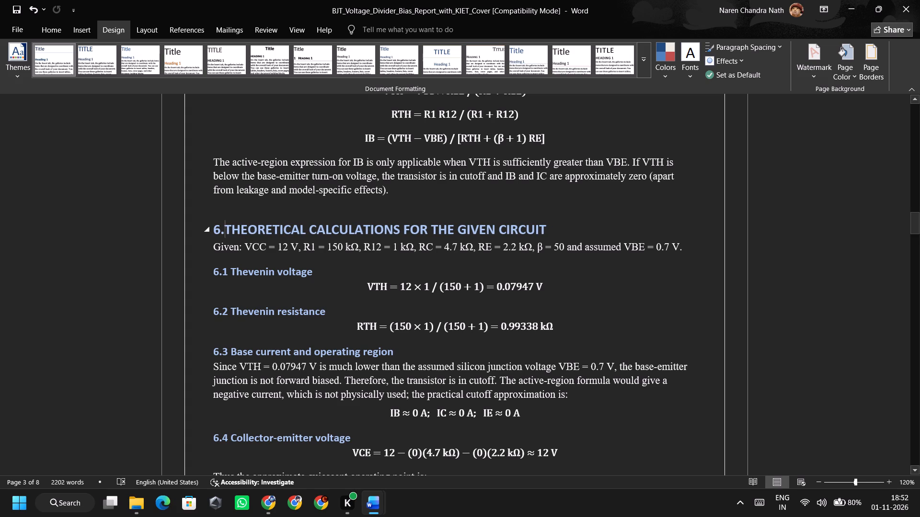
pyautogui.press('BackSpace')
pyautogui.press('BackSpace')
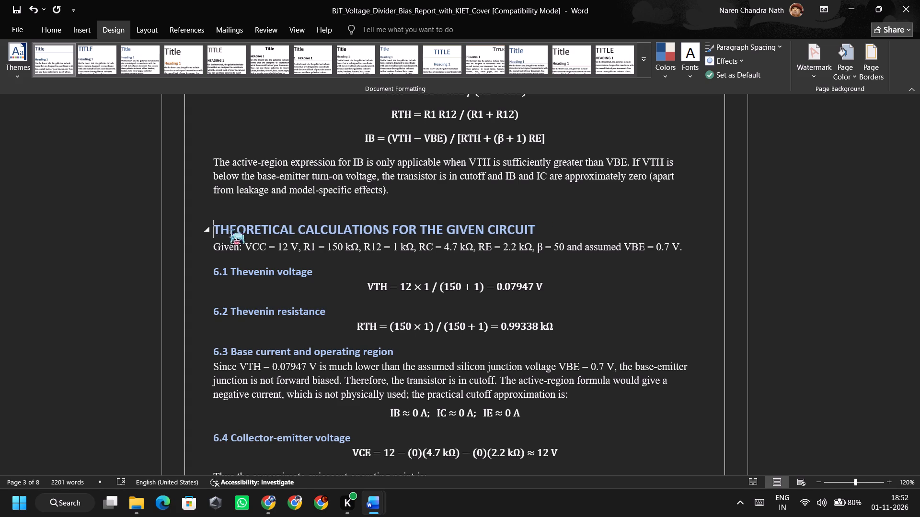
# Delete the numbers 6.1 and 6.2 from the Thevenin voltage and Thevenin resistance subheadings.
pyautogui.click(232, 270)
pyautogui.press('BackSpace')
pyautogui.press('BackSpace')
pyautogui.press('BackSpace')
pyautogui.moveTo(232, 270); pyautogui.dragTo(231, 340)
pyautogui.press('BackSpace')
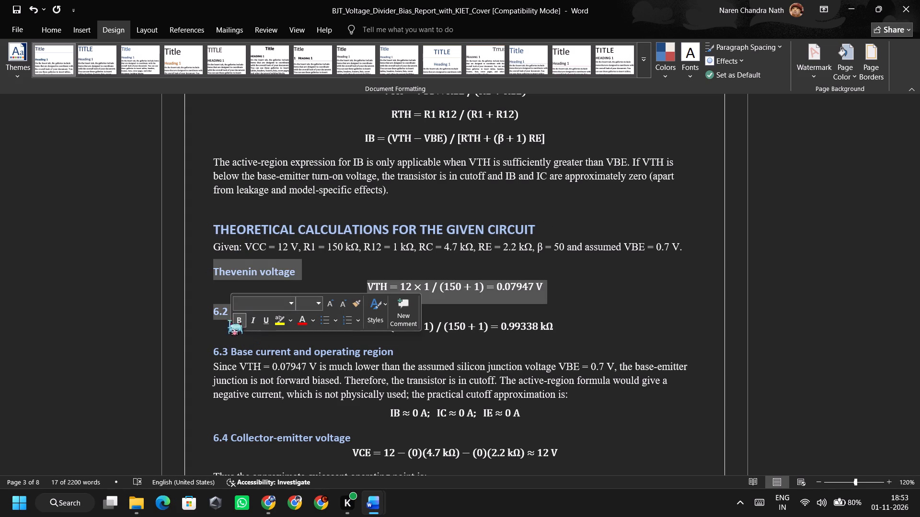
pyautogui.click(221, 316)
pyautogui.click(231, 313)
pyautogui.press('BackSpace')
pyautogui.press('BackSpace')
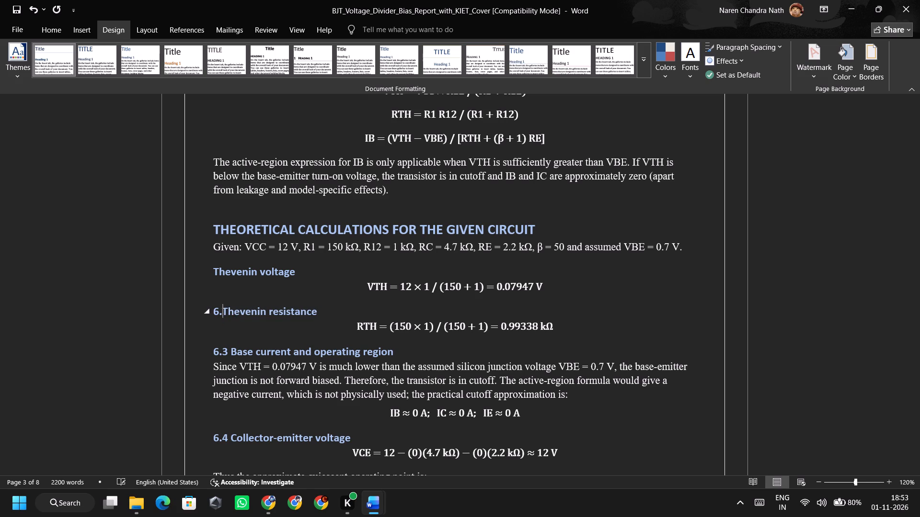
pyautogui.press('BackSpace')
pyautogui.press('BackSpace')
# Delete the numbers 6.3 and 6.4 from the Base current and operating region and Collector-emitter voltage subheadings.
pyautogui.scroll(-3, 231, 313)
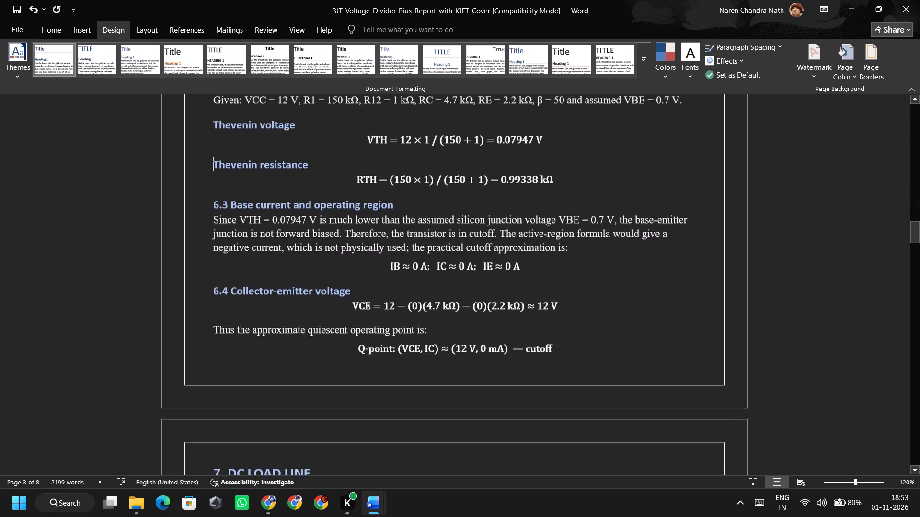
pyautogui.click(231, 196)
pyautogui.press('BackSpace')
pyautogui.press('BackSpace')
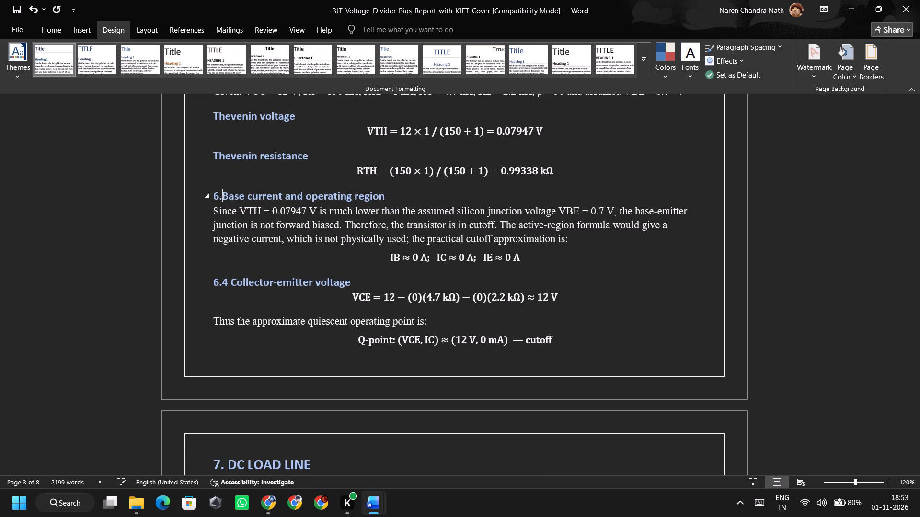
pyautogui.press('BackSpace')
pyautogui.press('BackSpace')
pyautogui.click(231, 284)
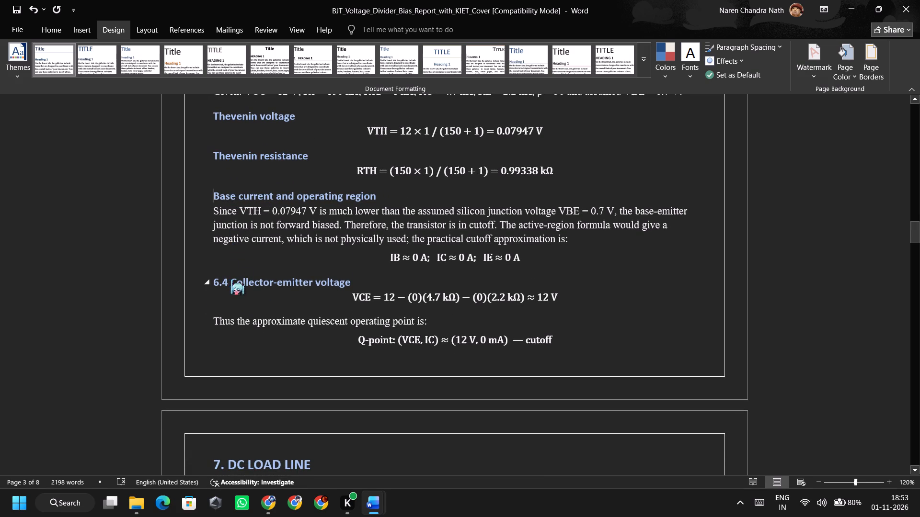
pyautogui.press('BackSpace')
pyautogui.press('BackSpace')
pyautogui.press('BackSpace')
pyautogui.press('BackSpace')
# Delete the number "7." from the DC LOAD LINE heading.
pyautogui.scroll(-1, 231, 284)
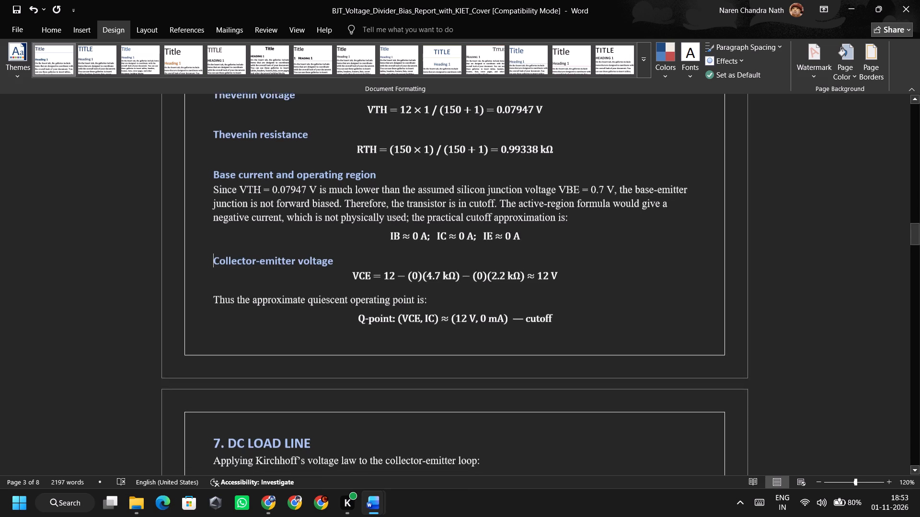
pyautogui.scroll(-2, 231, 284)
pyautogui.scroll(1, 263, 184)
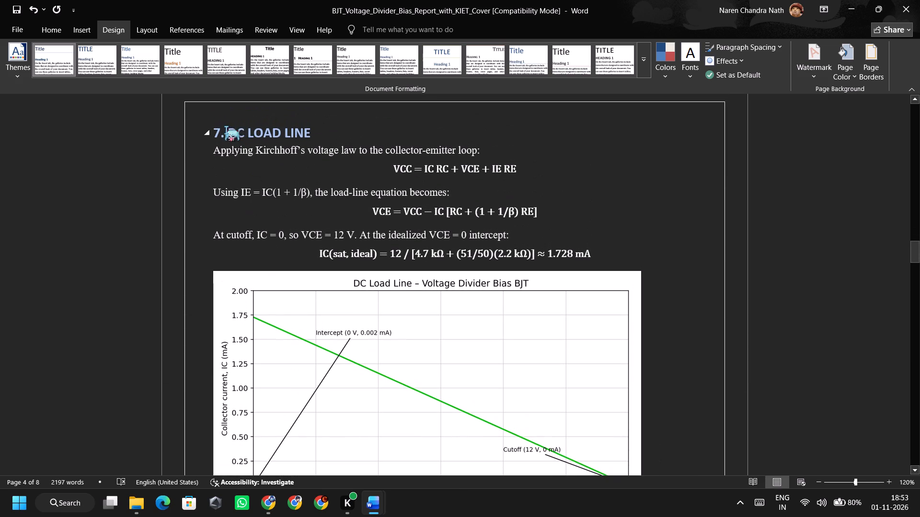
pyautogui.click(227, 129)
pyautogui.press('BackSpace')
pyautogui.press('BackSpace')
pyautogui.press('BackSpace')
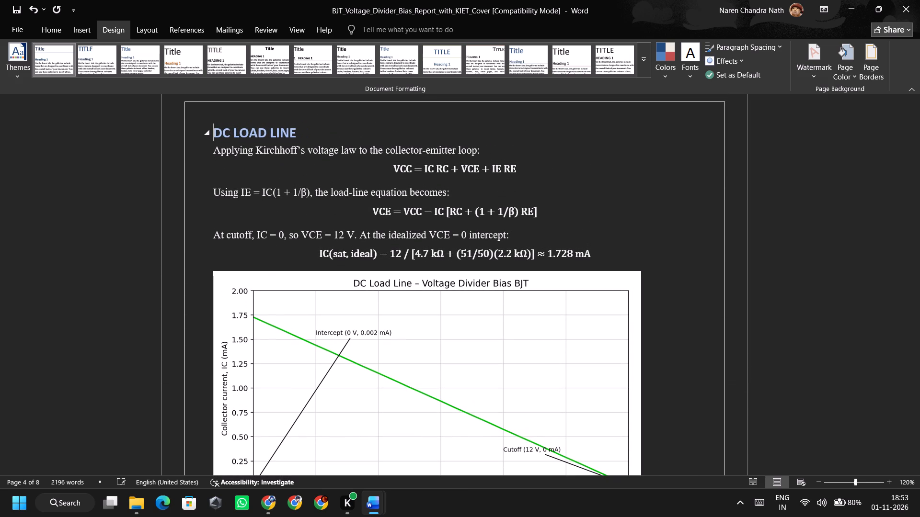
# Delete the Figure 2 caption line beneath the DC load line graph.
pyautogui.scroll(-2, 299, 147)
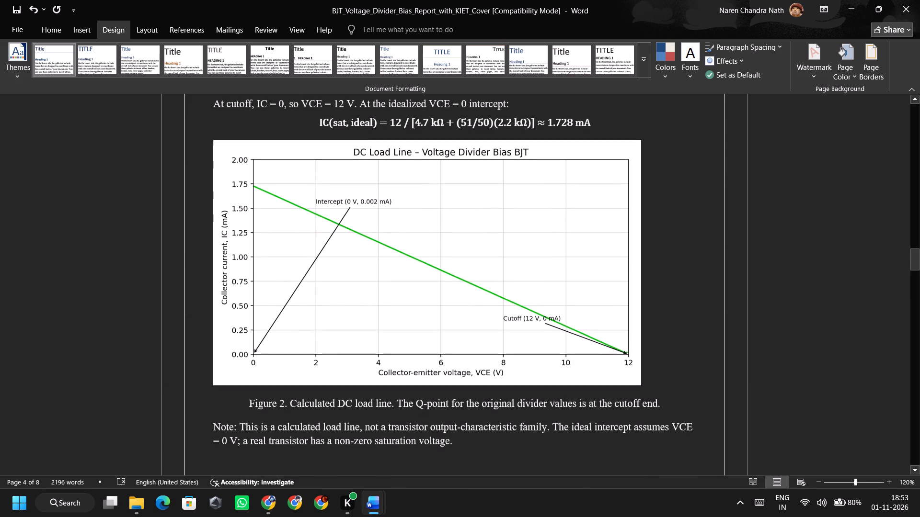
pyautogui.scroll(-2, 412, 200)
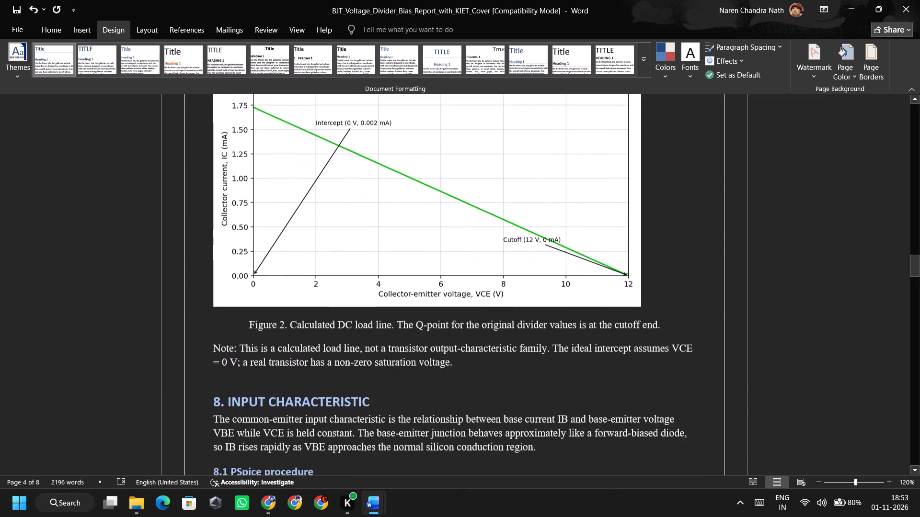
pyautogui.scroll(-1, 412, 200)
pyautogui.click(259, 265)
pyautogui.moveTo(259, 265); pyautogui.dragTo(300, 265)
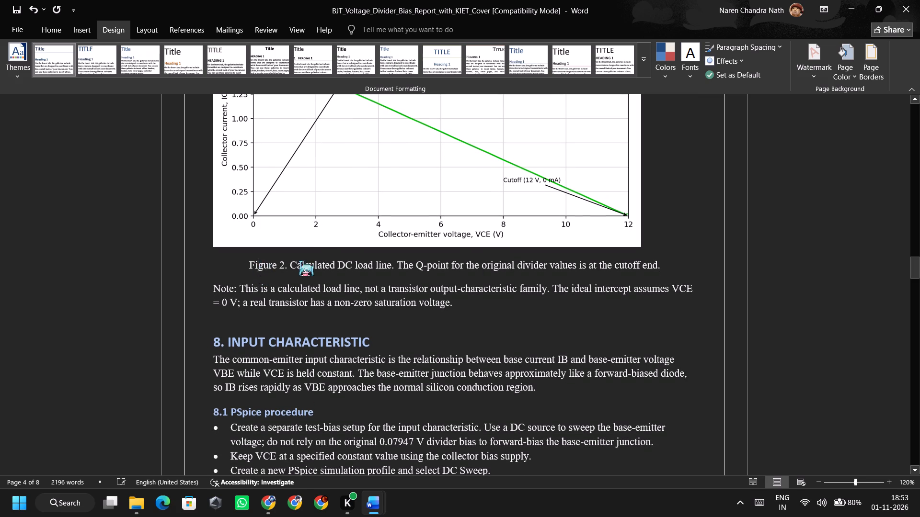
pyautogui.moveTo(300, 265); pyautogui.dragTo(666, 268)
pyautogui.press('BackSpace')
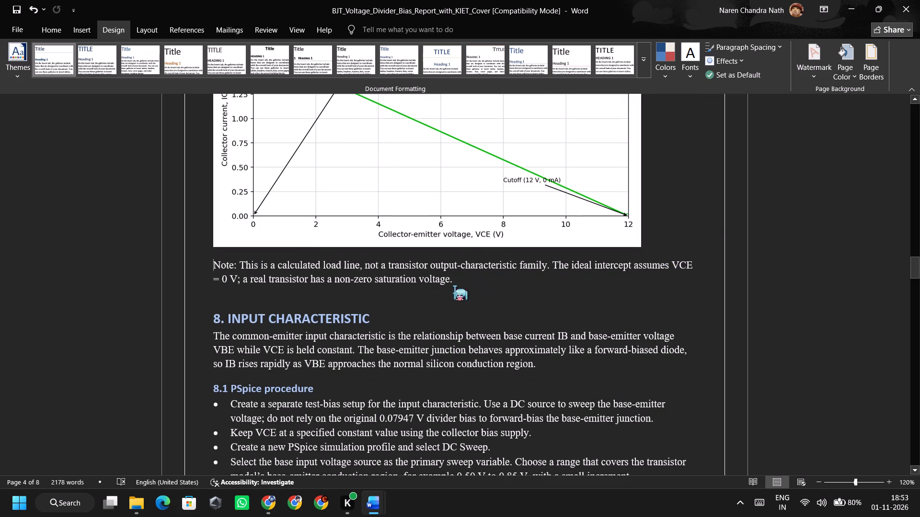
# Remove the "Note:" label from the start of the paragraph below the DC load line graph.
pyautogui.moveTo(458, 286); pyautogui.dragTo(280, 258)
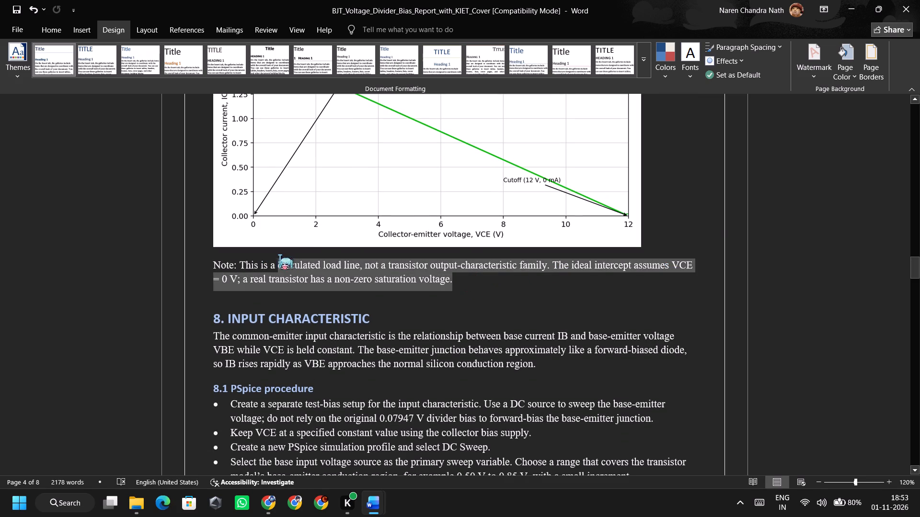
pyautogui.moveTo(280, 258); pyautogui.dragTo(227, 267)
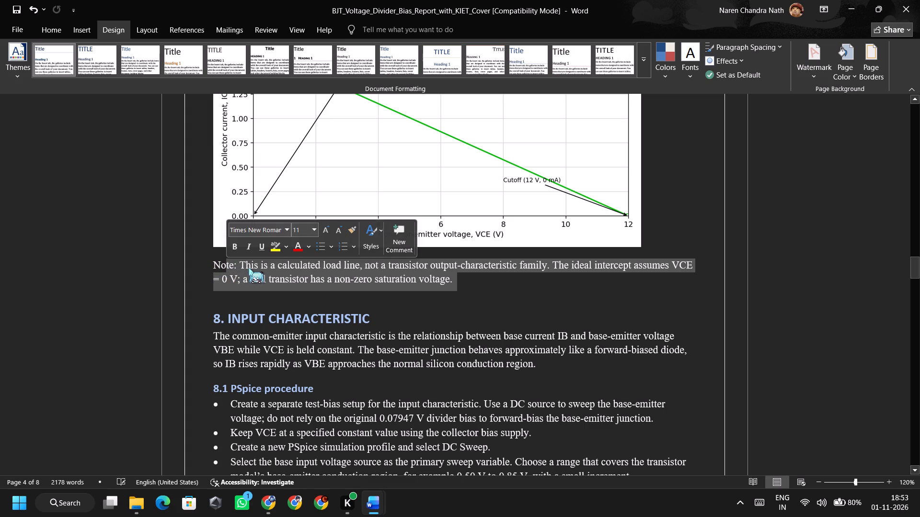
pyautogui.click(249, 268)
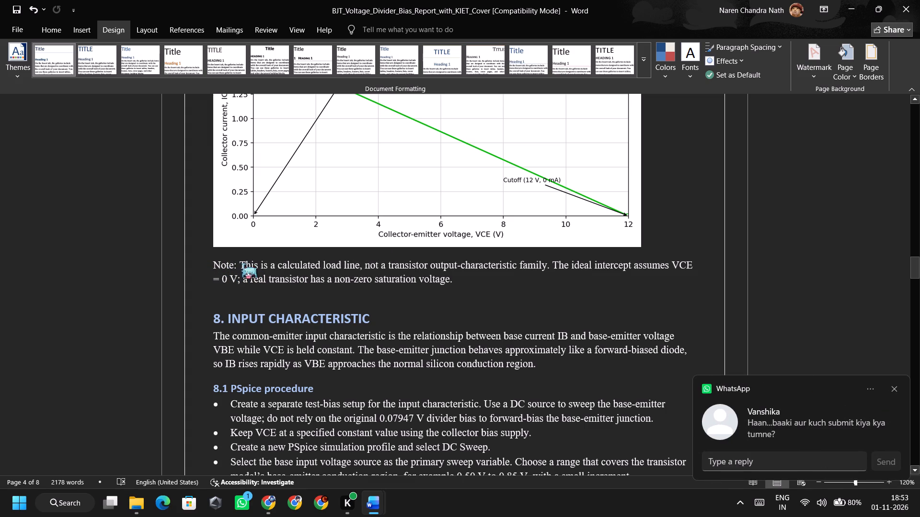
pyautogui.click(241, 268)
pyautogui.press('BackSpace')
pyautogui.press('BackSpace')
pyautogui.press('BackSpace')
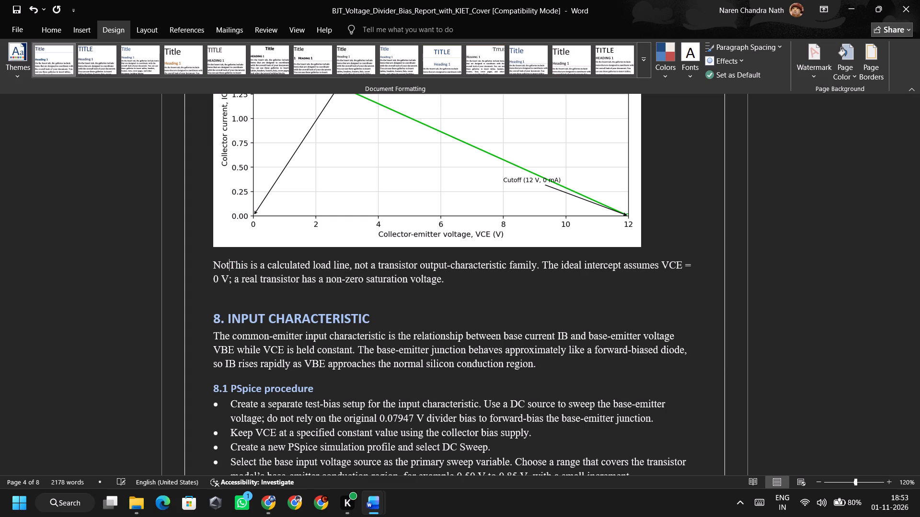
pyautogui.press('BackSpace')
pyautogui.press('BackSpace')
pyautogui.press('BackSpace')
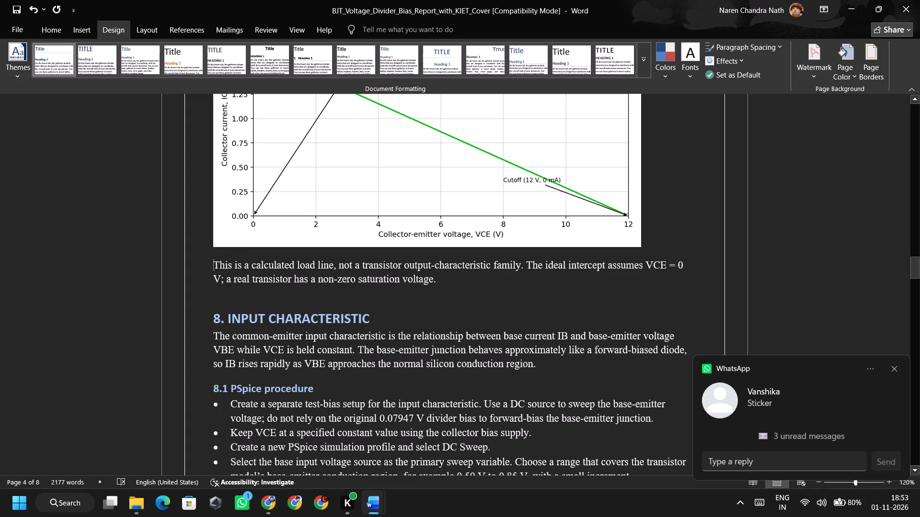
# Delete the whole two-line paragraph about the calculated load line between the graph and the INPUT CHARACTERISTIC heading.
pyautogui.click(228, 265)
pyautogui.moveTo(228, 265); pyautogui.dragTo(431, 278)
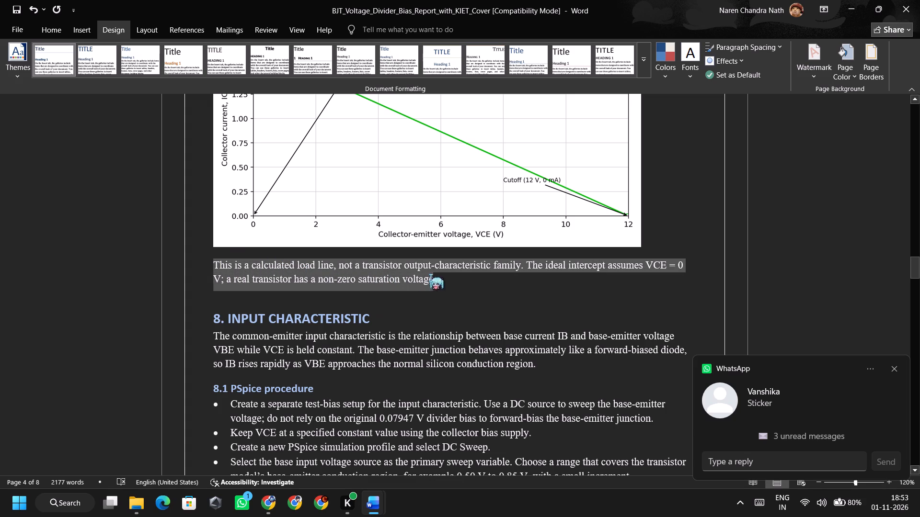
pyautogui.moveTo(431, 278); pyautogui.dragTo(436, 280)
pyautogui.click(439, 283)
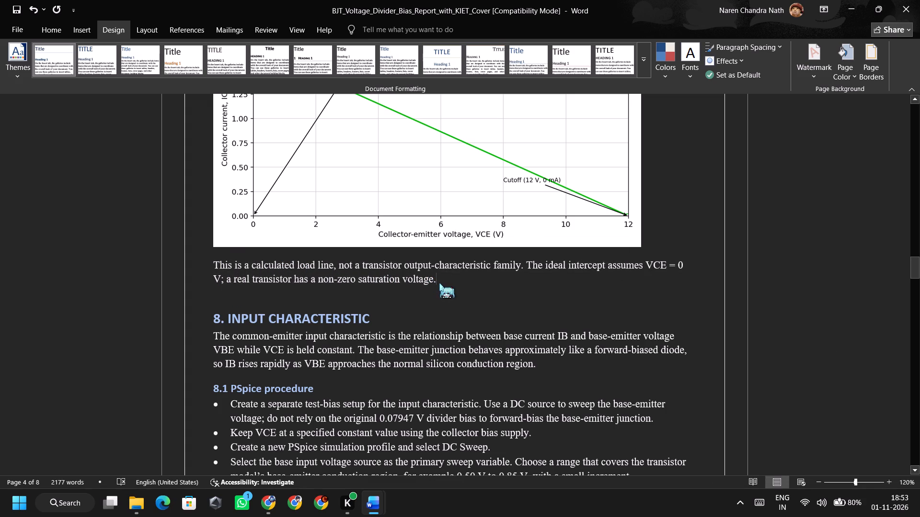
pyautogui.moveTo(439, 283); pyautogui.dragTo(259, 276)
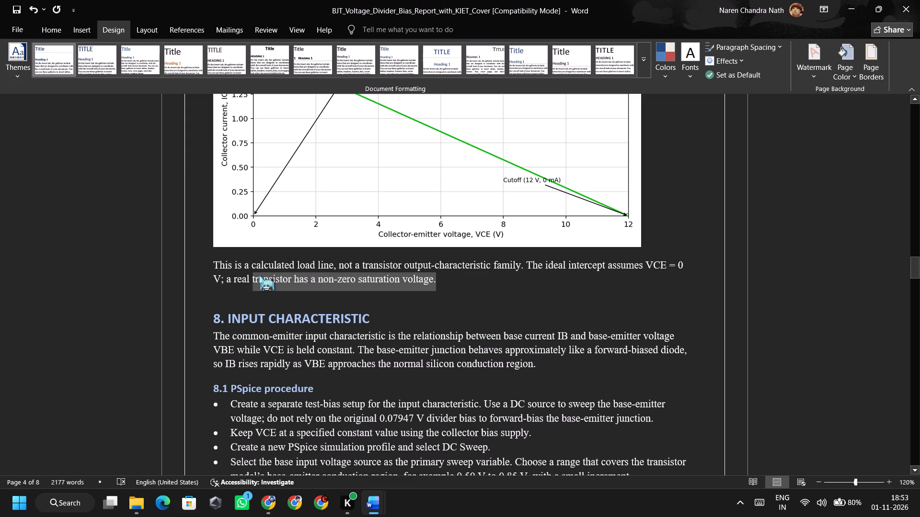
pyautogui.moveTo(259, 276); pyautogui.dragTo(212, 262)
pyautogui.press('BackSpace')
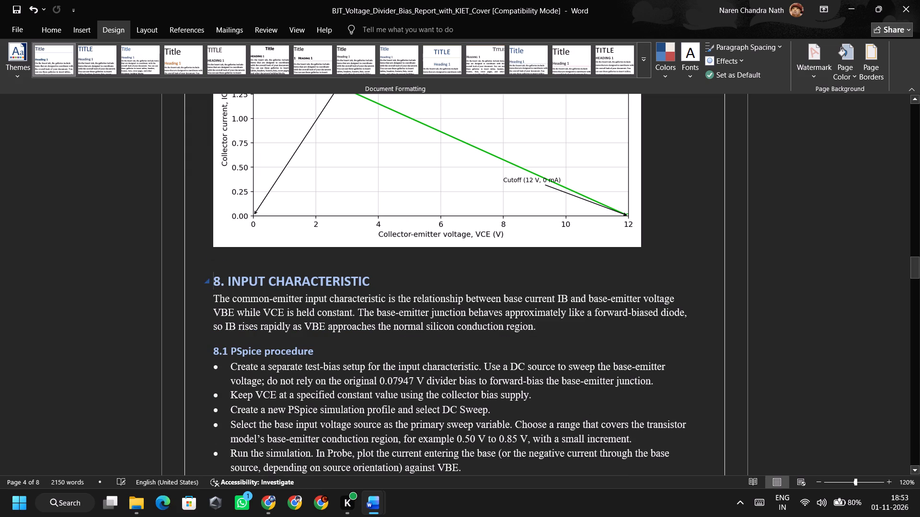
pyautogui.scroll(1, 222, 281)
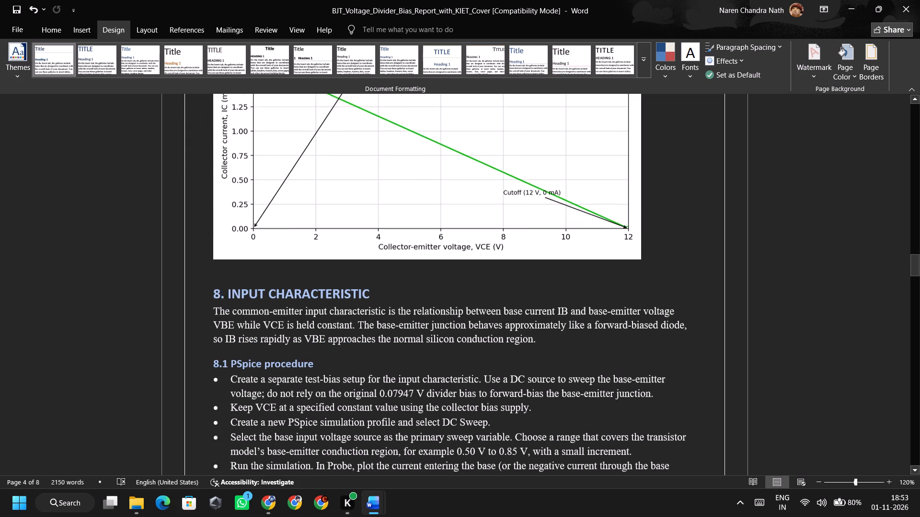
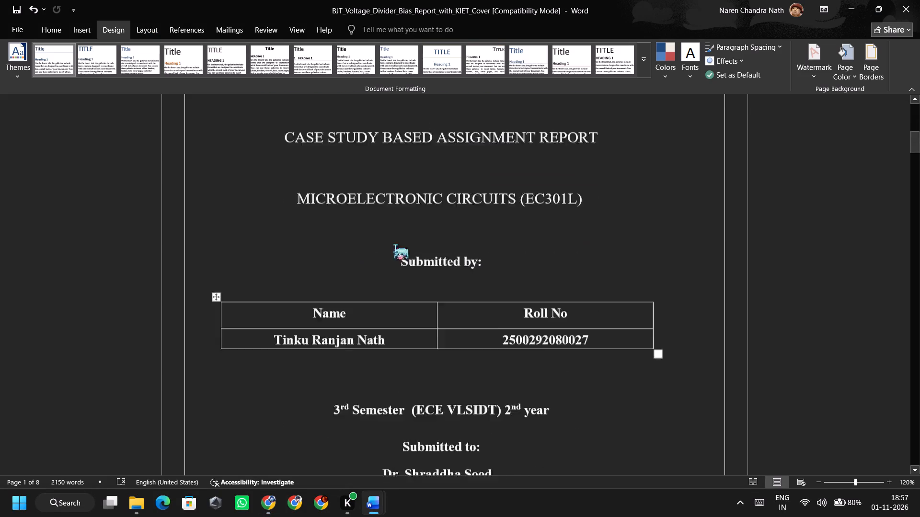
pyautogui.scroll(-4, 395, 248)
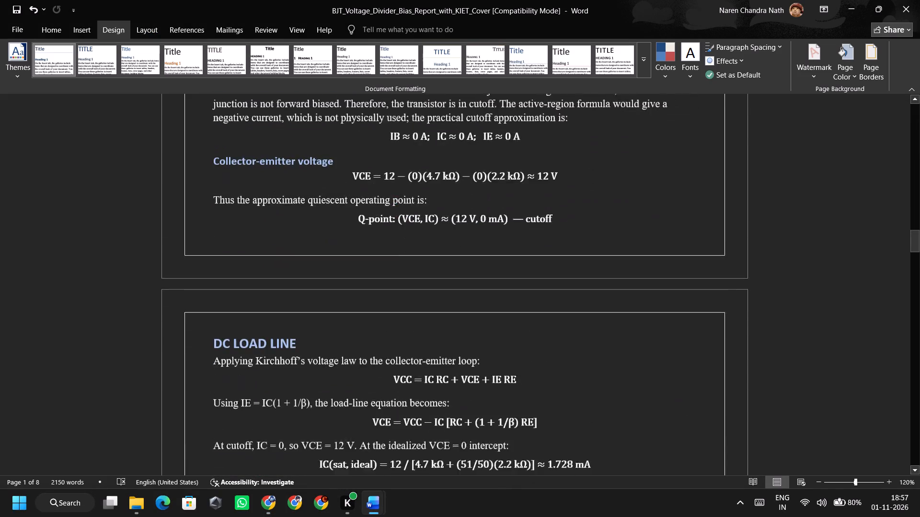
pyautogui.scroll(-4, 395, 248)
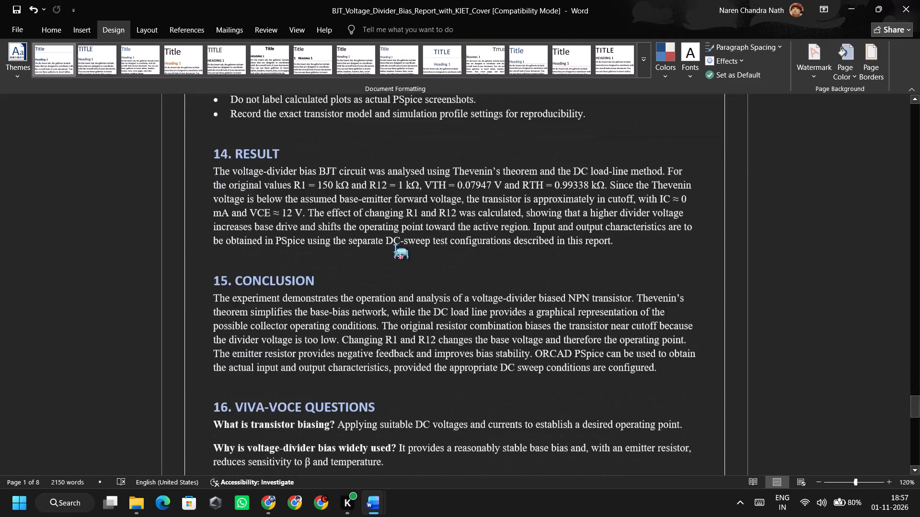
pyautogui.scroll(1, 395, 248)
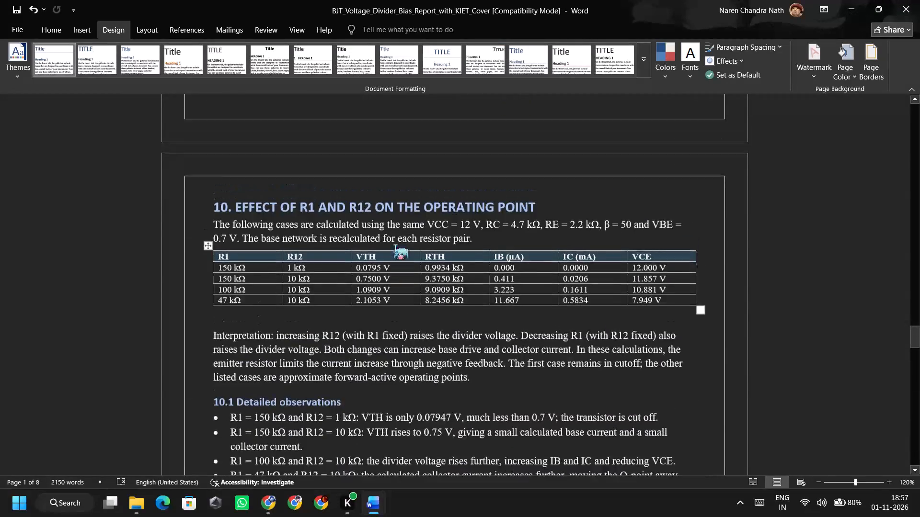
pyautogui.scroll(3, 395, 248)
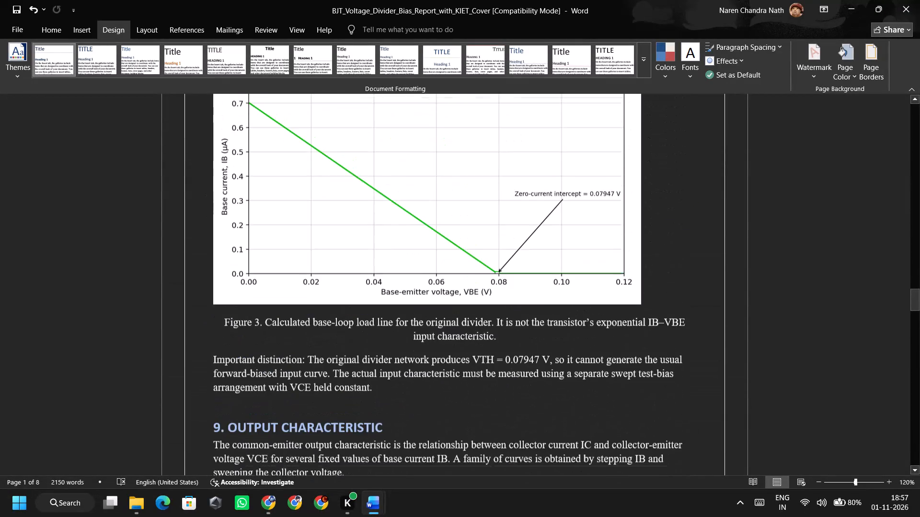
pyautogui.scroll(4, 395, 248)
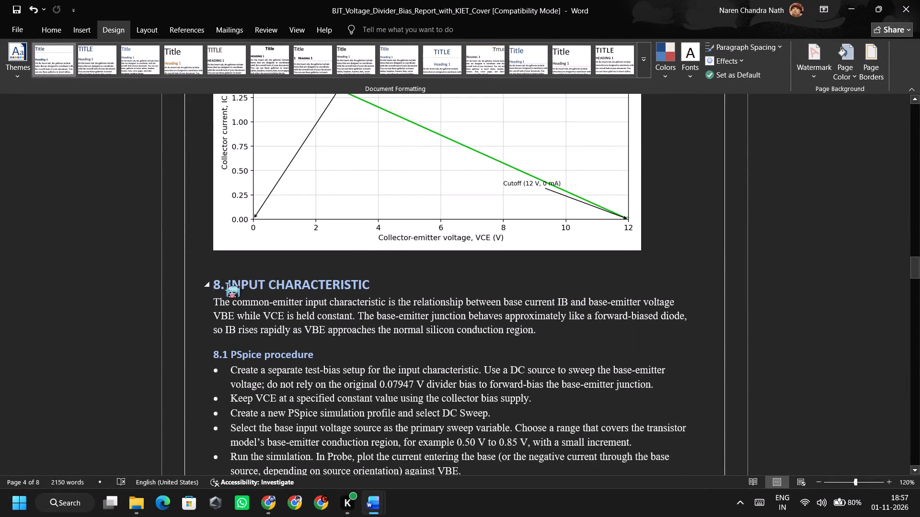
pyautogui.click(227, 286)
pyautogui.press('BackSpace')
pyautogui.press('BackSpace')
pyautogui.press('BackSpace')
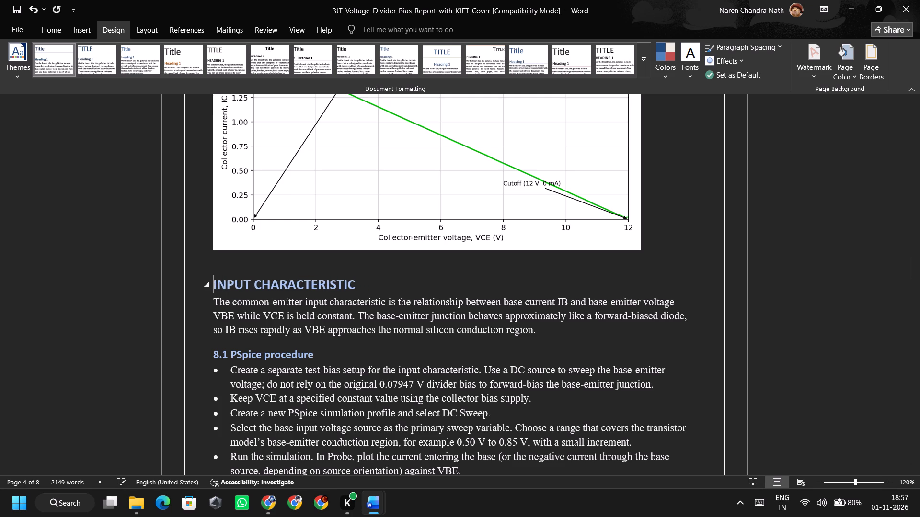
# Delete the number 8.1 from the PSpice procedure subheading under INPUT CHARACTERISTIC.
pyautogui.click(230, 358)
pyautogui.press('BackSpace')
pyautogui.press('BackSpace')
pyautogui.press('BackSpace')
pyautogui.press('BackSpace')
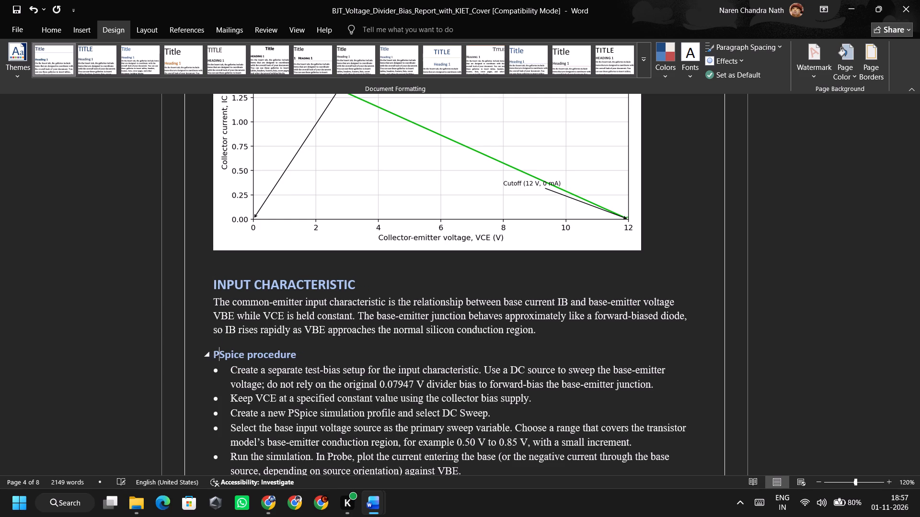
# Delete the Figure 3 caption and the "Important distinction" paragraph below the Calculated Base-loop Load Line graph.
pyautogui.scroll(-3, 231, 358)
pyautogui.scroll(-2, 274, 308)
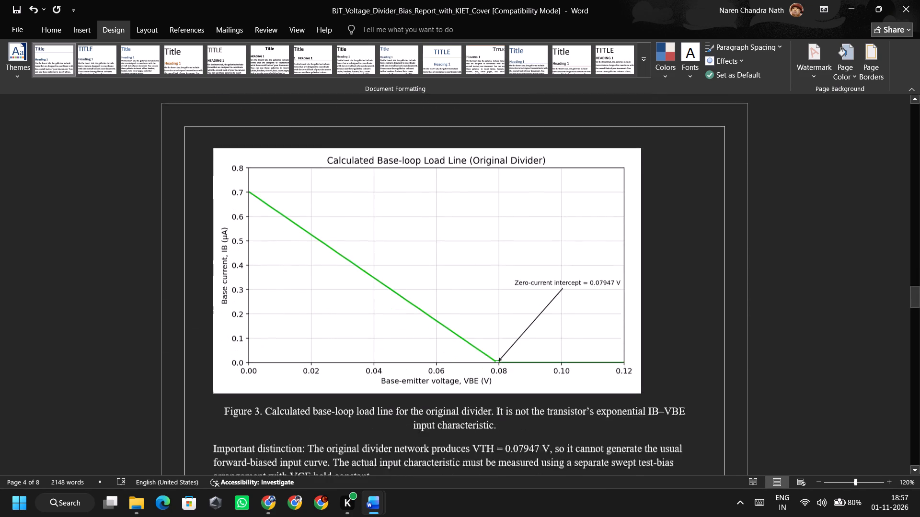
pyautogui.scroll(-1, 274, 308)
pyautogui.scroll(-1, 251, 357)
pyautogui.click(234, 354)
pyautogui.moveTo(234, 354); pyautogui.dragTo(362, 355)
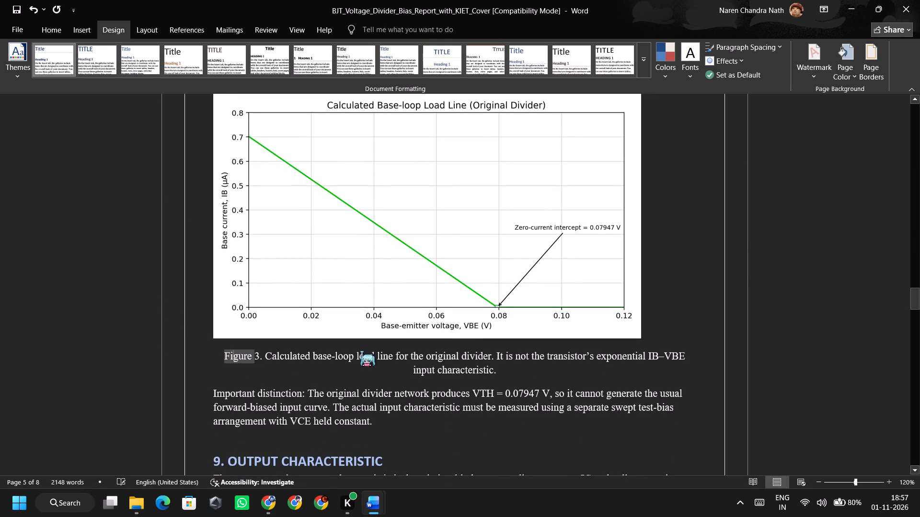
pyautogui.moveTo(362, 355); pyautogui.dragTo(500, 370)
pyautogui.press('BackSpace')
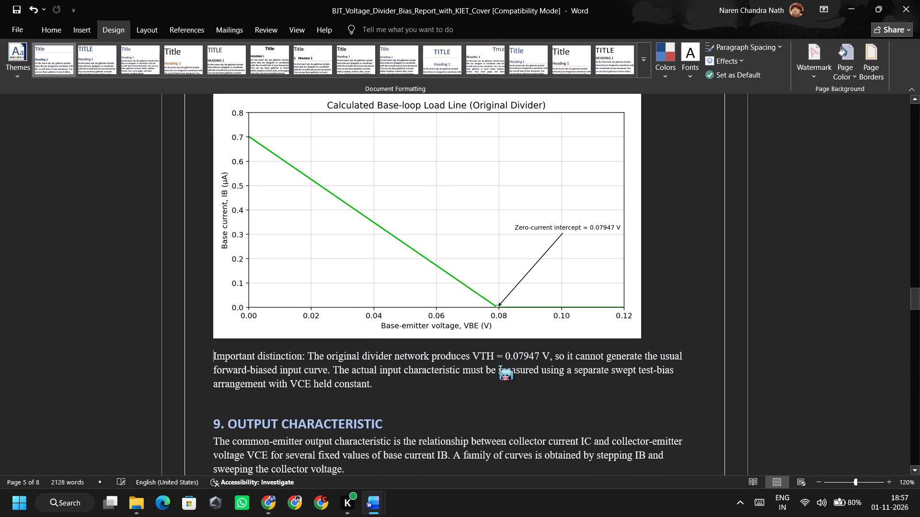
pyautogui.moveTo(381, 383); pyautogui.dragTo(224, 350)
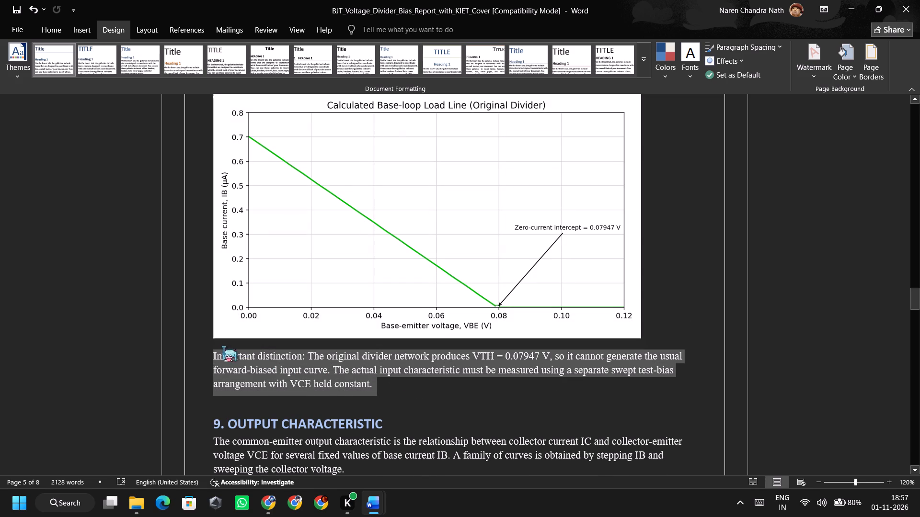
pyautogui.moveTo(224, 350); pyautogui.dragTo(215, 359)
pyautogui.press('BackSpace')
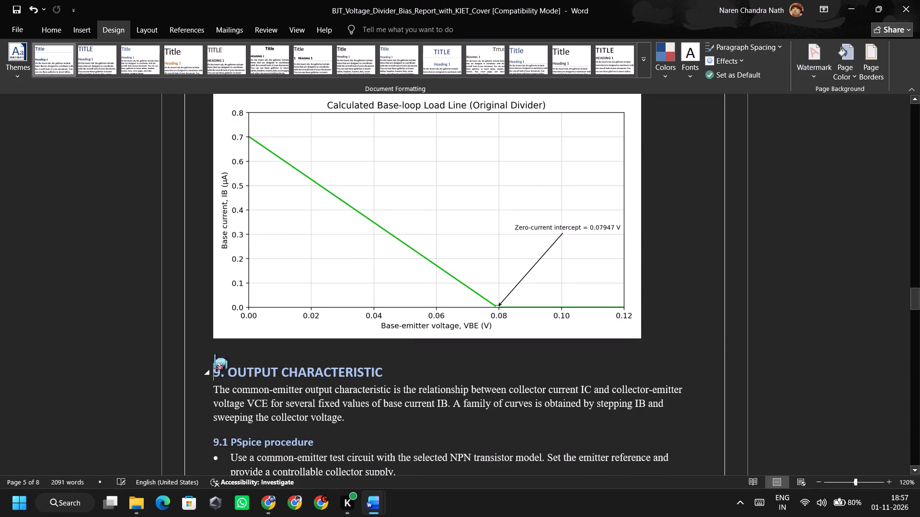
# Delete the numbers 9 and 9.1 from the OUTPUT CHARACTERISTIC heading and its PSpice procedure subheading.
pyautogui.click(229, 369)
pyautogui.press('BackSpace')
pyautogui.press('BackSpace')
pyautogui.press('BackSpace')
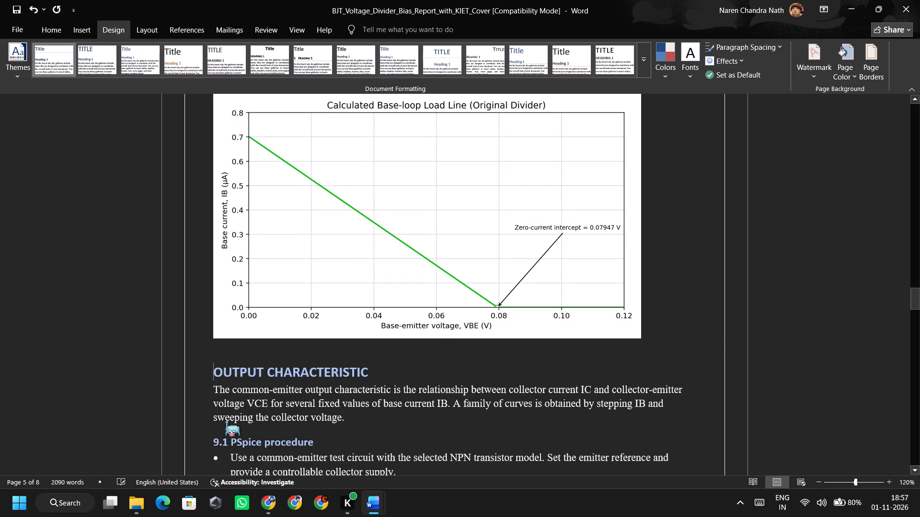
pyautogui.click(230, 445)
pyautogui.press('BackSpace')
pyautogui.press('BackSpace')
pyautogui.press('BackSpace')
pyautogui.press('BackSpace')
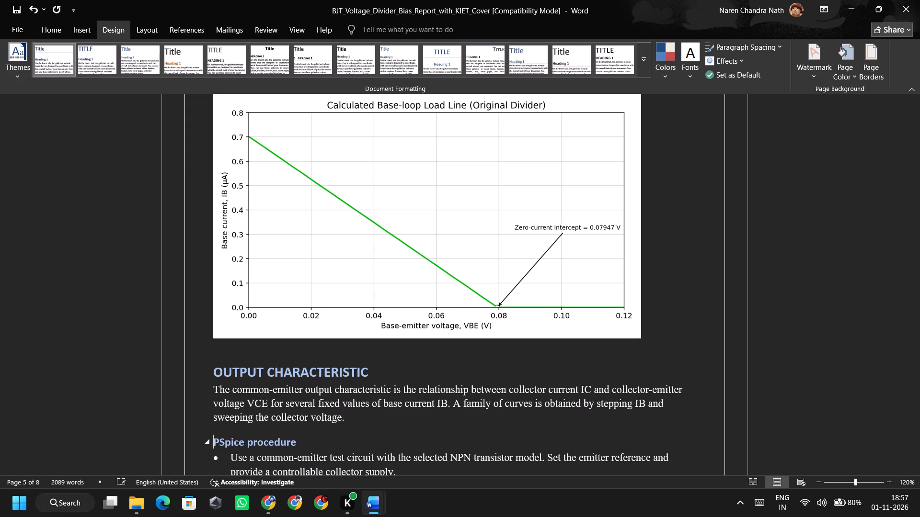
# Delete the number 10 from the EFFECT OF R1 AND R12 ON THE OPERATING POINT heading.
pyautogui.scroll(-3, 230, 445)
pyautogui.click(232, 407)
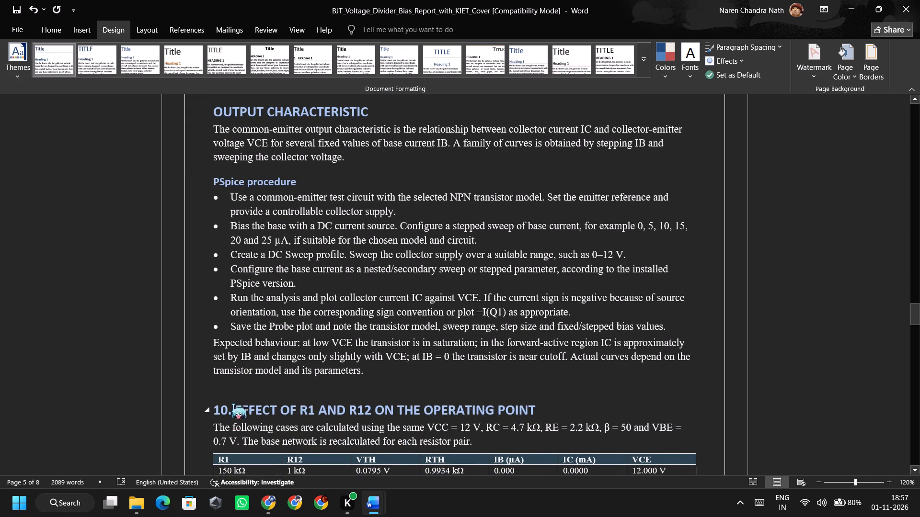
pyautogui.press('BackSpace')
pyautogui.press('BackSpace')
pyautogui.press('BackSpace')
pyautogui.press('BackSpace')
# Check the spacing around the OUTPUT CHARACTERISTIC and EFFECT OF R1 AND R12 headings and read the Interpretation paragraph below the resistor table.
pyautogui.scroll(-1, 233, 408)
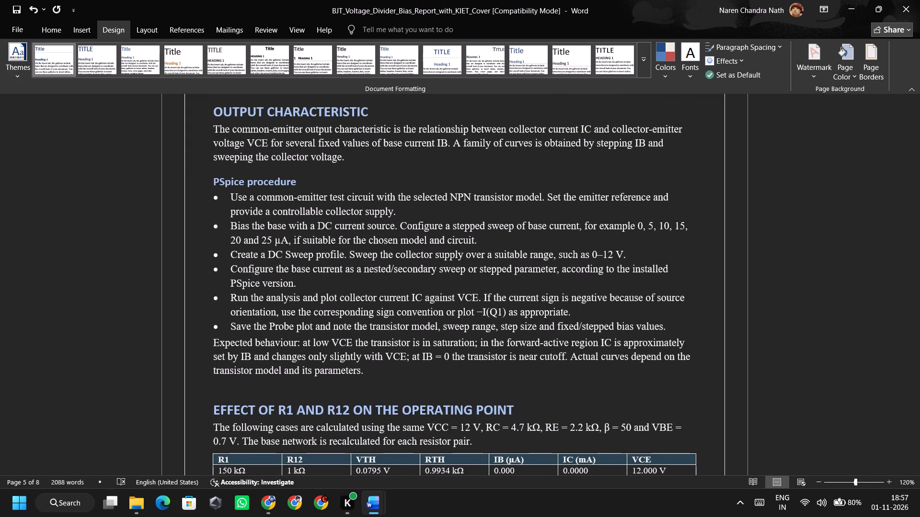
pyautogui.scroll(-2, 233, 408)
pyautogui.scroll(1, 264, 337)
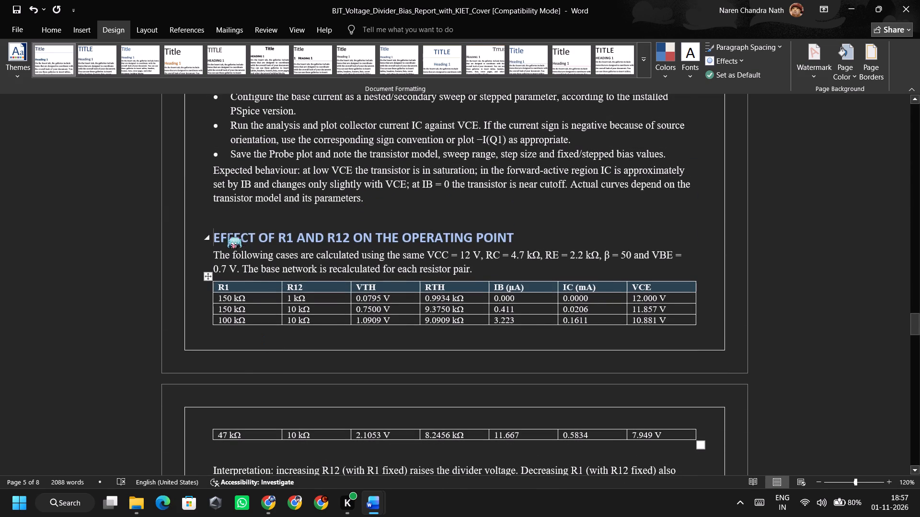
pyautogui.scroll(3, 224, 234)
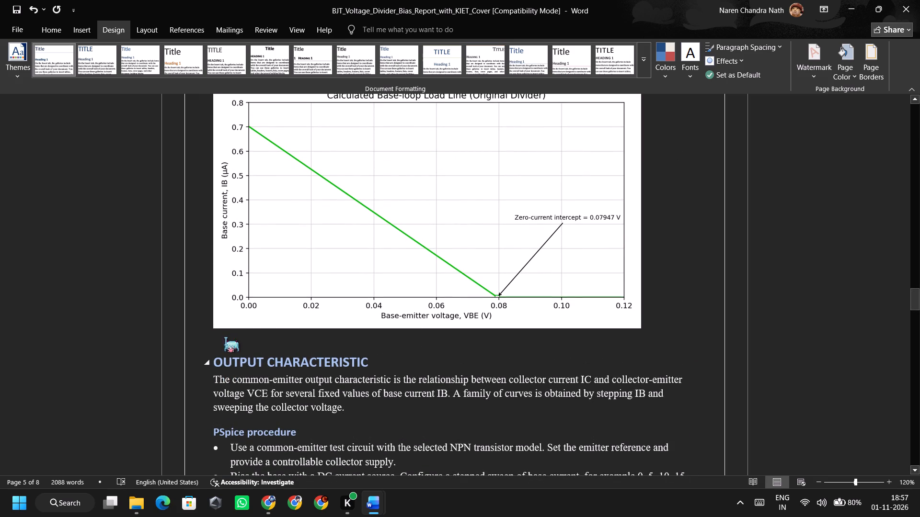
pyautogui.click(226, 341)
pyautogui.scroll(-1, 226, 341)
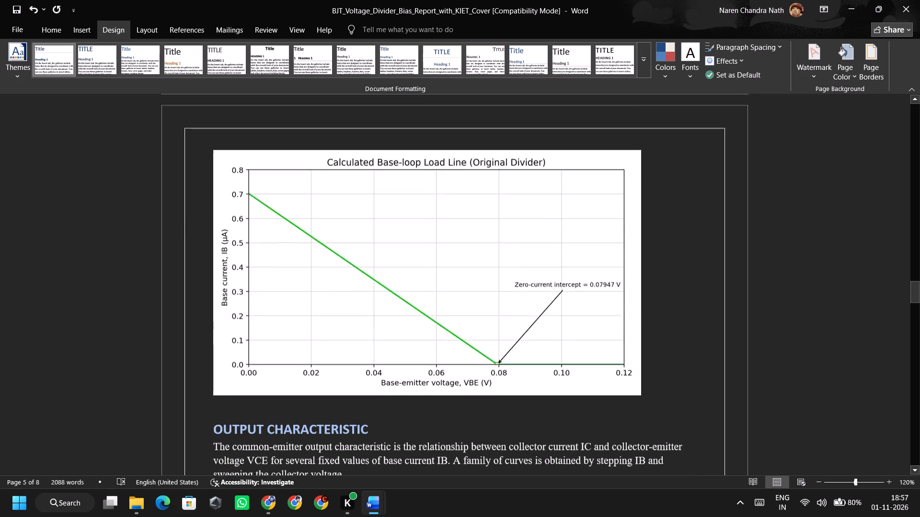
pyautogui.scroll(-1, 226, 341)
pyautogui.click(213, 292)
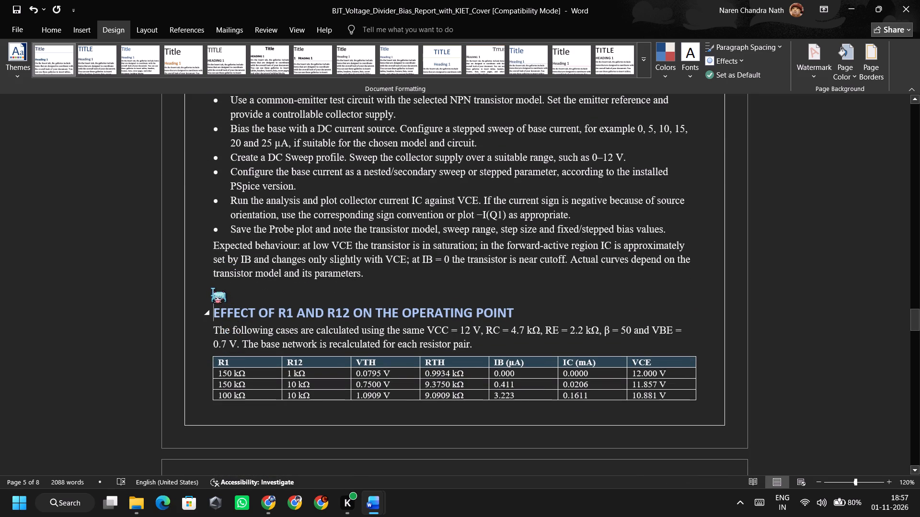
pyautogui.press('Up')
pyautogui.press('Down')
pyautogui.scroll(-3, 233, 367)
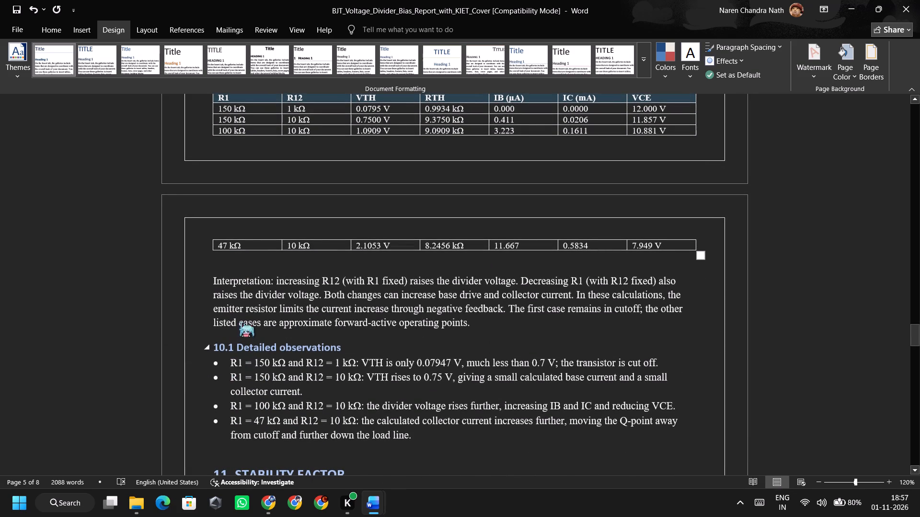
pyautogui.click(220, 280)
pyautogui.moveTo(220, 280); pyautogui.dragTo(446, 293)
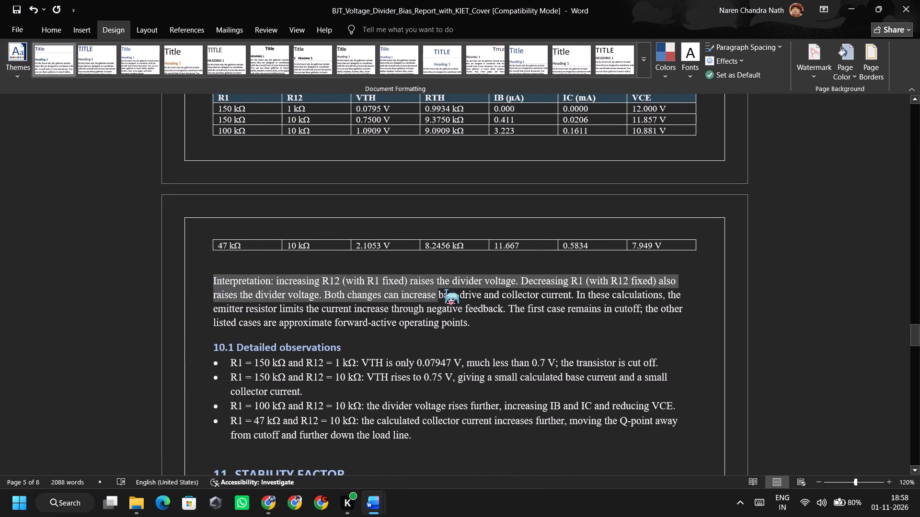
pyautogui.moveTo(446, 293); pyautogui.dragTo(499, 330)
pyautogui.click(499, 330)
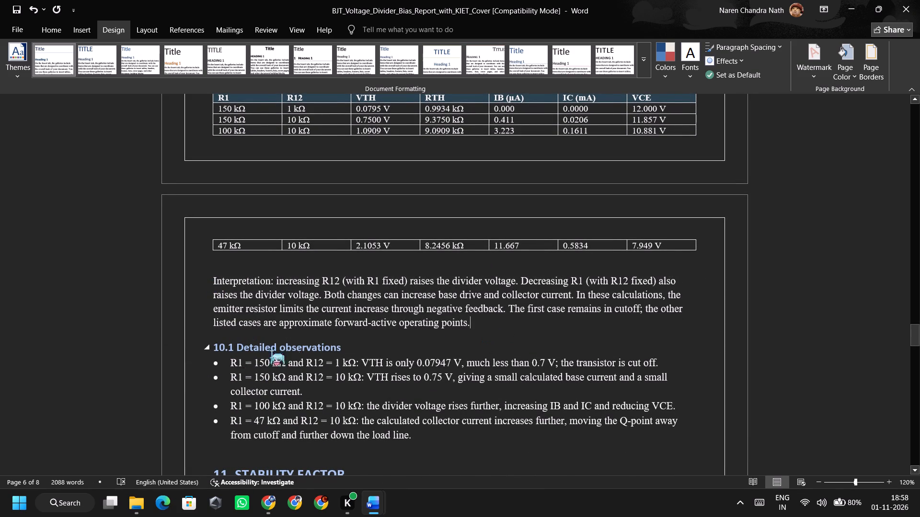
# Delete the numbers 10.1 and 11 from the Detailed observations subheading and the STABILITY FACTOR heading.
pyautogui.click(237, 350)
pyautogui.press('BackSpace')
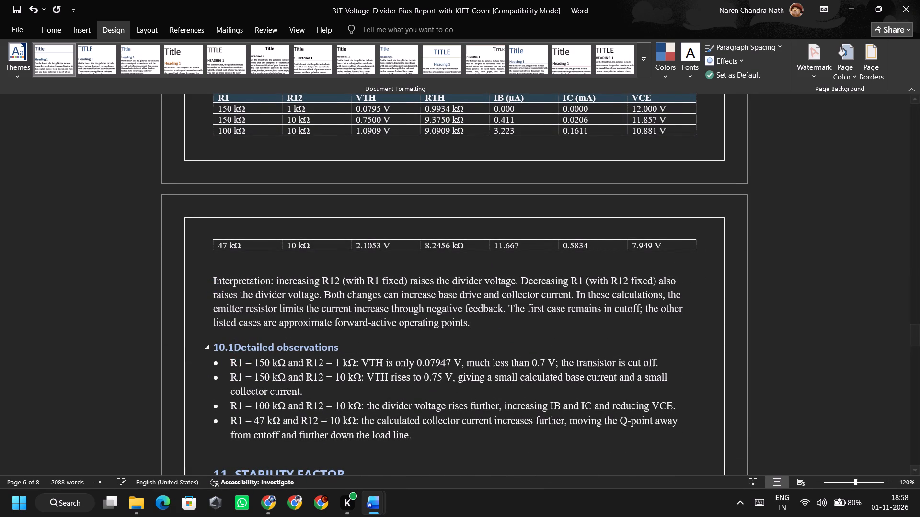
pyautogui.press('BackSpace')
pyautogui.press('BackSpace')
pyautogui.press('BackSpace')
pyautogui.press('BackSpace')
pyautogui.scroll(-2, 237, 350)
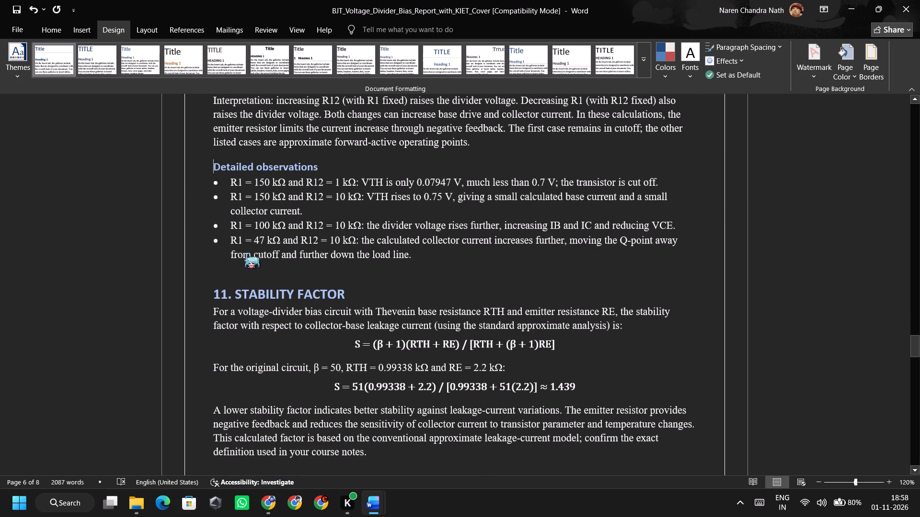
pyautogui.click(234, 294)
pyautogui.press('BackSpace')
pyautogui.press('BackSpace')
pyautogui.press('BackSpace')
pyautogui.press('BackSpace')
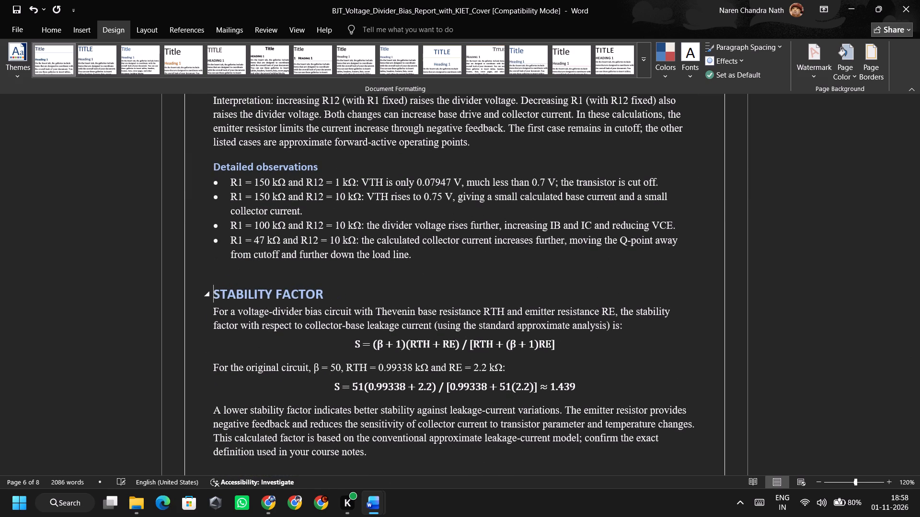
# Delete the numbers 12 and 13 from the SIMULATION SETTINGS AND RESULTS TO RECORD and PRECAUTIONS headings.
pyautogui.scroll(-4, 234, 294)
pyautogui.click(231, 141)
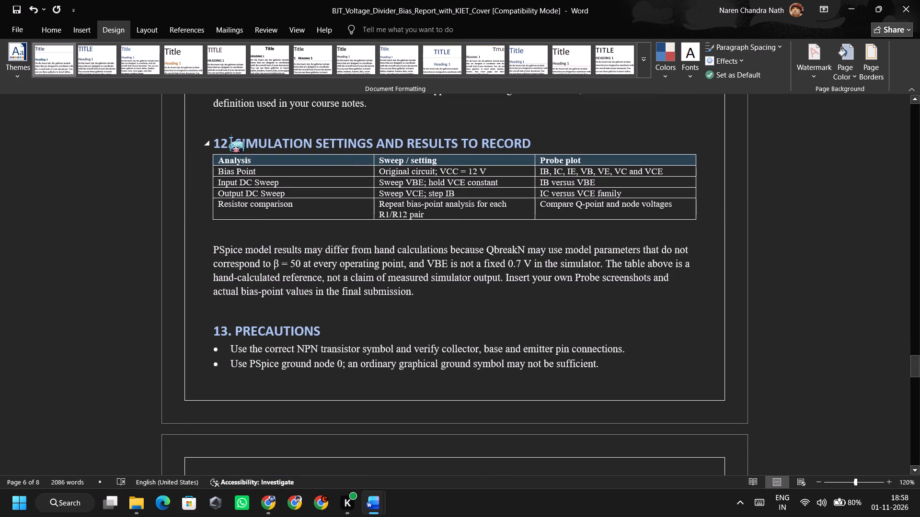
pyautogui.press('BackSpace')
pyautogui.press('BackSpace')
pyautogui.press('BackSpace')
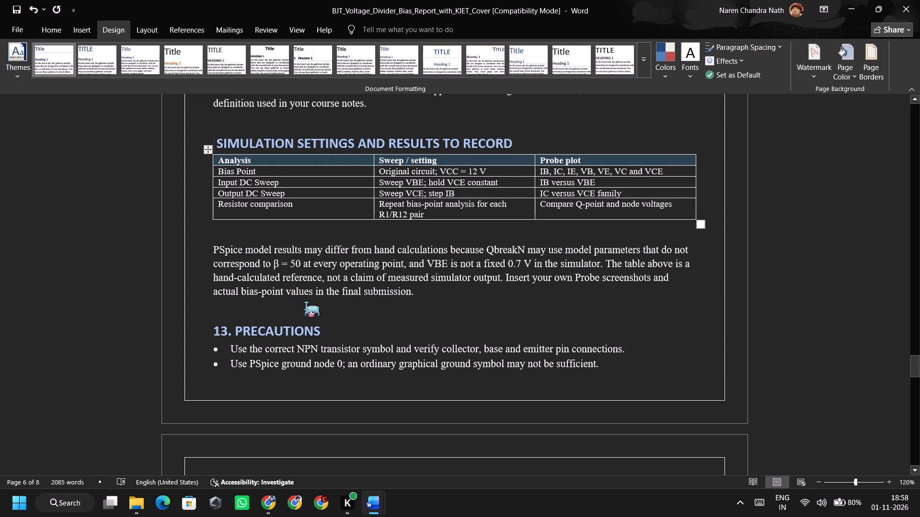
pyautogui.click(235, 330)
pyautogui.press('BackSpace')
pyautogui.press('BackSpace')
pyautogui.press('BackSpace')
pyautogui.press('BackSpace')
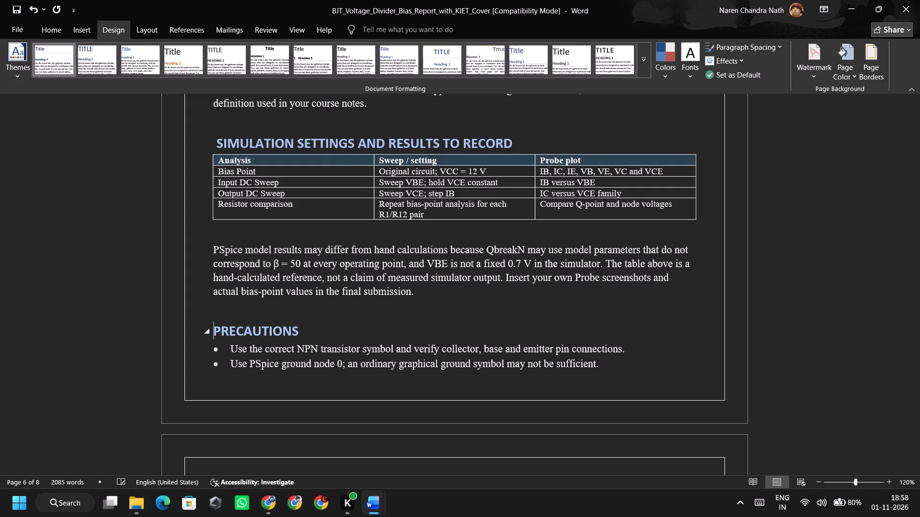
# Delete the numbers 14 and 15 from the RESULT and CONCLUSION headings.
pyautogui.scroll(-5, 235, 330)
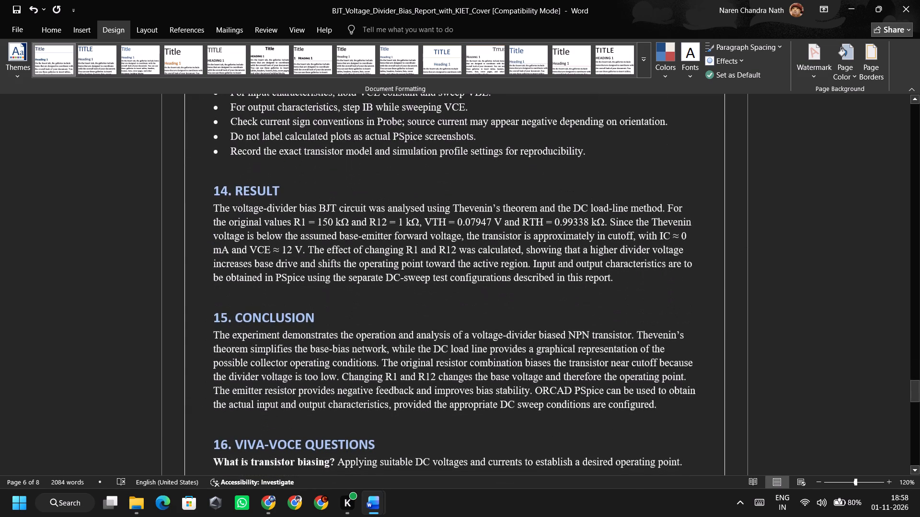
pyautogui.click(234, 192)
pyautogui.press('BackSpace')
pyautogui.press('BackSpace')
pyautogui.press('BackSpace')
pyautogui.press('BackSpace')
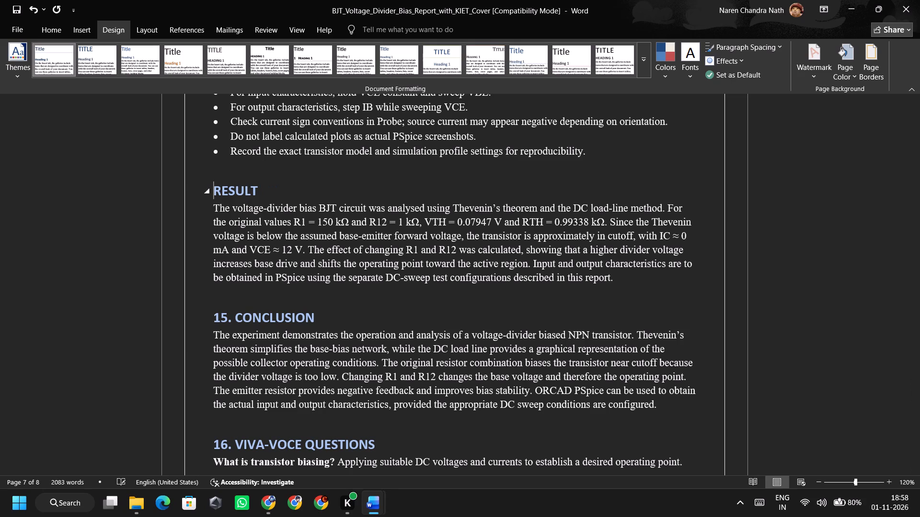
pyautogui.click(235, 320)
pyautogui.press('BackSpace')
pyautogui.press('BackSpace')
pyautogui.press('BackSpace')
pyautogui.press('BackSpace')
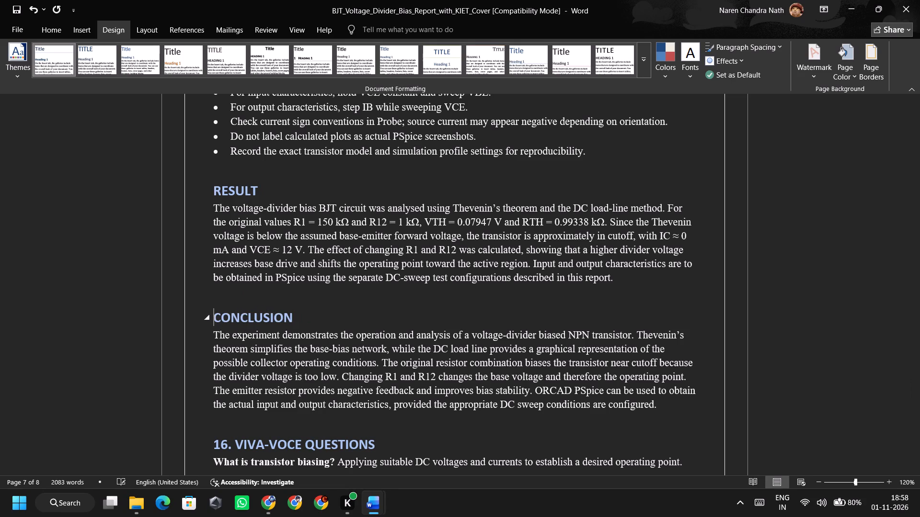
# Delete the whole VIVA-VOCE QUESTIONS section after the CONCLUSION, including its heading, all questions and answers, and the leftover bullet text.
pyautogui.scroll(-3, 235, 320)
pyautogui.click(218, 180)
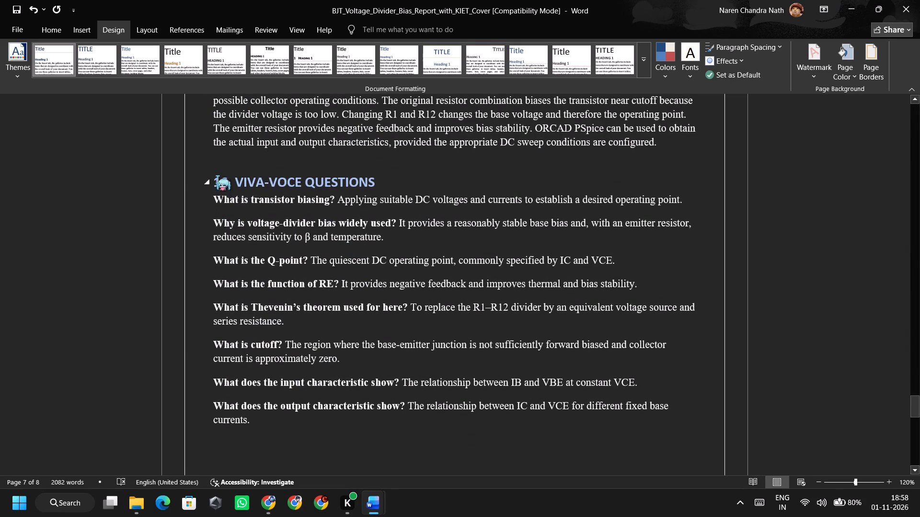
pyautogui.moveTo(218, 180); pyautogui.dragTo(359, 187)
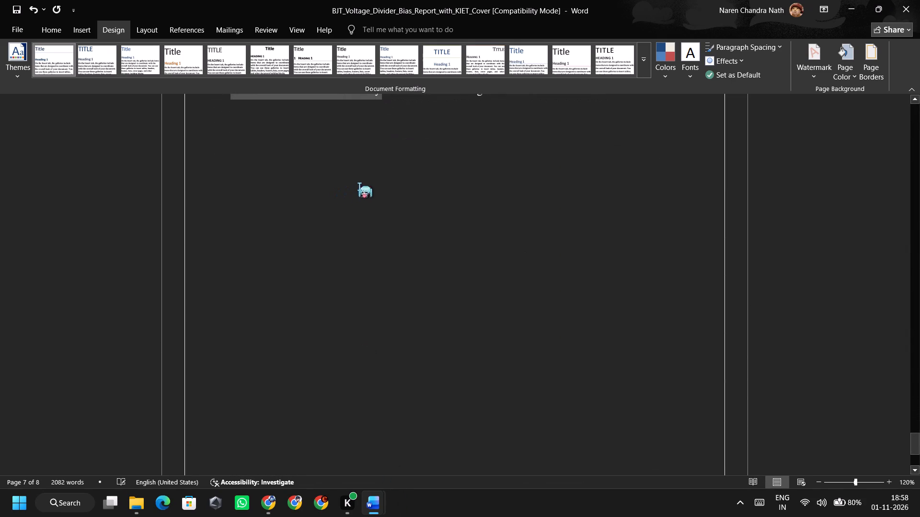
pyautogui.moveTo(359, 187); pyautogui.dragTo(556, 358)
pyautogui.press('BackSpace')
pyautogui.press('BackSpace')
pyautogui.press('BackSpace')
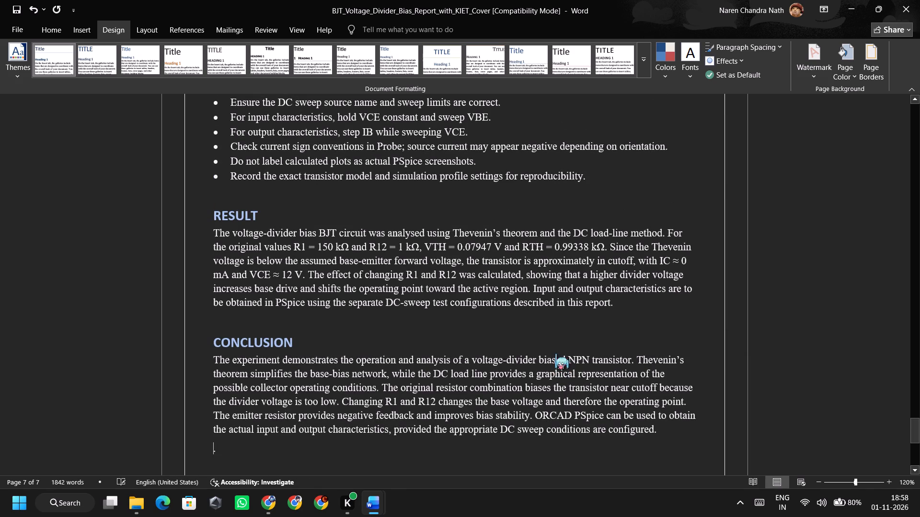
pyautogui.press('BackSpace')
pyautogui.press('Right')
pyautogui.press('BackSpace')
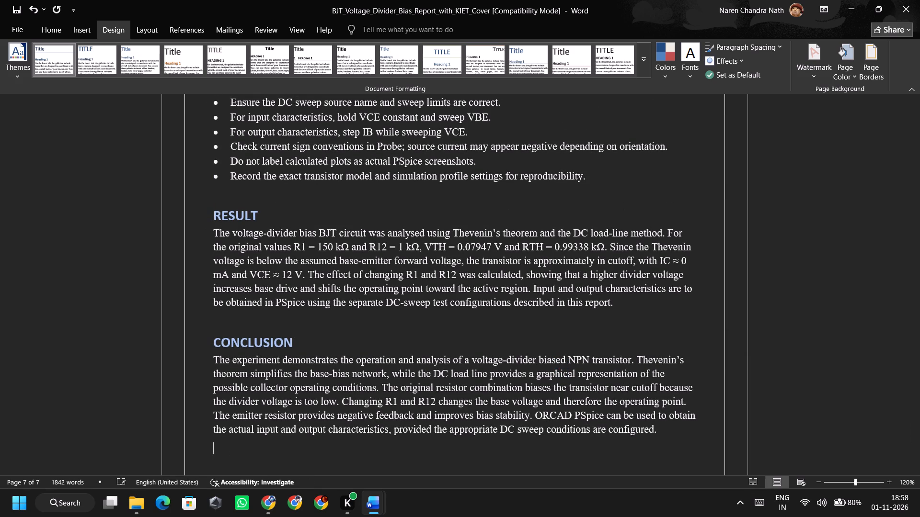
# Return to the cover page and save the BJT voltage-divider bias report.
pyautogui.scroll(5, 541, 335)
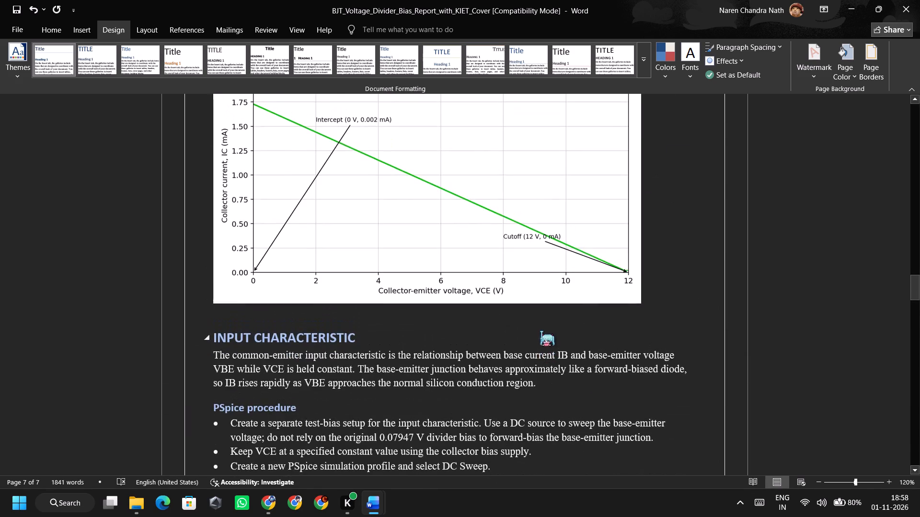
pyautogui.scroll(11, 541, 335)
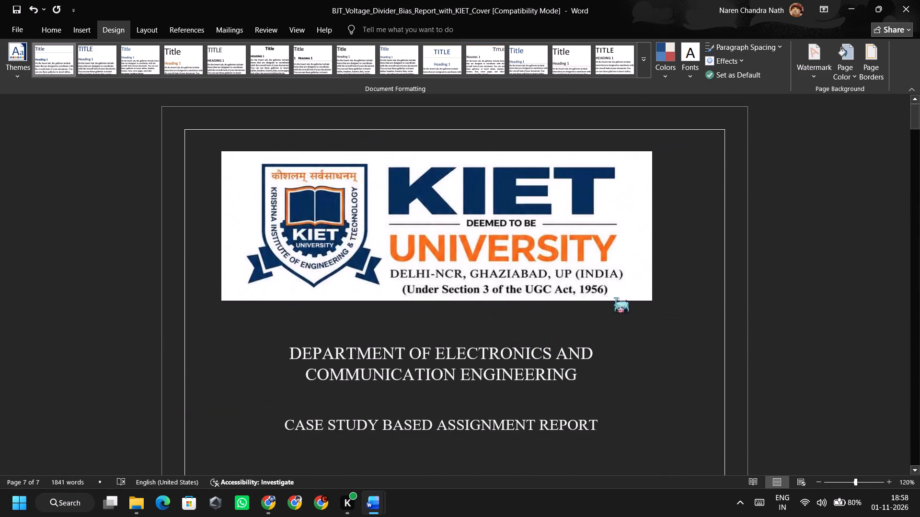
pyautogui.click(761, 261)
pyautogui.scroll(-3, 448, 264)
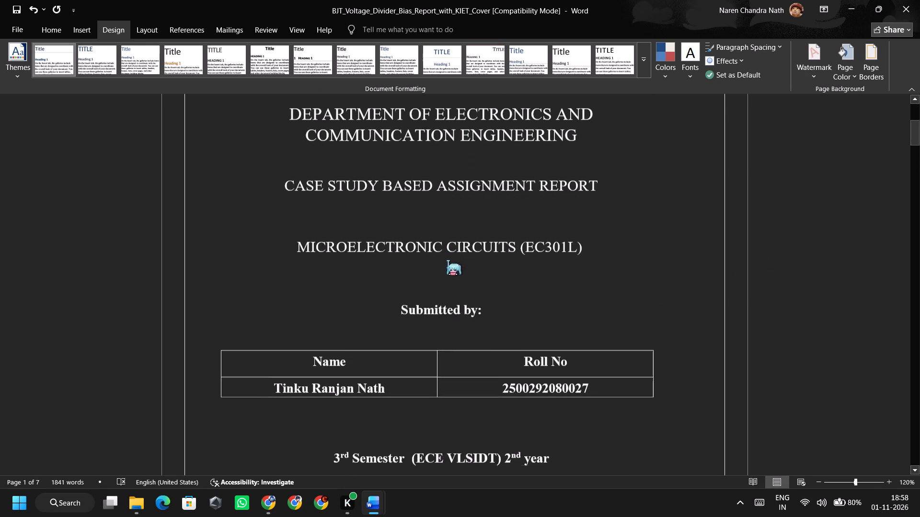
pyautogui.click(16, 6)
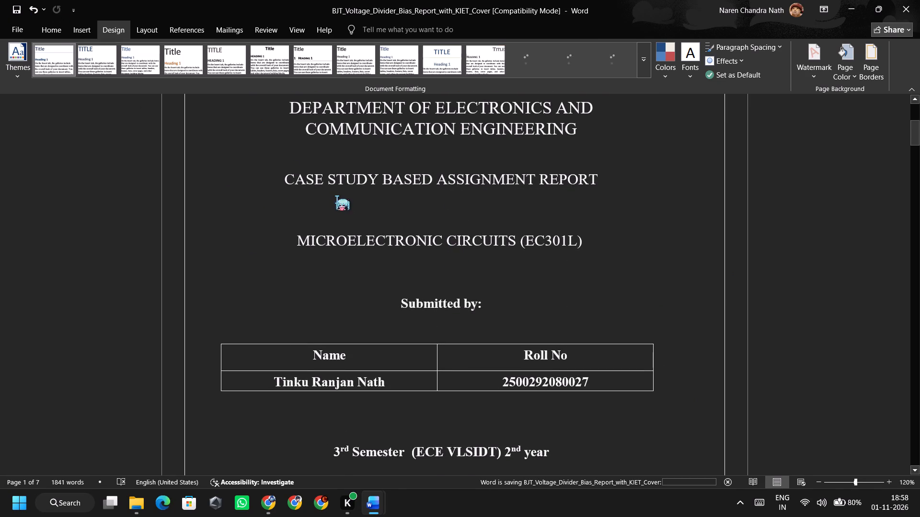
# Replace the semicolon after "ORCAD PSpice" in the AIM paragraph with a comma.
pyautogui.scroll(-2, 337, 200)
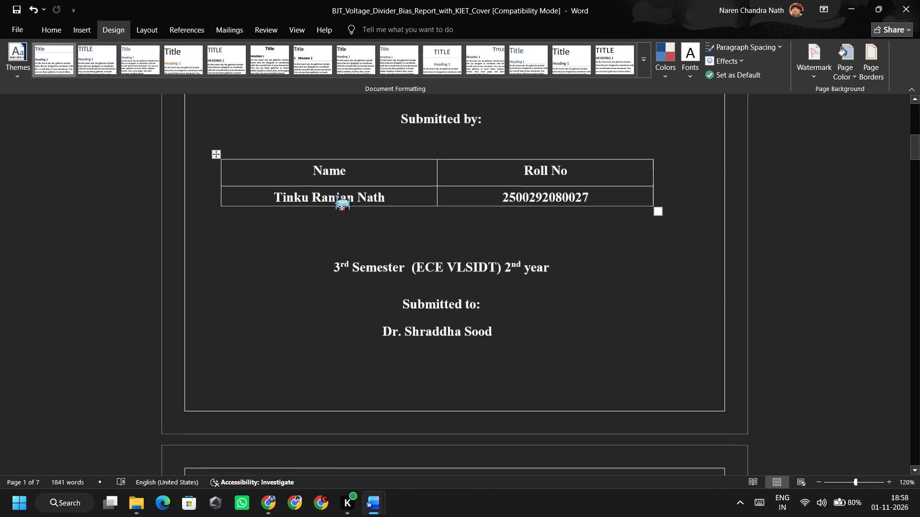
pyautogui.scroll(-4, 337, 200)
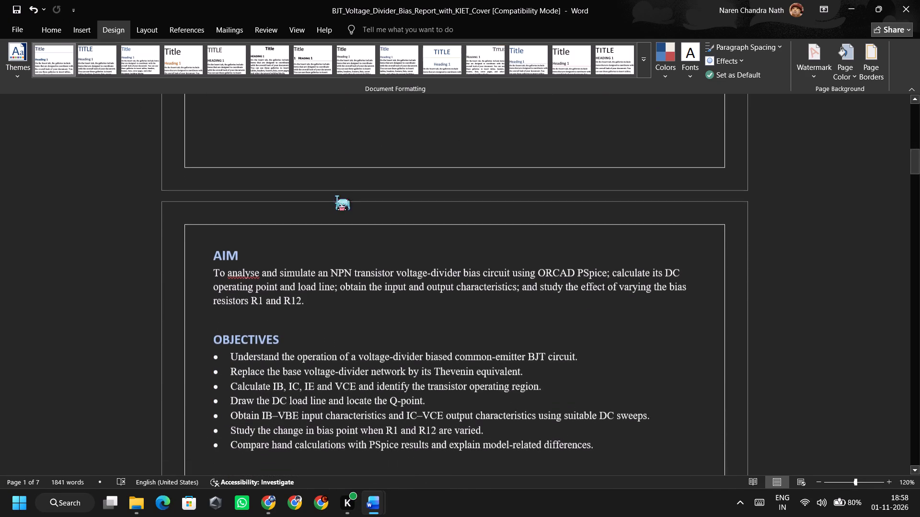
pyautogui.scroll(-2, 337, 200)
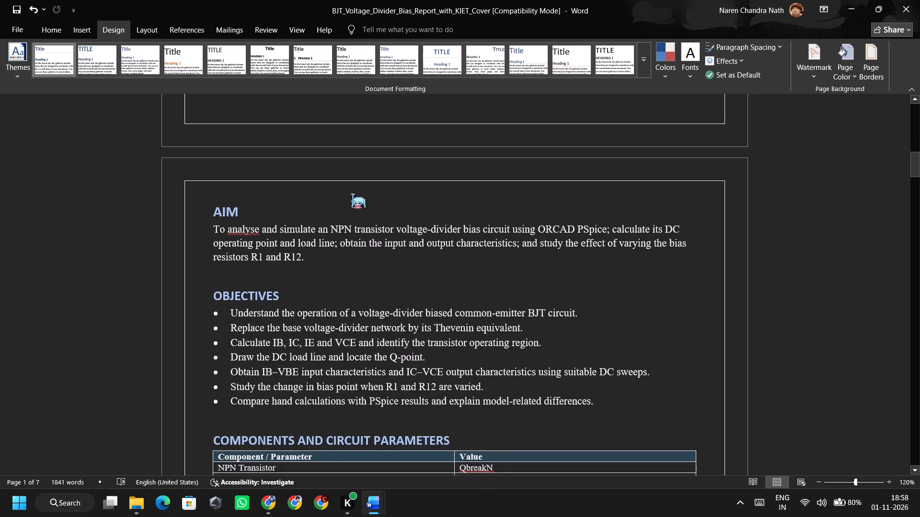
pyautogui.click(609, 230)
pyautogui.press('BackSpace')
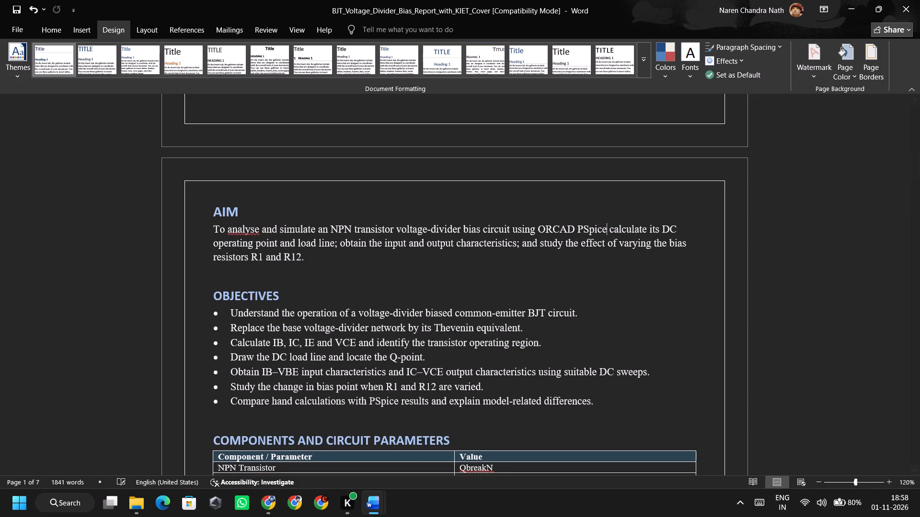
pyautogui.press(',')
# In the AIM paragraph, delete the semicolon after "output characteristics" and replace the one after "load line" with a comma.
pyautogui.scroll(-1, 539, 299)
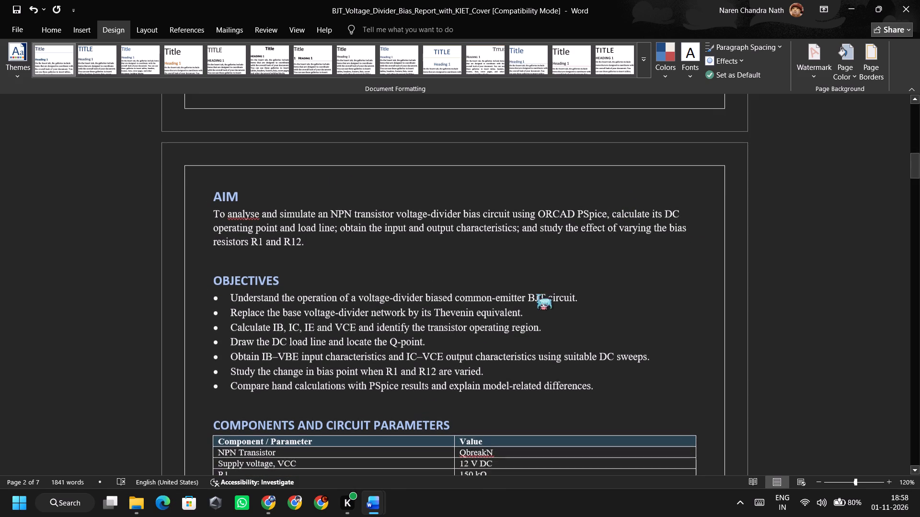
pyautogui.scroll(-1, 539, 299)
pyautogui.click(518, 211)
pyautogui.press('BackSpace')
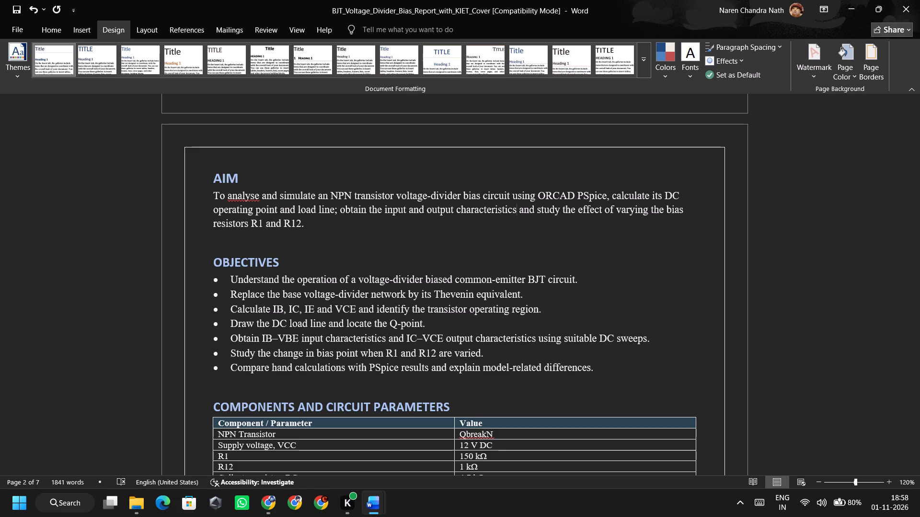
pyautogui.scroll(-1, 518, 211)
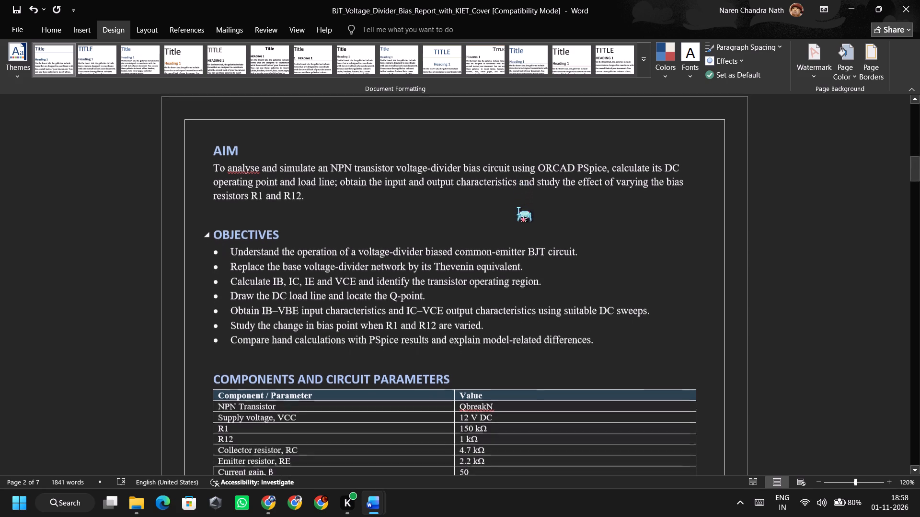
pyautogui.scroll(-2, 518, 211)
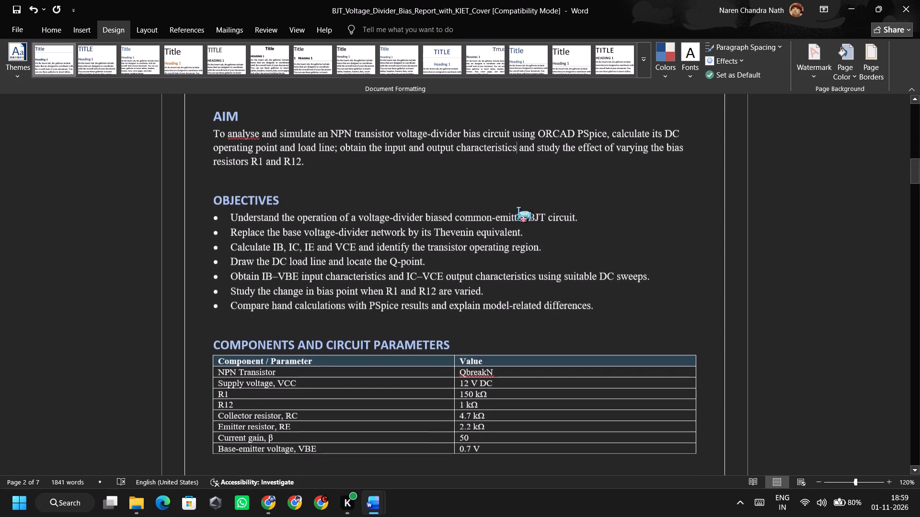
pyautogui.click(337, 145)
pyautogui.press('BackSpace')
pyautogui.press(',')
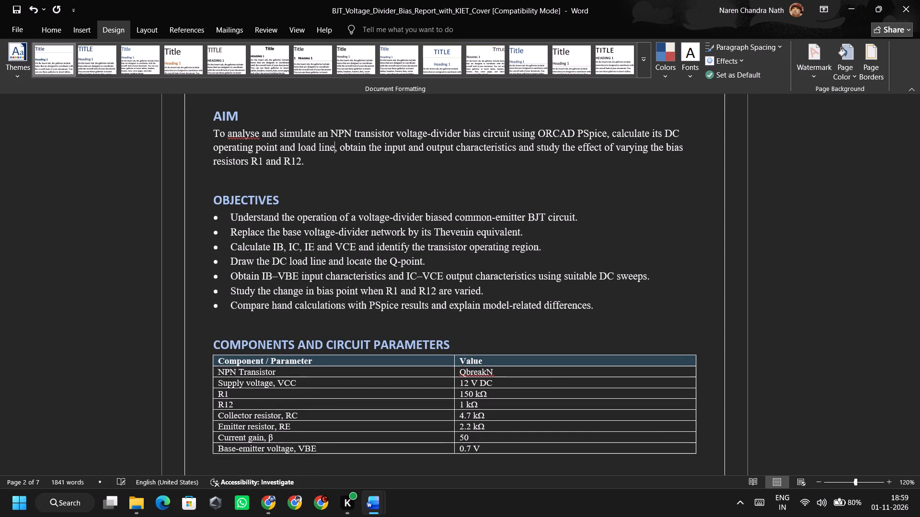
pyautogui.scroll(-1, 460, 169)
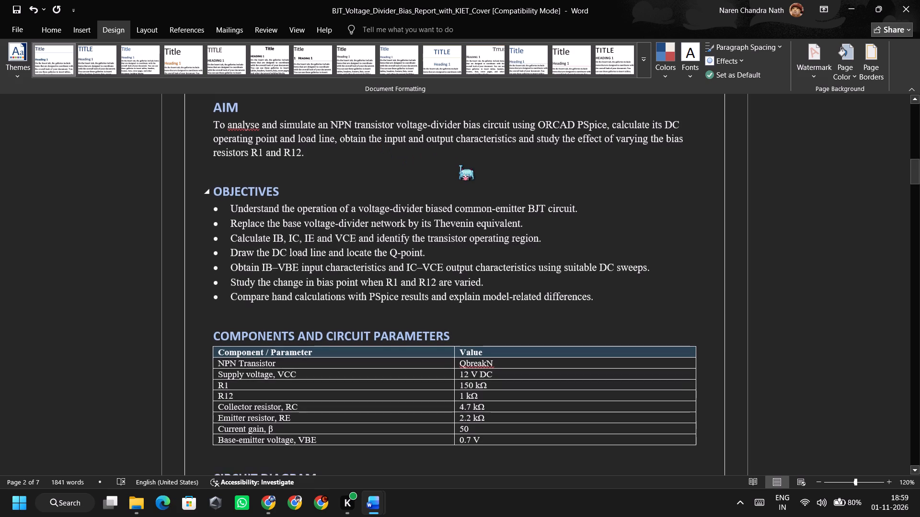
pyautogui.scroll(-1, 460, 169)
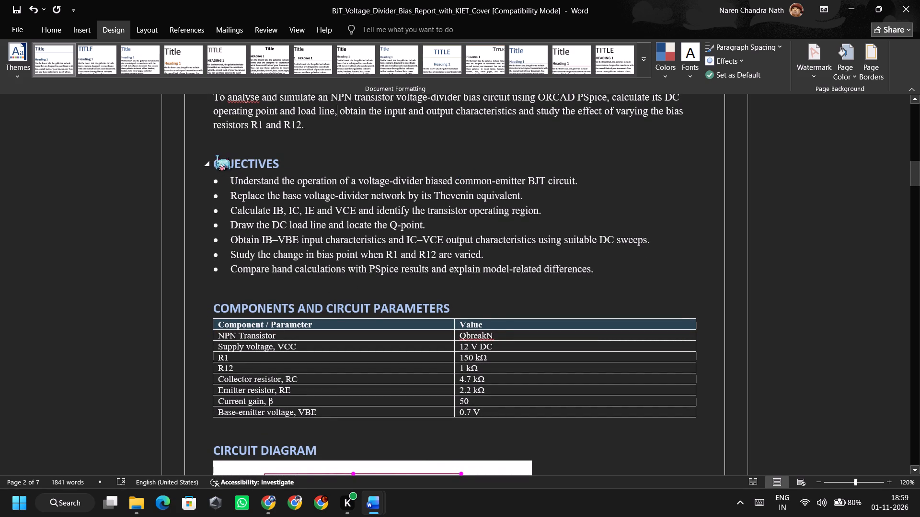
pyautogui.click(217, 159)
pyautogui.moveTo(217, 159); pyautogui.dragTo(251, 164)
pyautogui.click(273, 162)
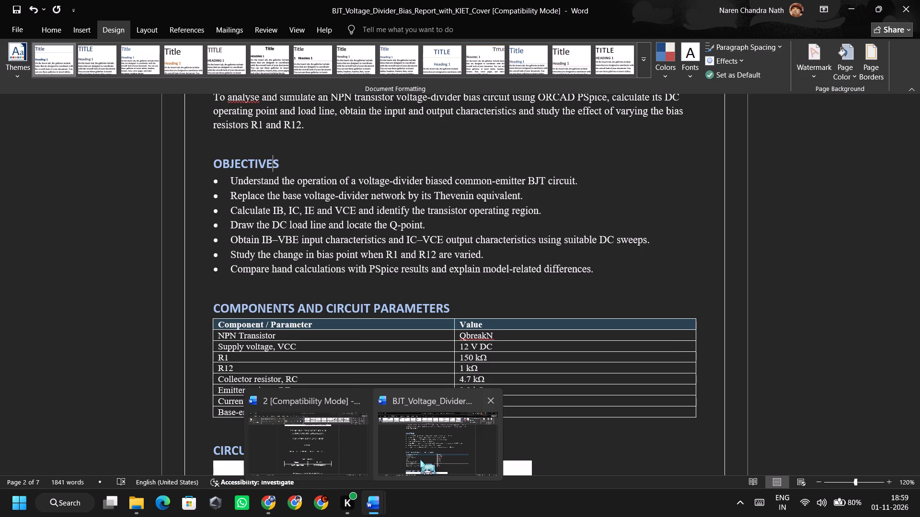
# Switch to the Word document named 2, look through its sections for reference, and close it.
pyautogui.click(321, 436)
pyautogui.scroll(-5, 379, 307)
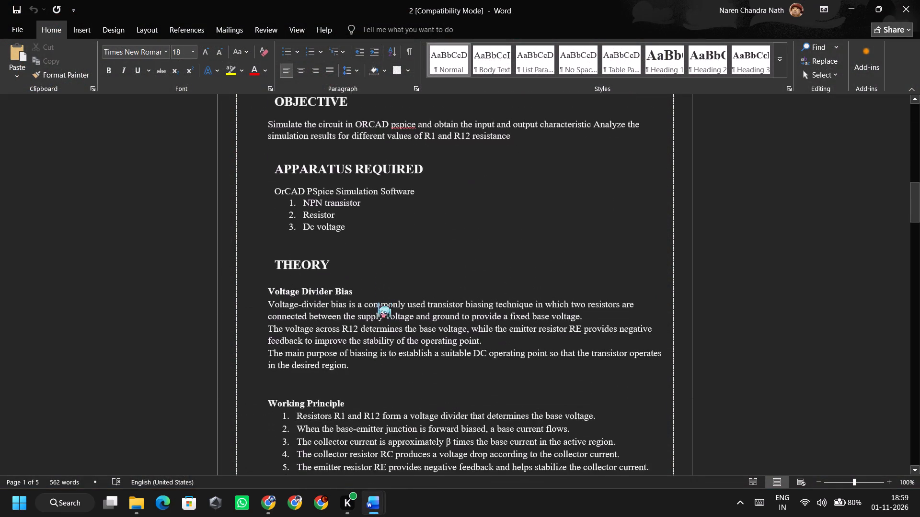
pyautogui.scroll(-5, 379, 307)
pyautogui.click(919, 0)
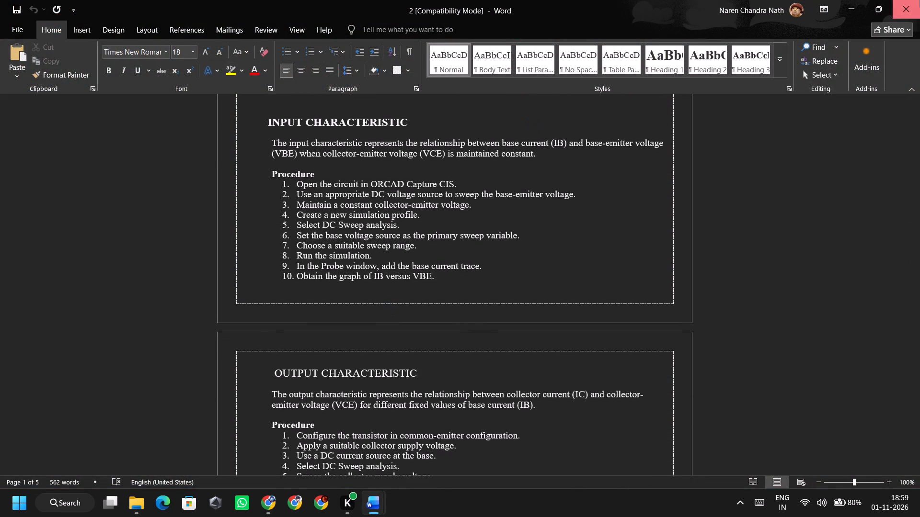
# Switch to File Explorer with the micro folder of report files.
pyautogui.click(135, 511)
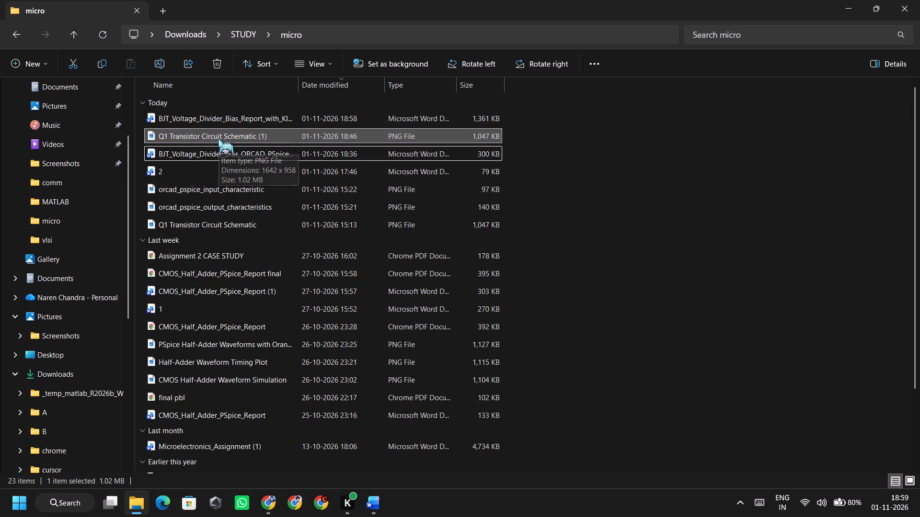
# Open the BJT_Voltage_Divider_Bias_ORCAD_PSpice_Report document from the micro folder, glance over its cover page, and close it.
pyautogui.doubleClick(213, 155)
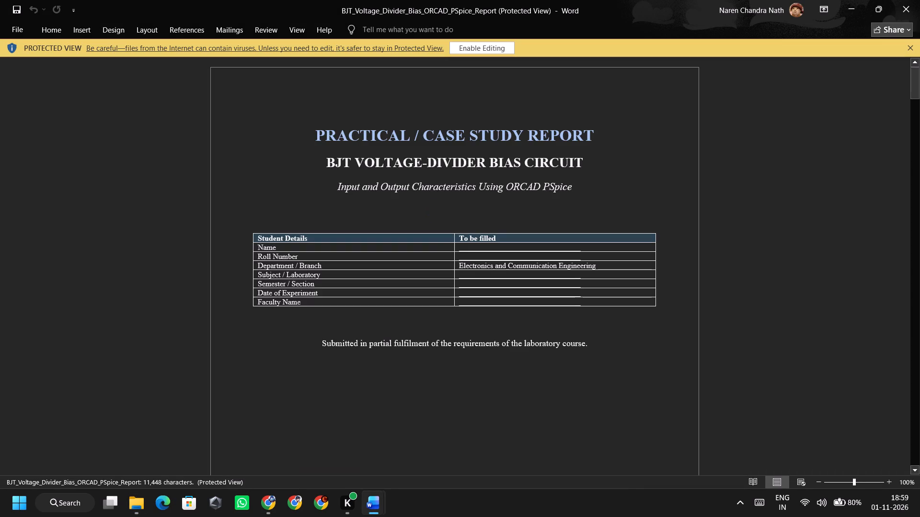
pyautogui.scroll(-5, 426, 201)
pyautogui.click(919, 0)
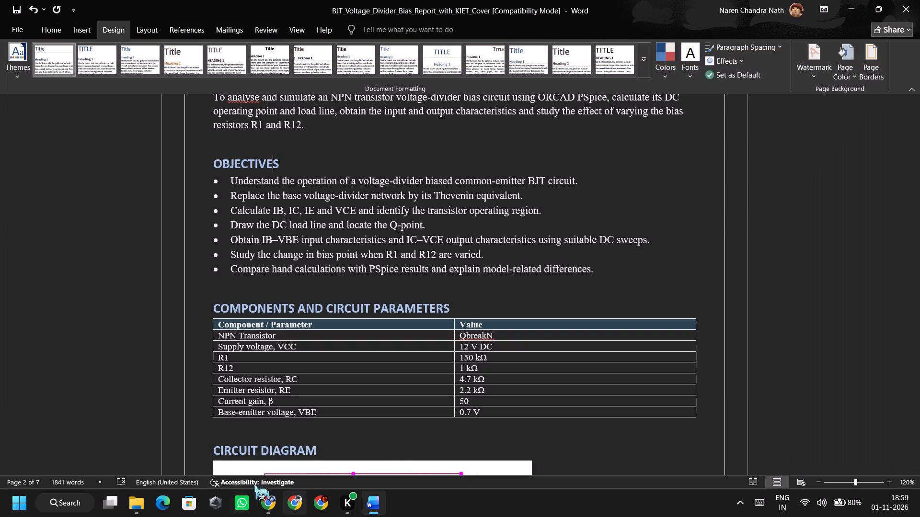
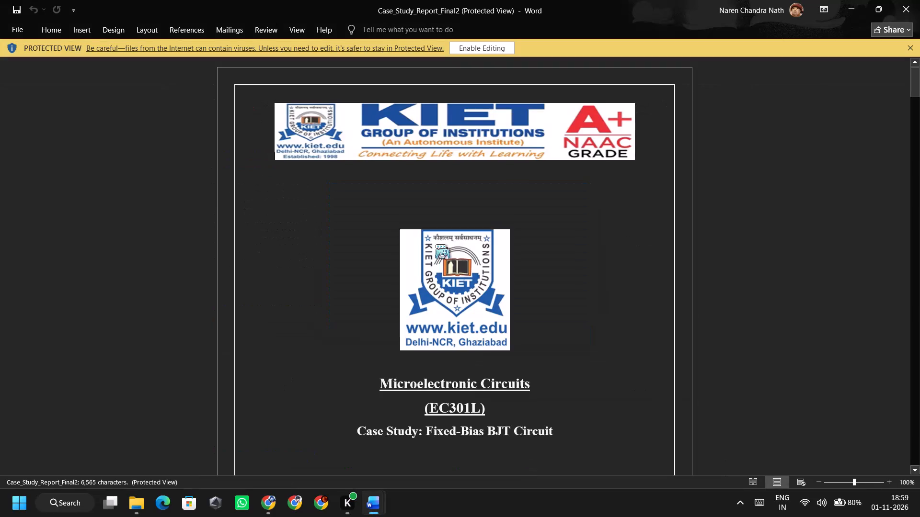
# Look through the cover and opening sections of Case_Study_Report_Final2 for reference, and switch back to the BJT_Voltage_Divider_Bias_Report_with_KIET_Cover document.
pyautogui.scroll(-2, 435, 244)
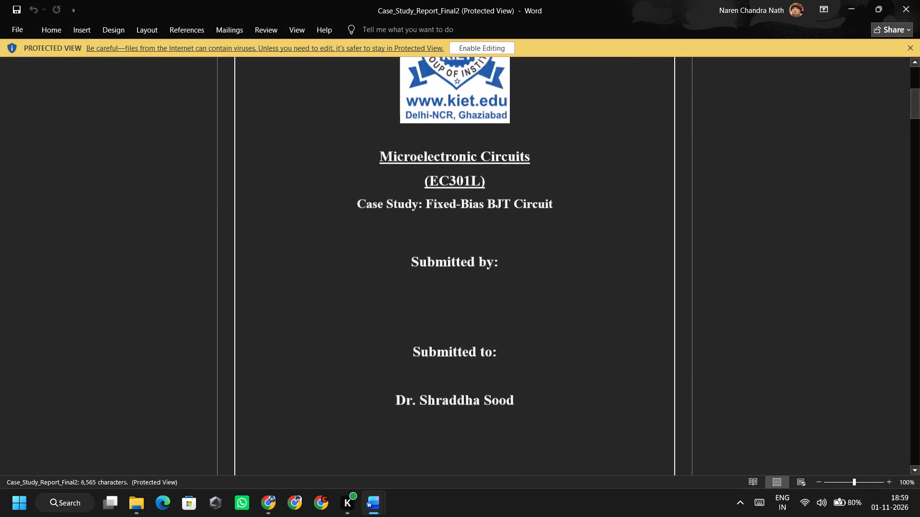
pyautogui.scroll(-7, 435, 244)
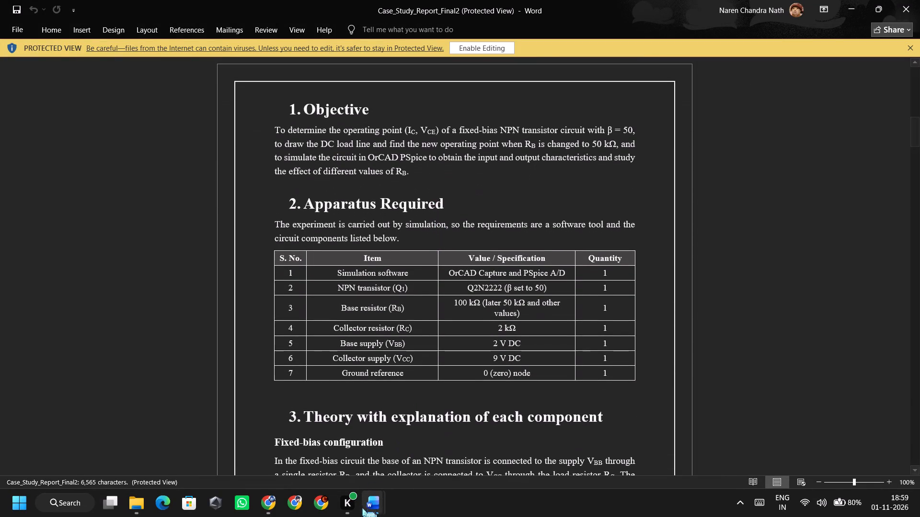
pyautogui.click(313, 443)
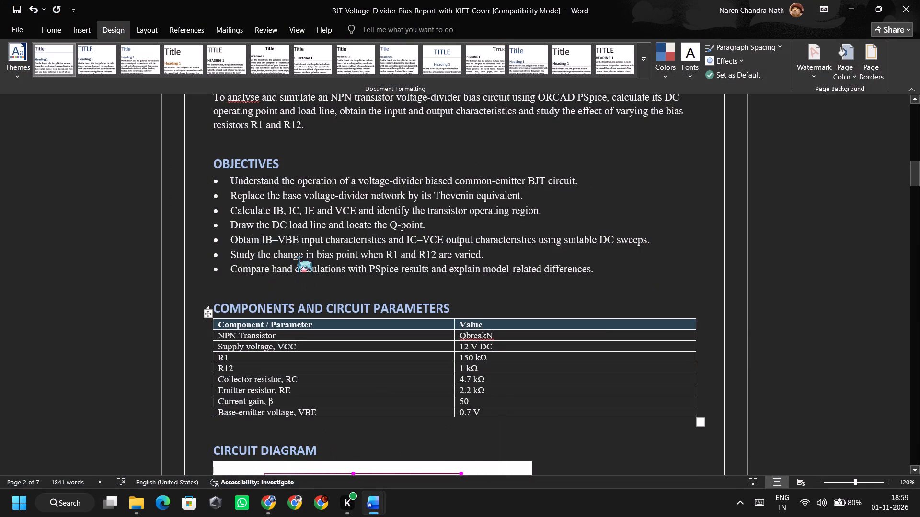
# Delete the OBJECTIVES heading and its whole bulleted list from the report.
pyautogui.moveTo(609, 273); pyautogui.dragTo(206, 158)
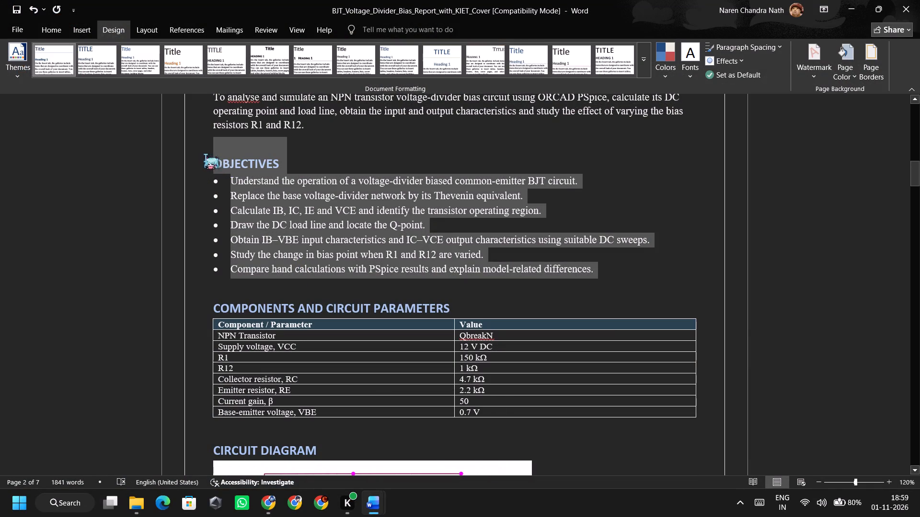
pyautogui.press('BackSpace')
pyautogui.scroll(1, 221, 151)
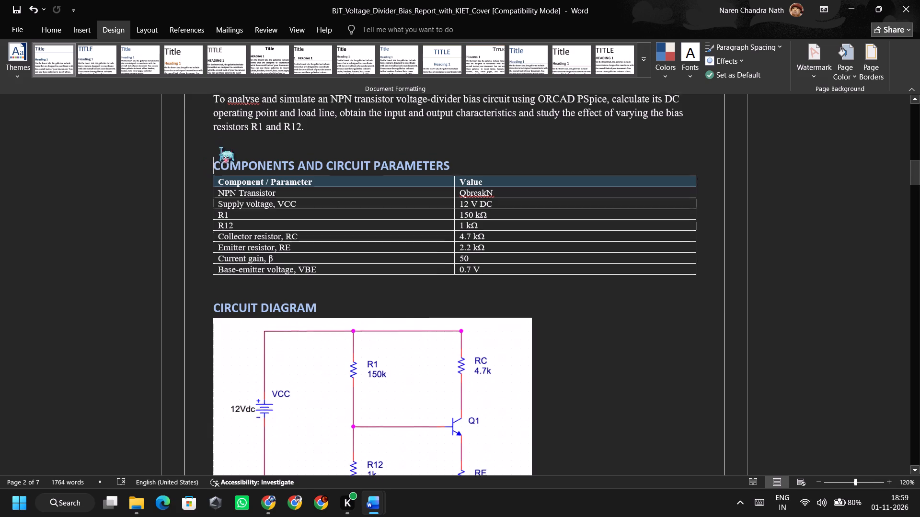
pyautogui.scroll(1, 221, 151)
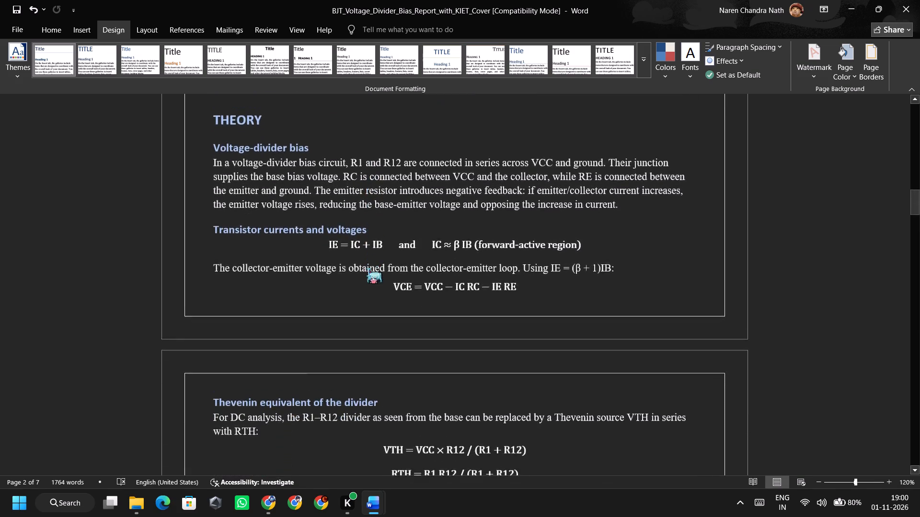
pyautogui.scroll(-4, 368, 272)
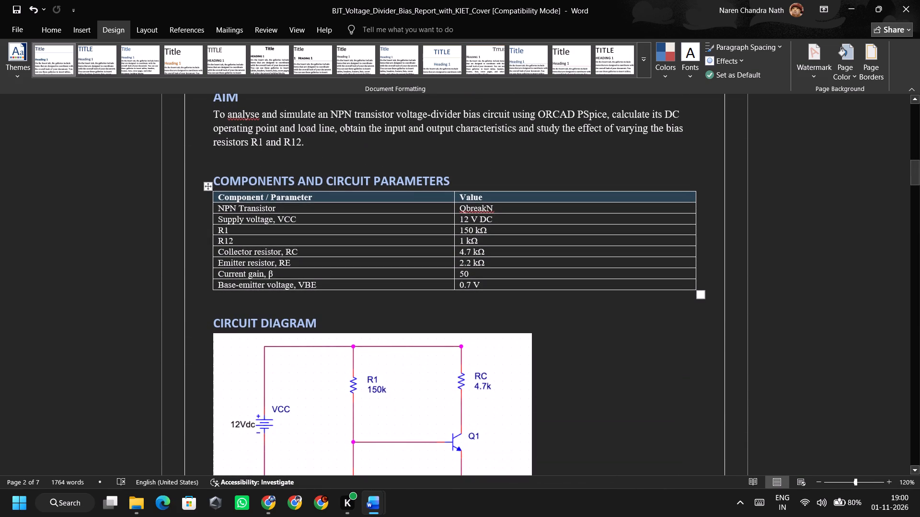
# Switch to Case_Study_Report_Final2 and look through its sections from Objective to Conclusion as a reference for the report's structure.
pyautogui.click(420, 455)
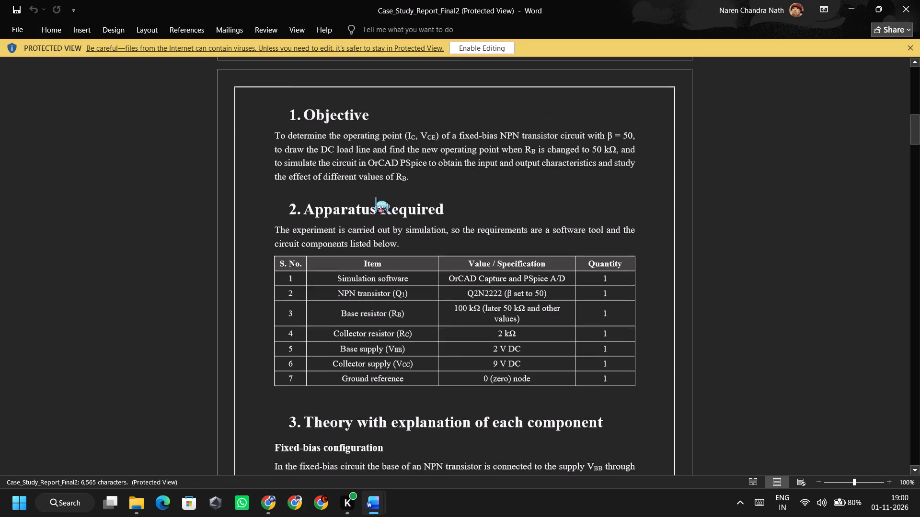
pyautogui.scroll(-1, 379, 238)
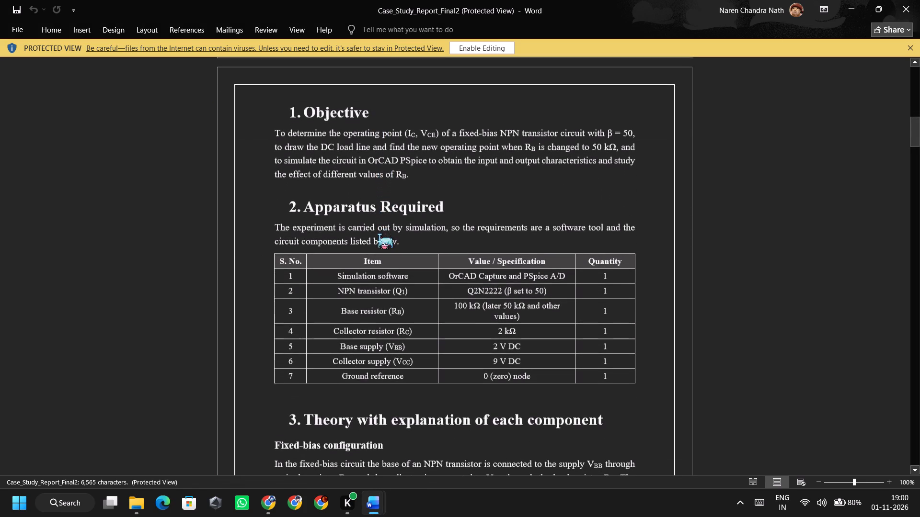
pyautogui.scroll(-3, 379, 238)
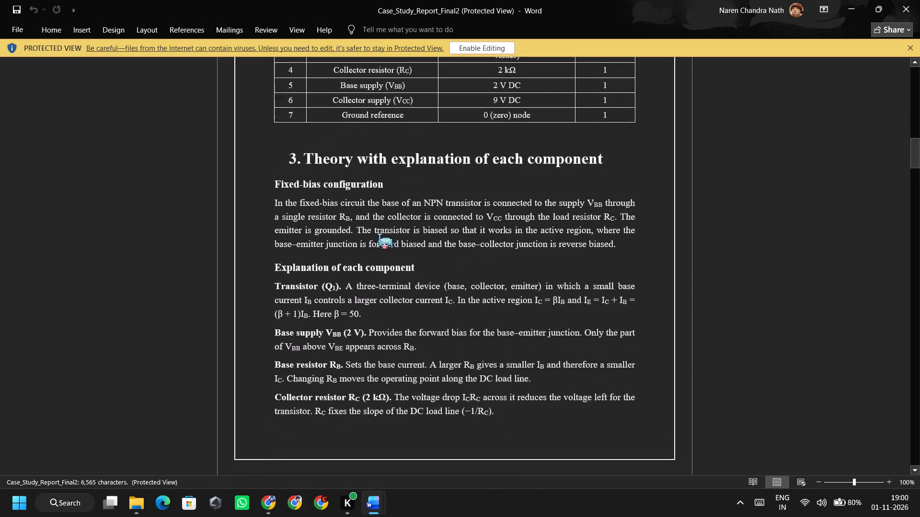
pyautogui.scroll(-5, 379, 238)
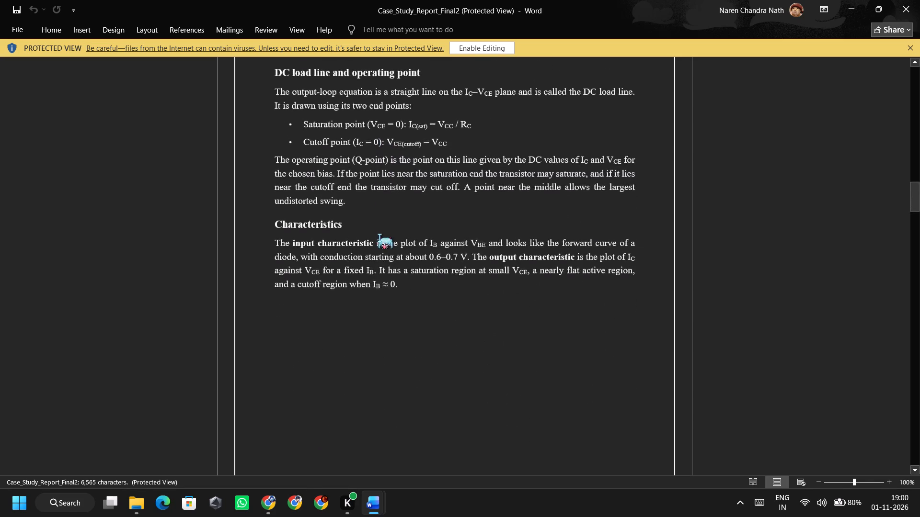
pyautogui.scroll(-5, 379, 238)
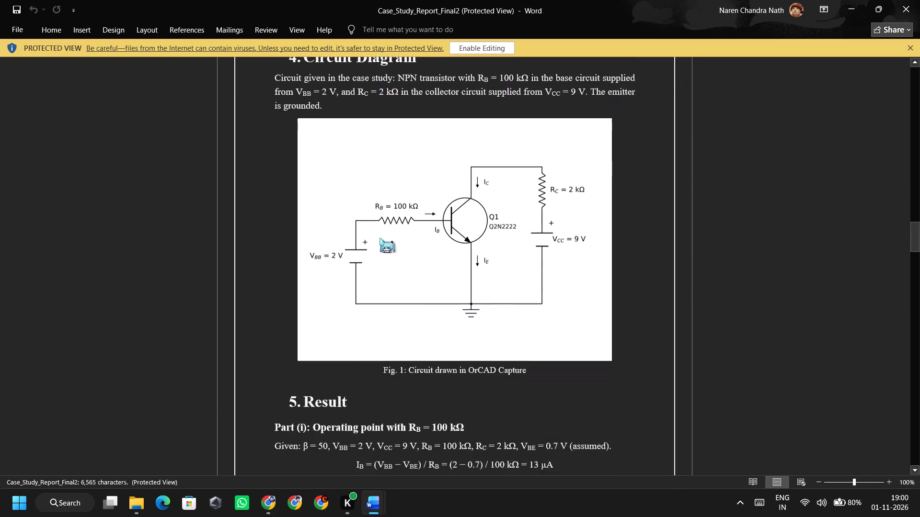
pyautogui.scroll(-5, 379, 238)
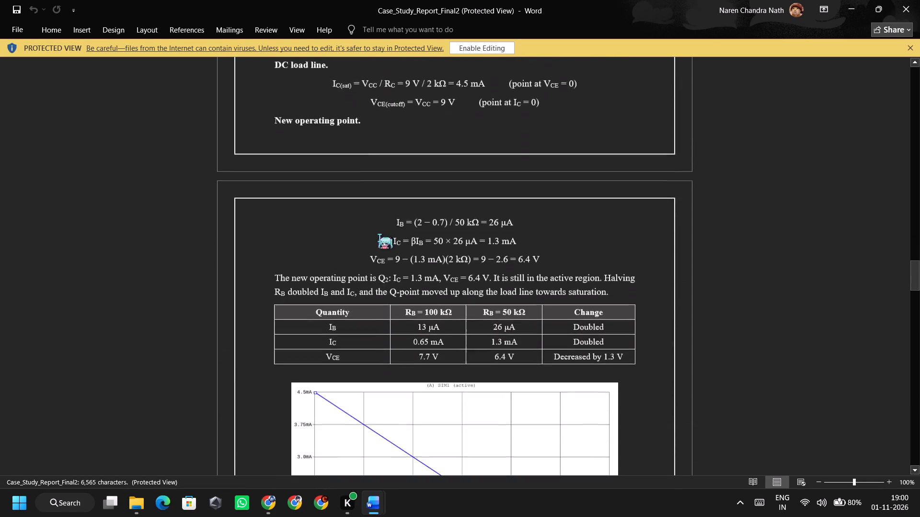
pyautogui.scroll(-7, 379, 238)
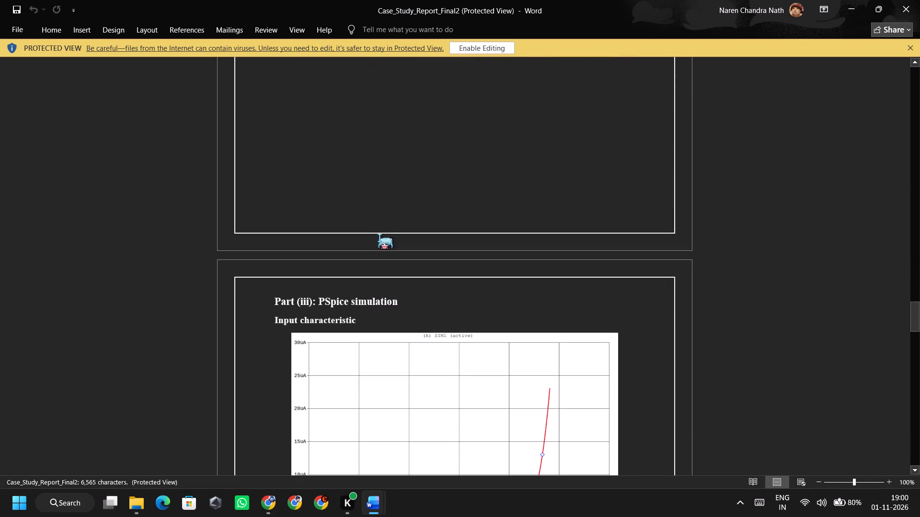
pyautogui.scroll(-7, 379, 238)
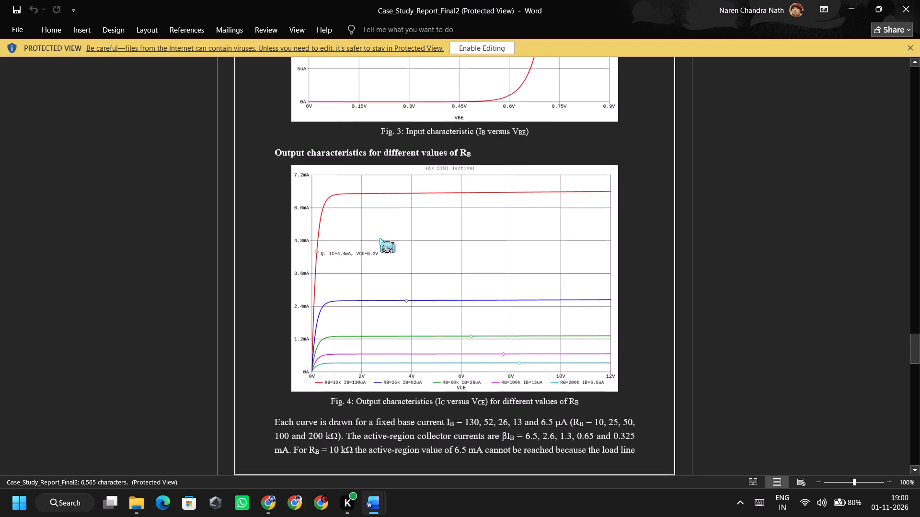
pyautogui.scroll(-6, 379, 238)
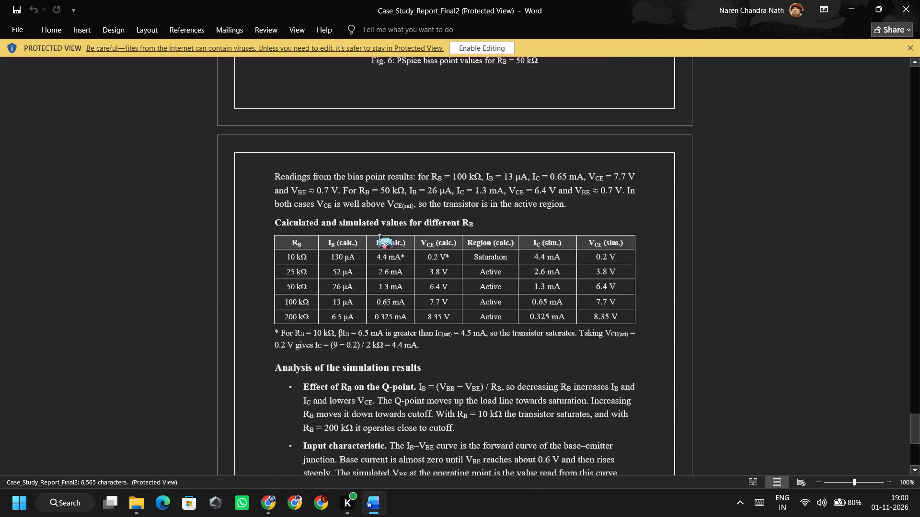
pyautogui.scroll(3, 379, 238)
pyautogui.scroll(-1, 379, 238)
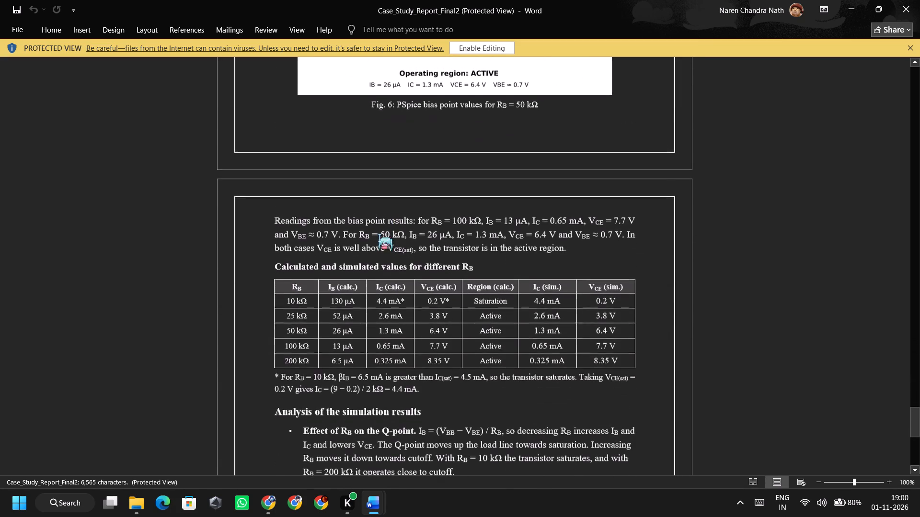
pyautogui.scroll(-6, 379, 238)
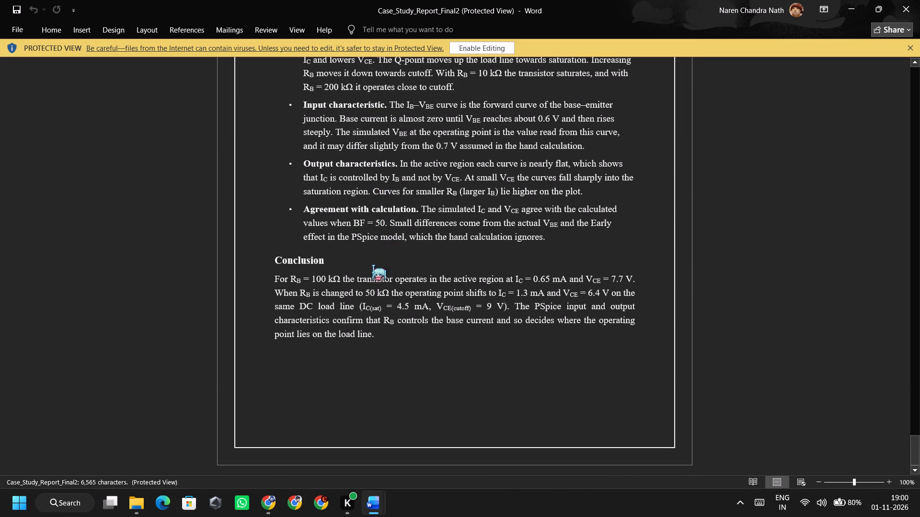
pyautogui.scroll(1, 373, 269)
# Switch back to the BJT_Voltage_Divider_Bias_Report_with_KIET_Cover document and check its cover page and AIM section.
pyautogui.click(308, 451)
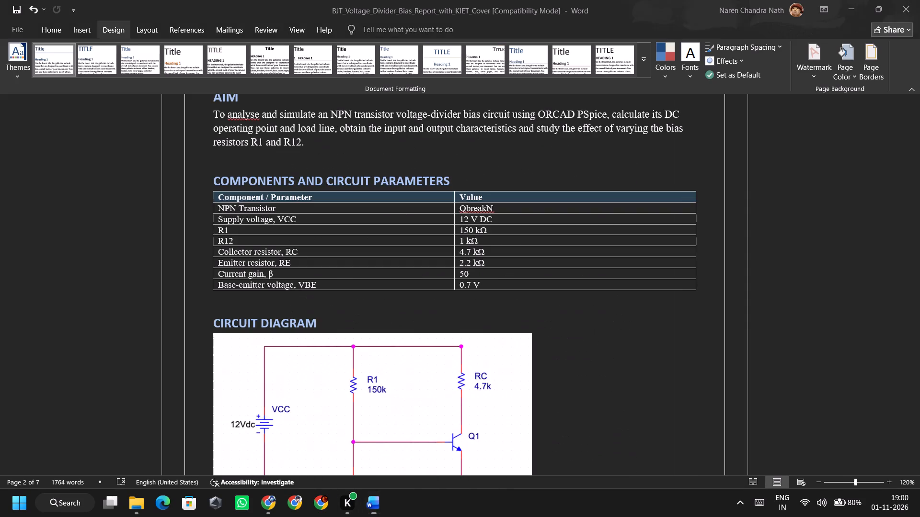
pyautogui.scroll(1, 329, 287)
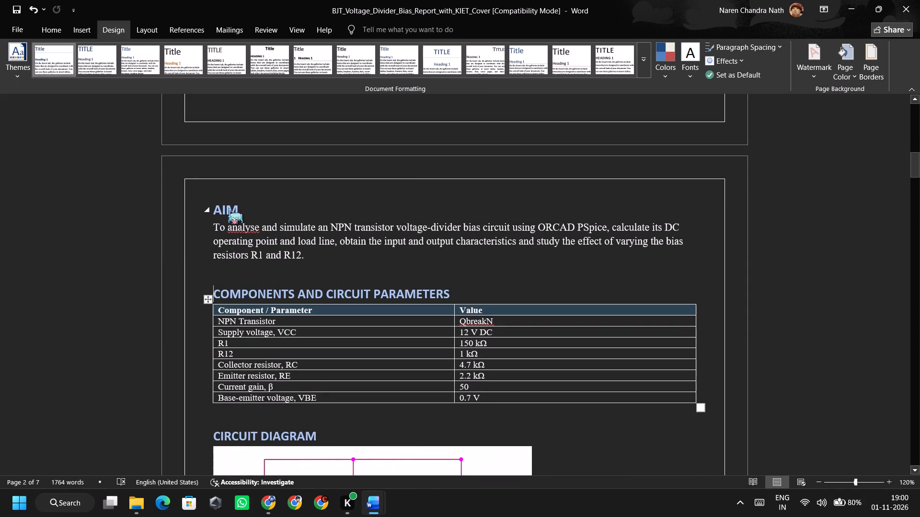
pyautogui.doubleClick(224, 207)
pyautogui.click(494, 253)
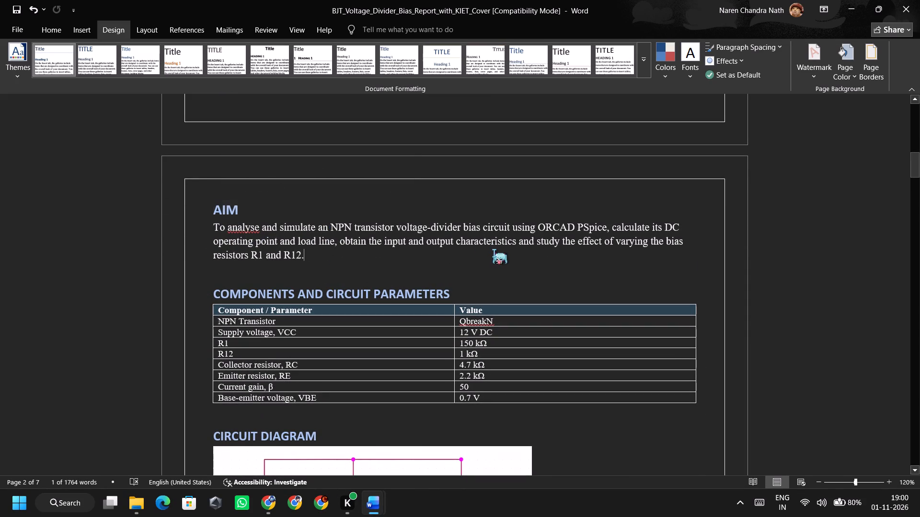
pyautogui.scroll(5, 494, 253)
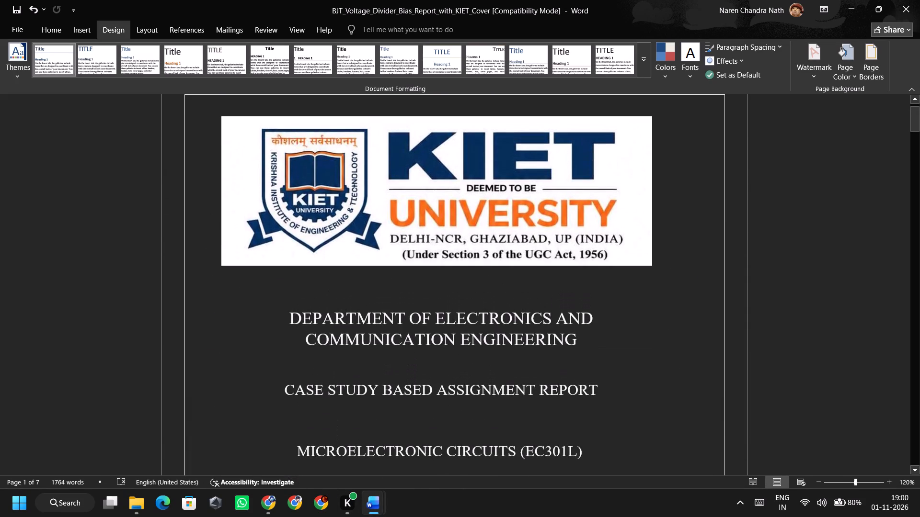
pyautogui.scroll(-4, 494, 253)
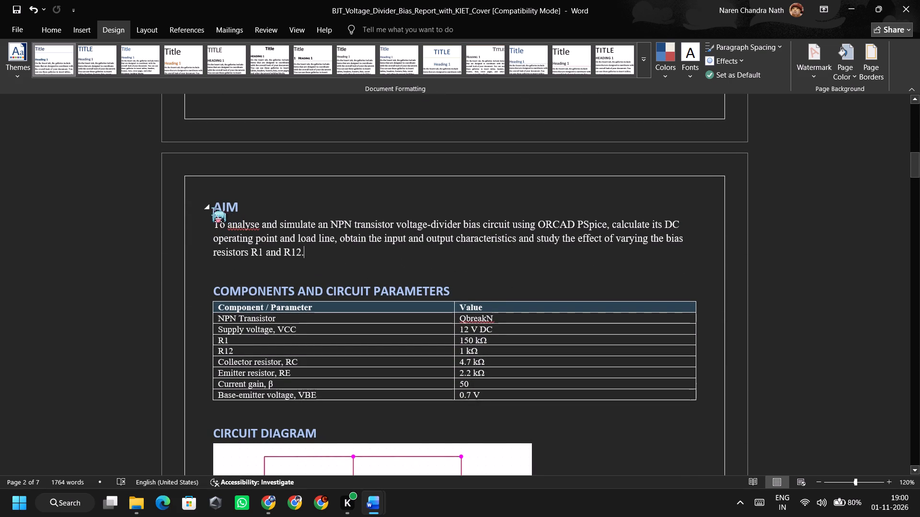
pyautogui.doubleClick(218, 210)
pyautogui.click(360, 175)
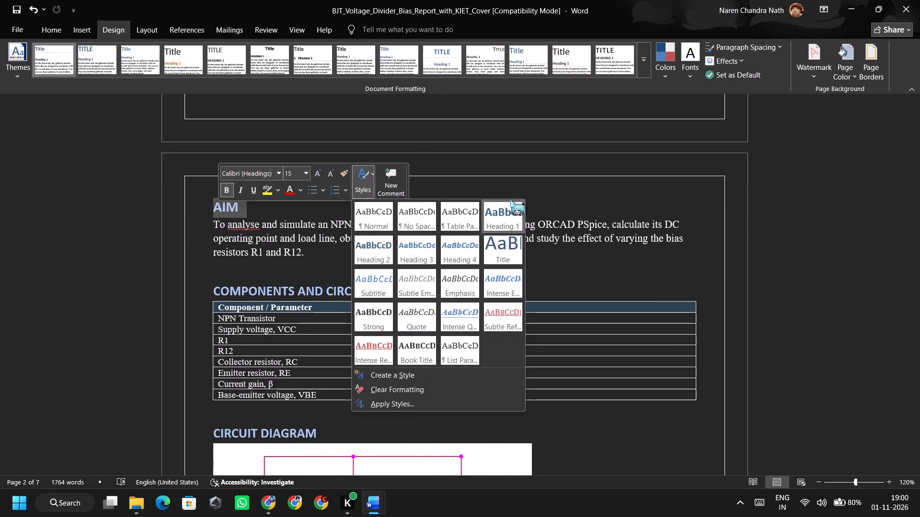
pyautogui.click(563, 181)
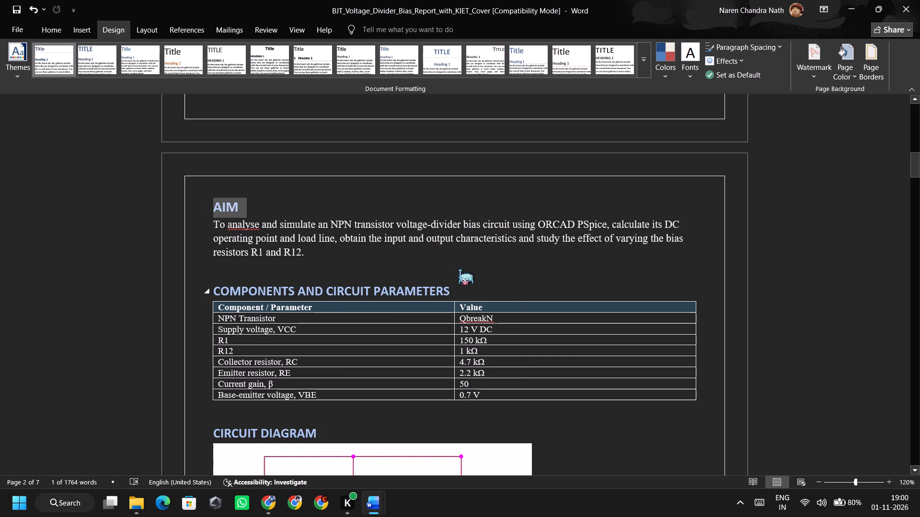
# Review the circuit diagram, the THEORY section and the Thevenin equivalent equations of the report.
pyautogui.scroll(-5, 460, 274)
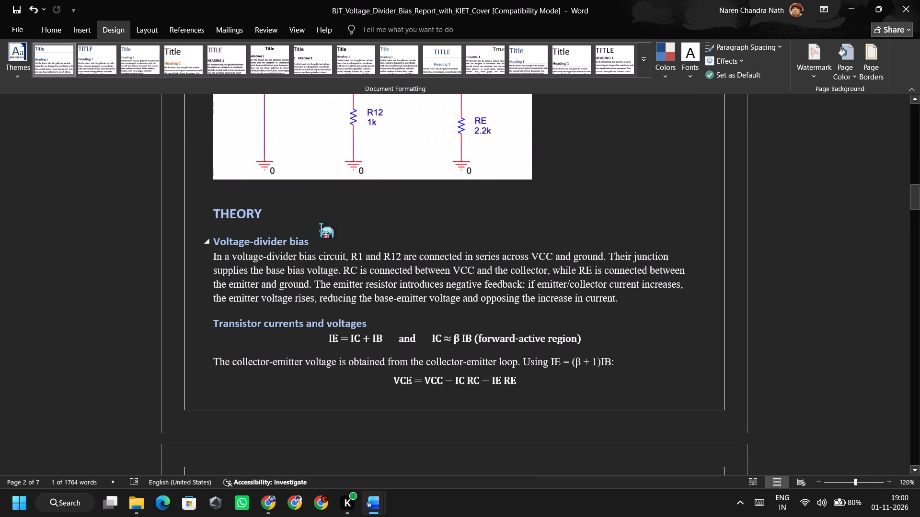
pyautogui.scroll(-1, 329, 236)
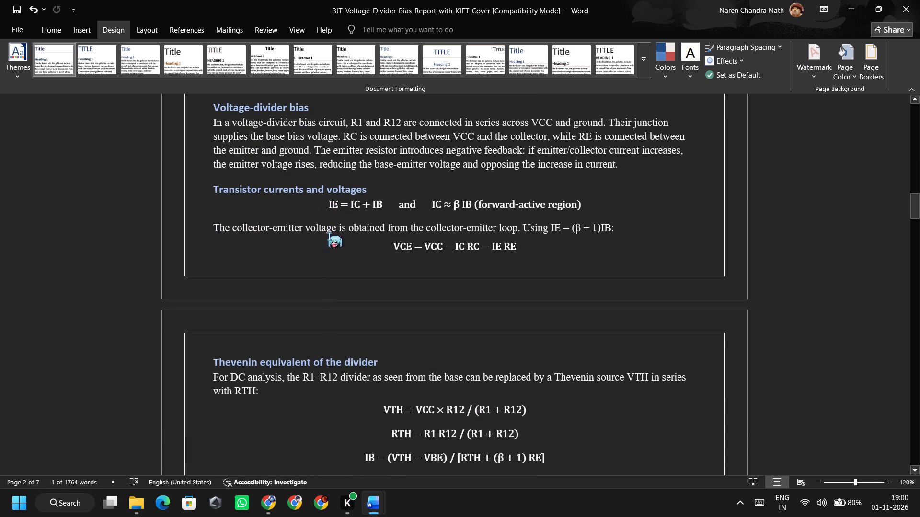
pyautogui.scroll(-2, 329, 236)
pyautogui.scroll(-1, 256, 177)
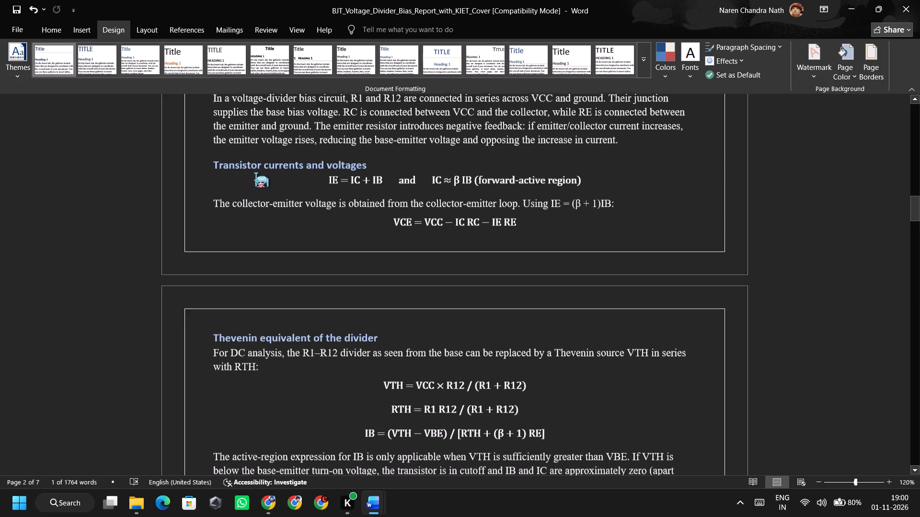
pyautogui.scroll(-1, 256, 177)
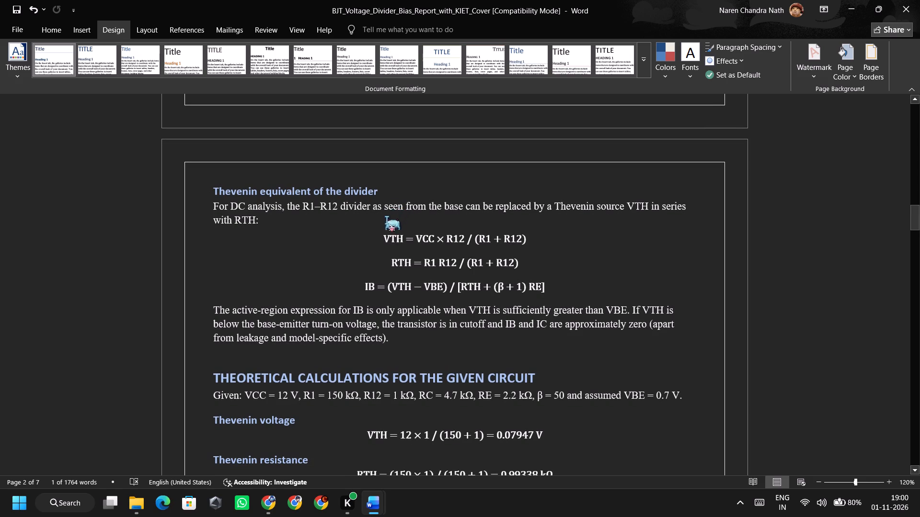
pyautogui.moveTo(383, 240); pyautogui.dragTo(524, 228)
pyautogui.moveTo(544, 245); pyautogui.dragTo(436, 246)
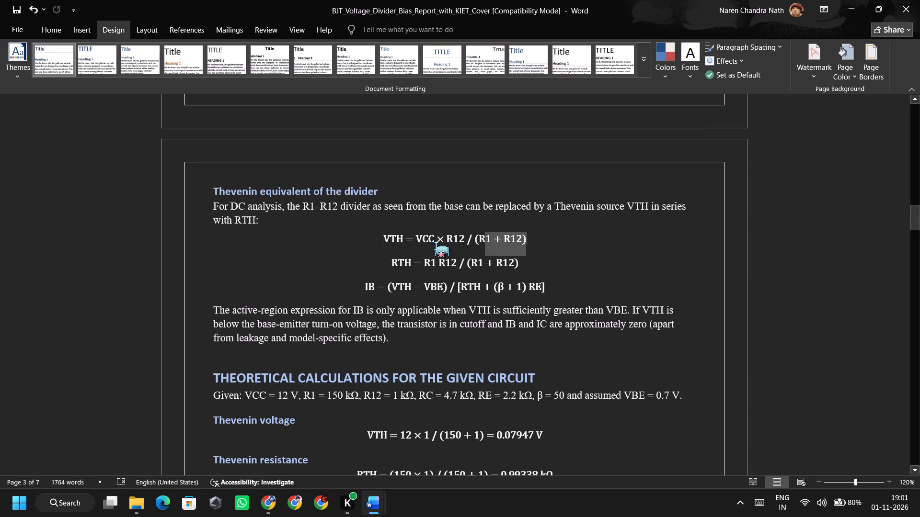
pyautogui.moveTo(436, 246); pyautogui.dragTo(369, 243)
pyautogui.click(397, 241)
# Review the THEORETICAL CALCULATIONS FOR THE GIVEN CIRCUIT section and the DC LOAD LINE section with its graph.
pyautogui.scroll(-1, 397, 241)
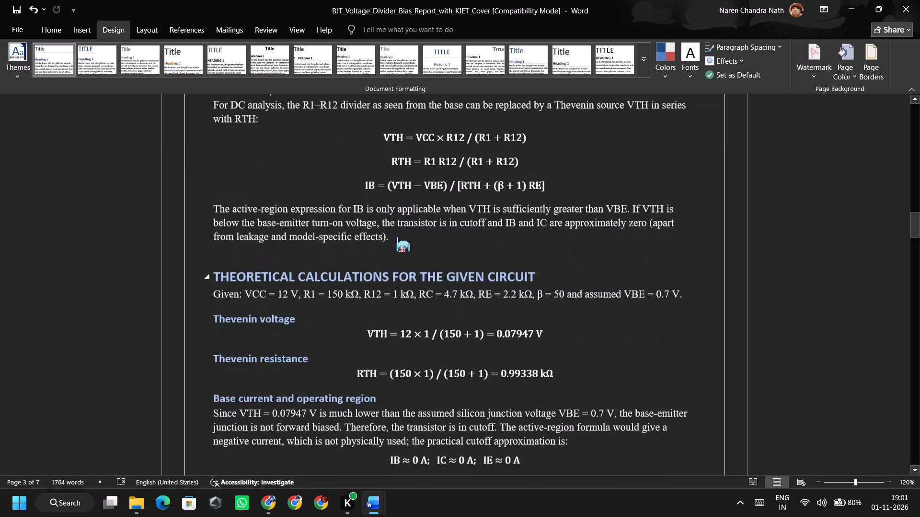
pyautogui.scroll(-2, 397, 241)
pyautogui.doubleClick(235, 204)
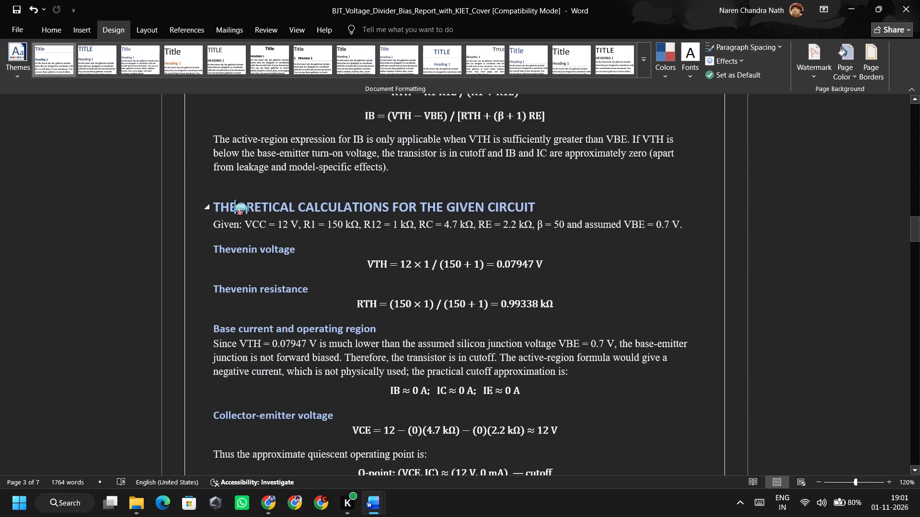
pyautogui.click(235, 204)
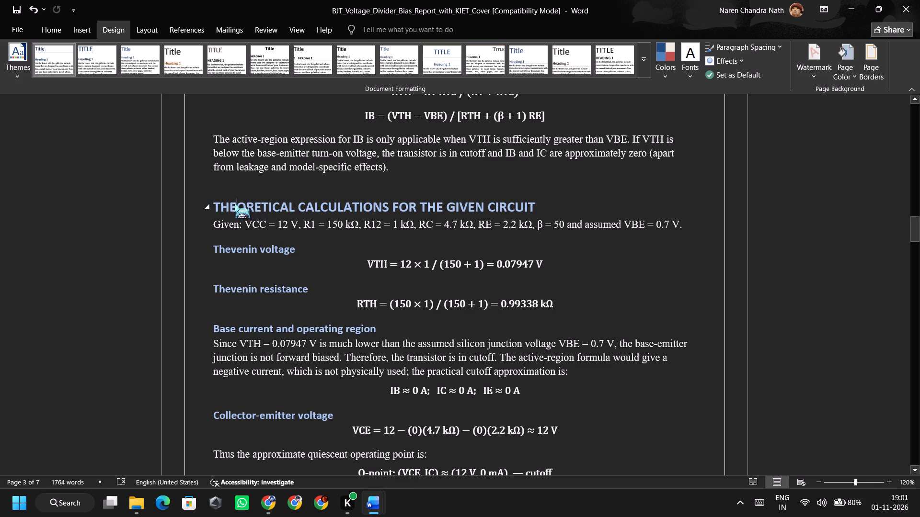
pyautogui.scroll(-1, 235, 204)
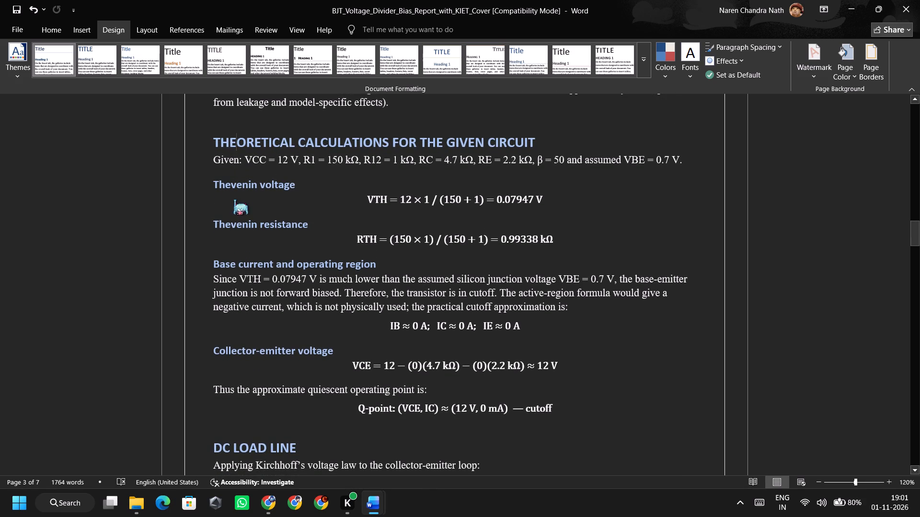
pyautogui.scroll(-2, 235, 204)
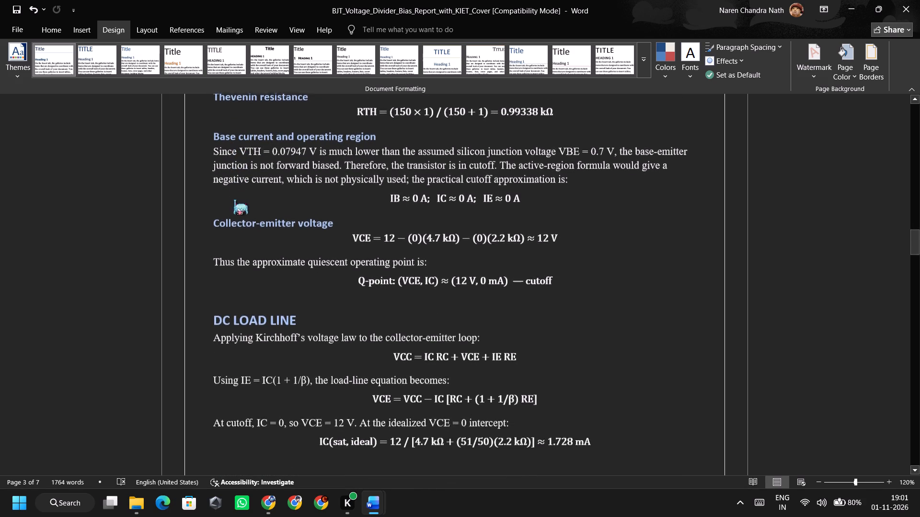
pyautogui.scroll(-2, 235, 204)
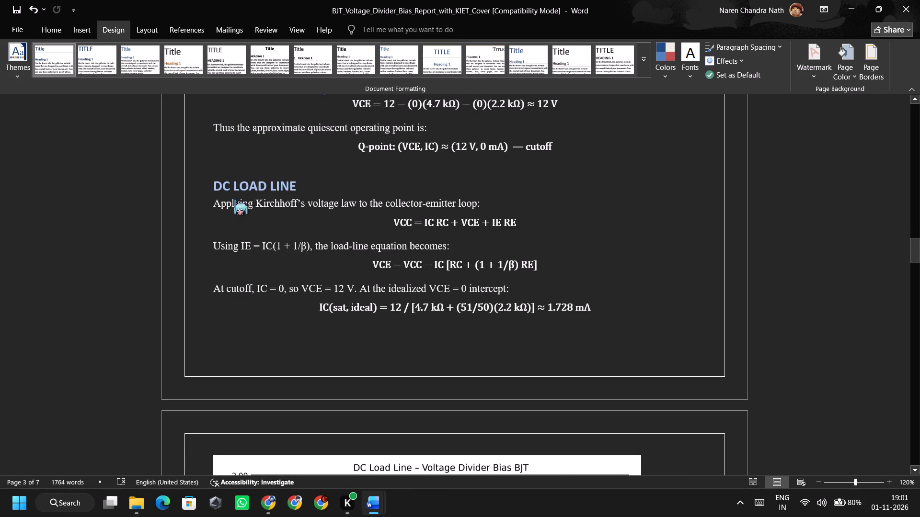
pyautogui.scroll(-1, 235, 204)
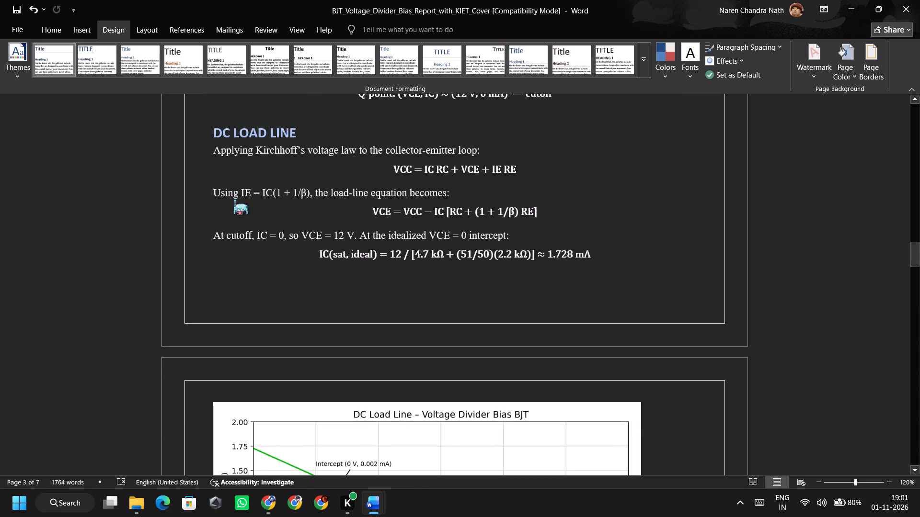
pyautogui.scroll(-1, 235, 204)
pyautogui.click(375, 242)
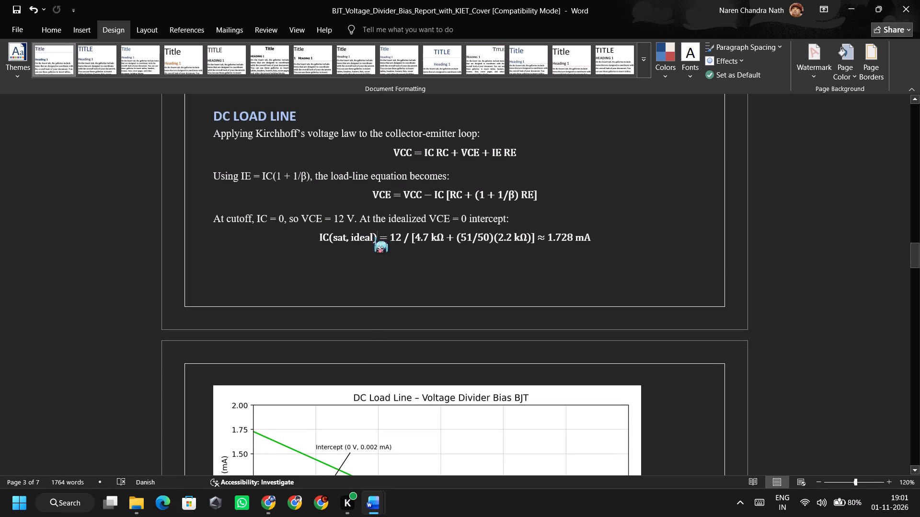
pyautogui.scroll(-3, 375, 242)
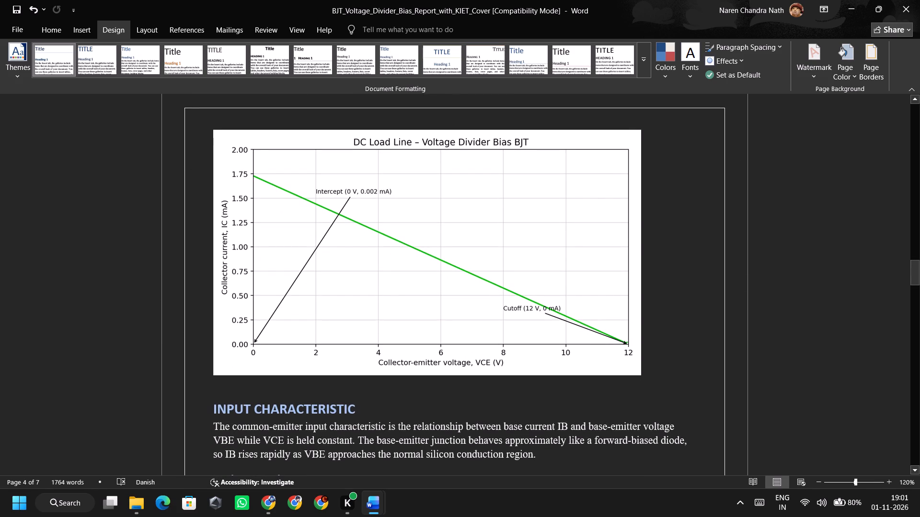
# Delete the PSpice procedure subheading and its whole bulleted list from the INPUT CHARACTERISTIC section.
pyautogui.scroll(-4, 375, 242)
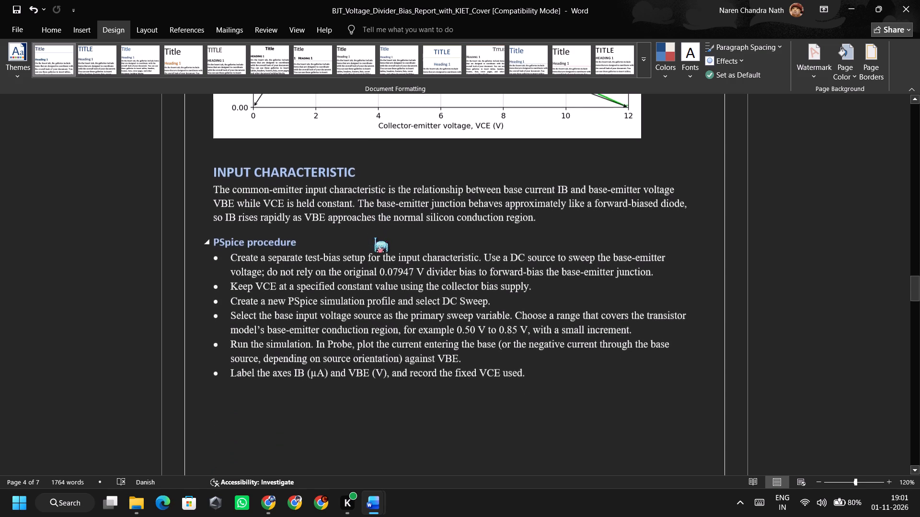
pyautogui.scroll(-1, 375, 242)
pyautogui.click(221, 202)
pyautogui.moveTo(221, 202); pyautogui.dragTo(555, 347)
pyautogui.press('BackSpace')
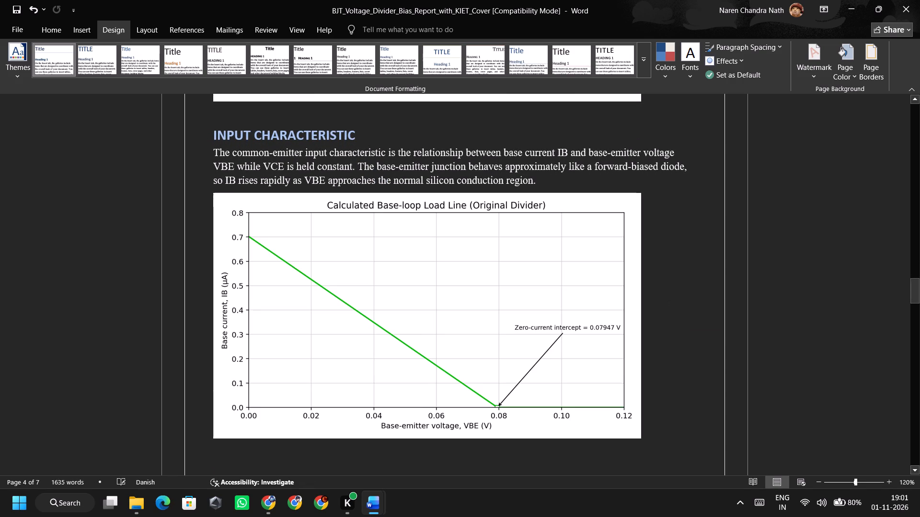
# Delete the PSpice procedure subheading, its bulleted list and the Expected behaviour paragraph from the OUTPUT CHARACTERISTIC section.
pyautogui.scroll(-4, 336, 157)
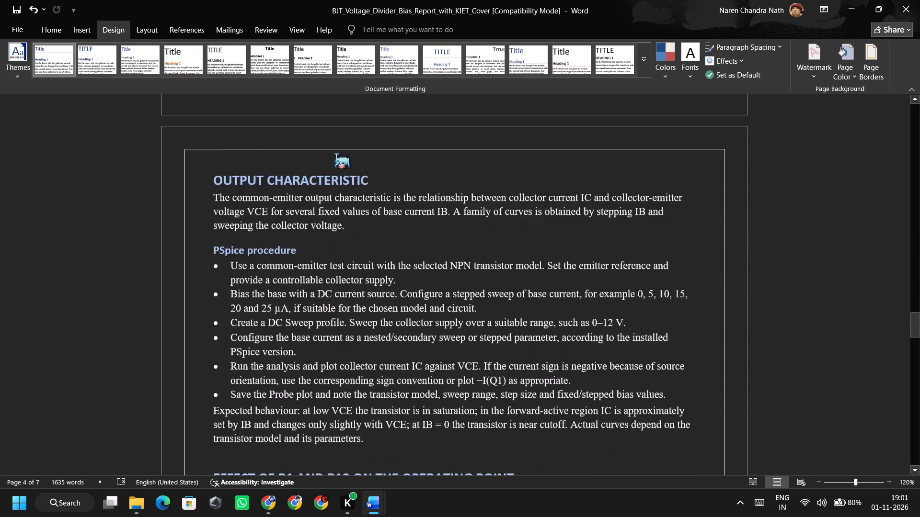
pyautogui.scroll(-1, 336, 157)
pyautogui.moveTo(373, 322); pyautogui.dragTo(235, 178)
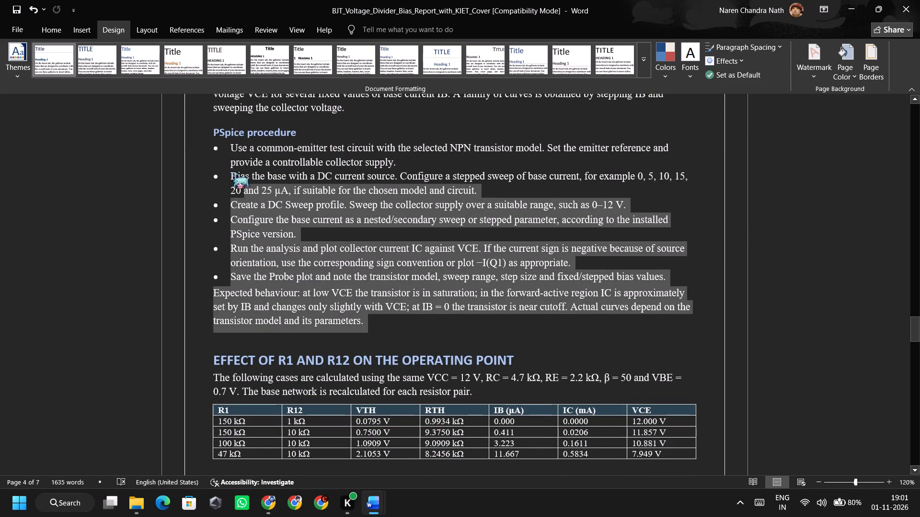
pyautogui.moveTo(235, 178); pyautogui.dragTo(218, 150)
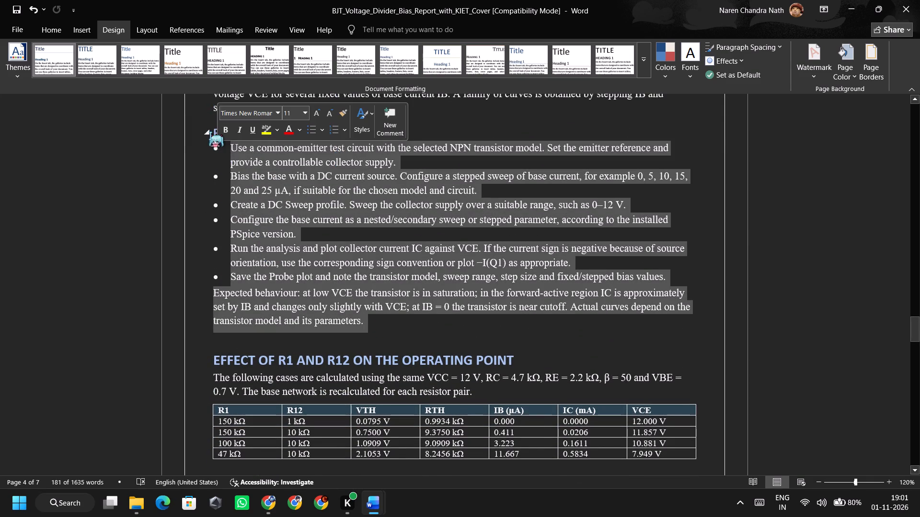
pyautogui.click(210, 136)
pyautogui.click(214, 135)
pyautogui.moveTo(214, 135); pyautogui.dragTo(381, 321)
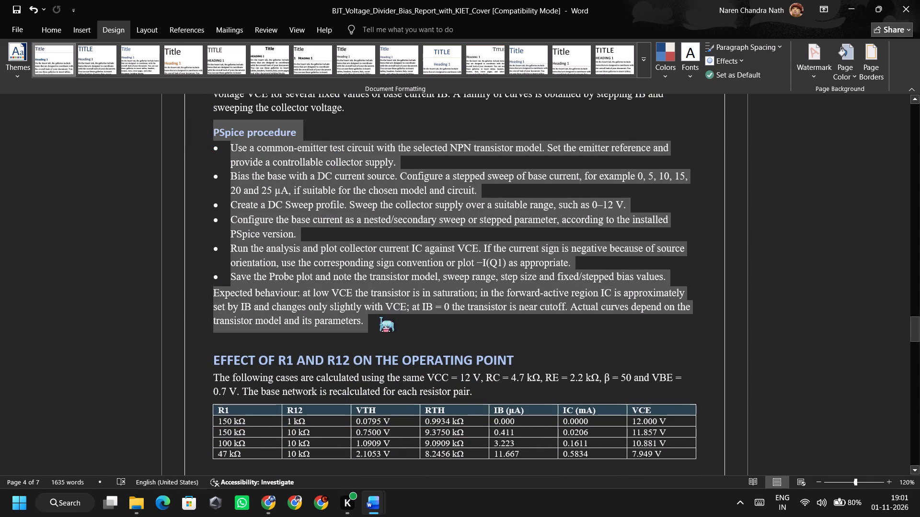
pyautogui.moveTo(381, 321); pyautogui.dragTo(381, 322)
pyautogui.press('BackSpace')
# Delete the SIMULATION SETTINGS AND RESULTS TO RECORD heading, its table and the PSpice model note below the table.
pyautogui.scroll(1, 381, 322)
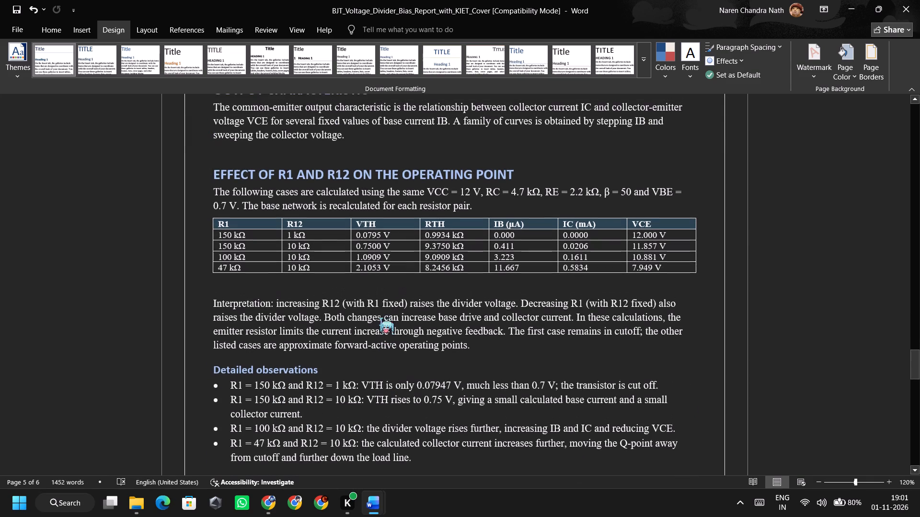
pyautogui.scroll(1, 381, 322)
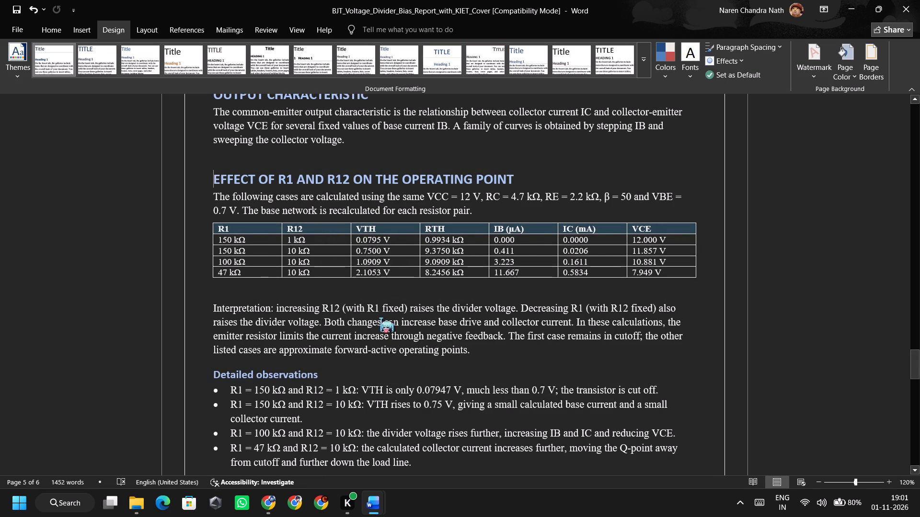
pyautogui.scroll(-2, 381, 322)
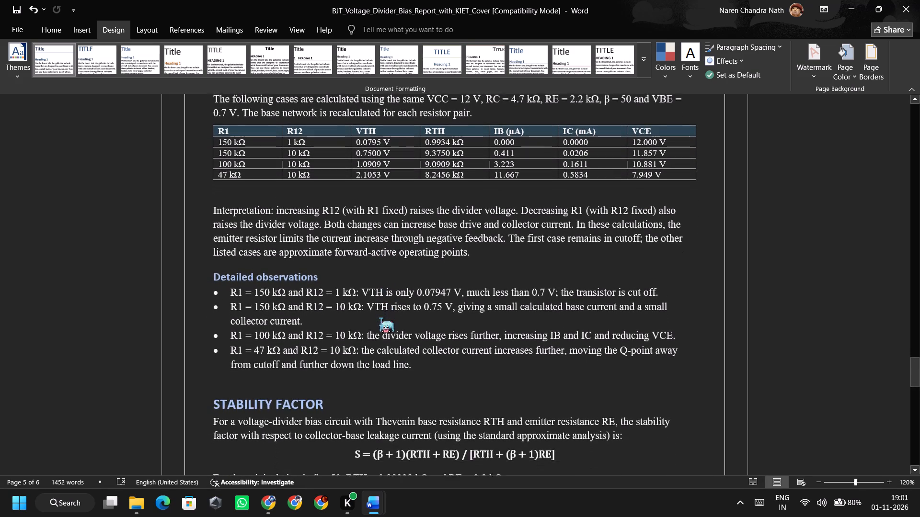
pyautogui.scroll(-2, 381, 322)
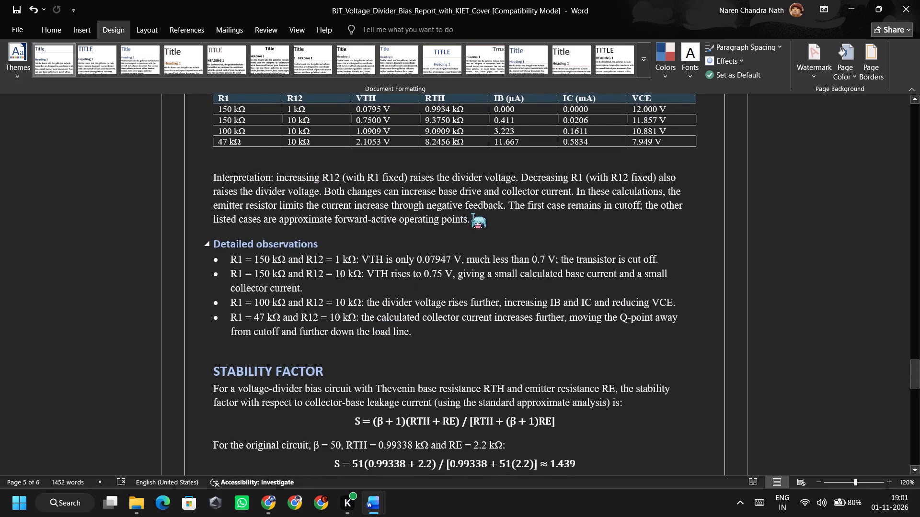
pyautogui.scroll(-2, 473, 217)
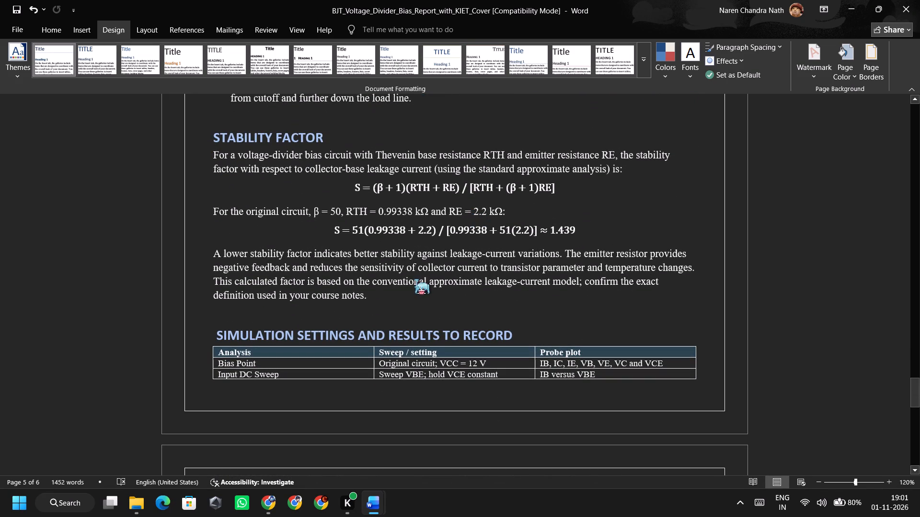
pyautogui.scroll(-2, 416, 283)
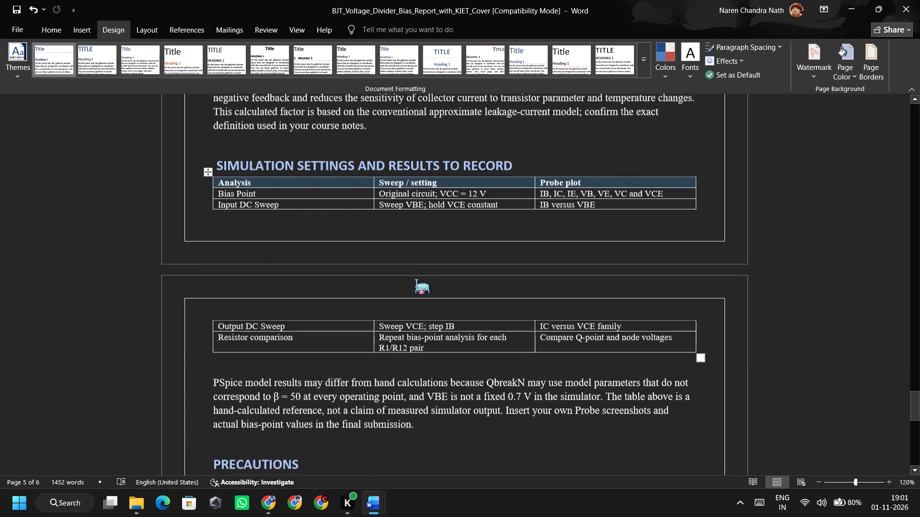
pyautogui.scroll(-1, 416, 283)
pyautogui.moveTo(426, 398); pyautogui.dragTo(362, 331)
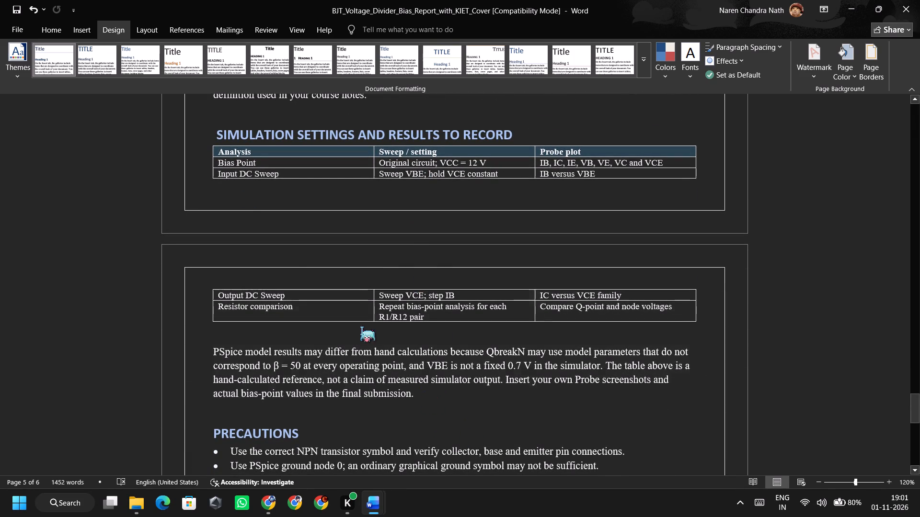
pyautogui.moveTo(362, 331); pyautogui.dragTo(211, 144)
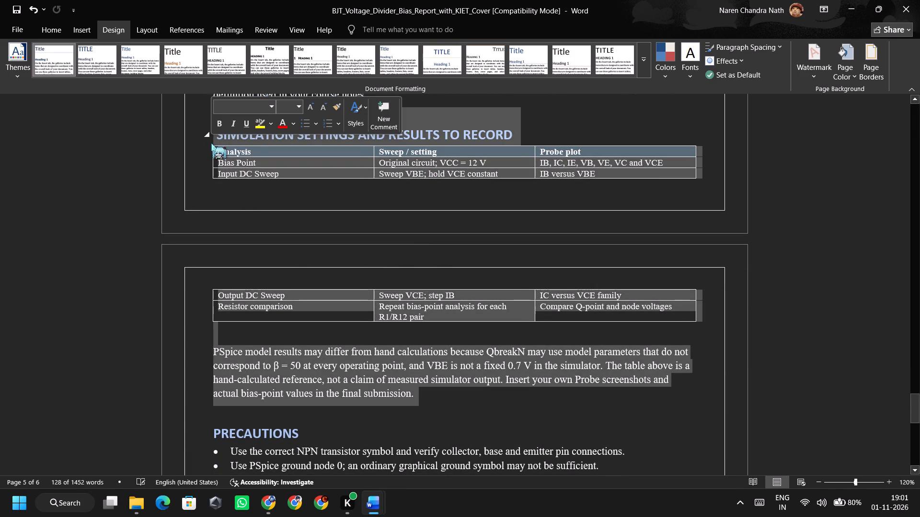
pyautogui.press('BackSpace')
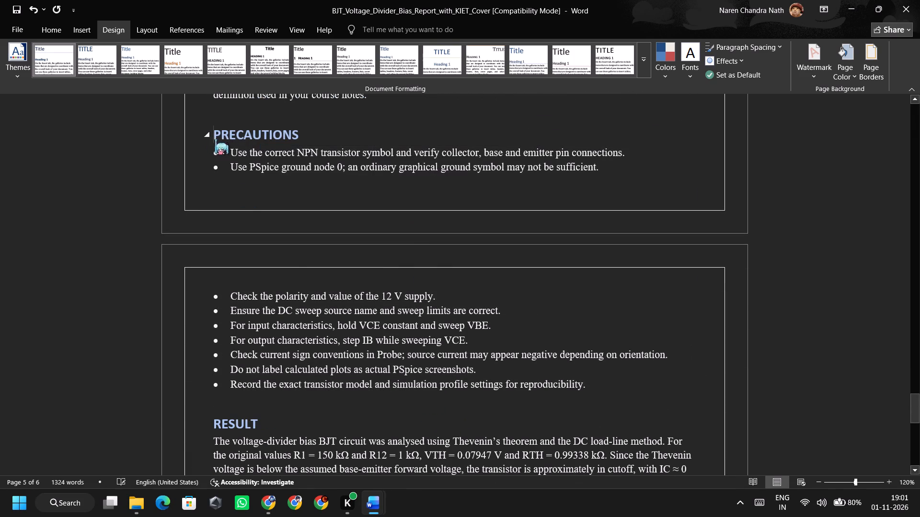
# Delete the PRECAUTIONS heading and its entire bulleted list.
pyautogui.scroll(-1, 233, 144)
pyautogui.click(219, 112)
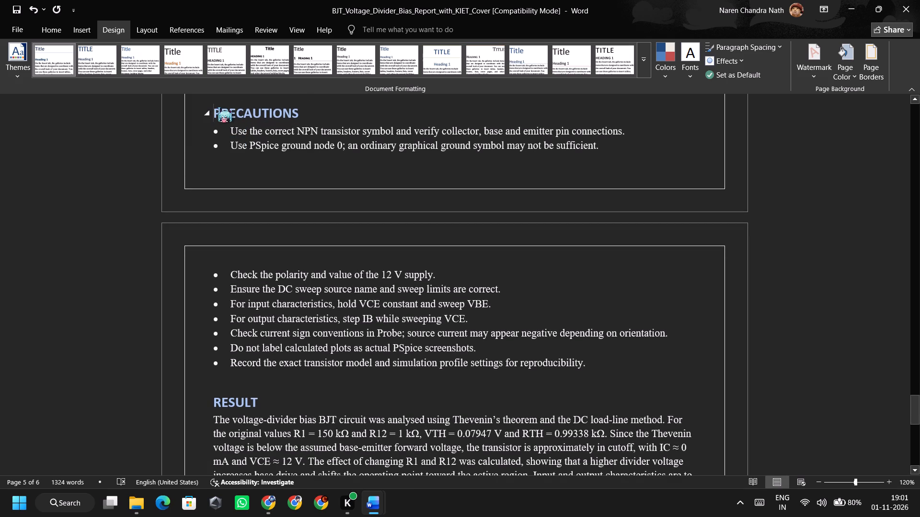
pyautogui.moveTo(219, 112); pyautogui.dragTo(586, 364)
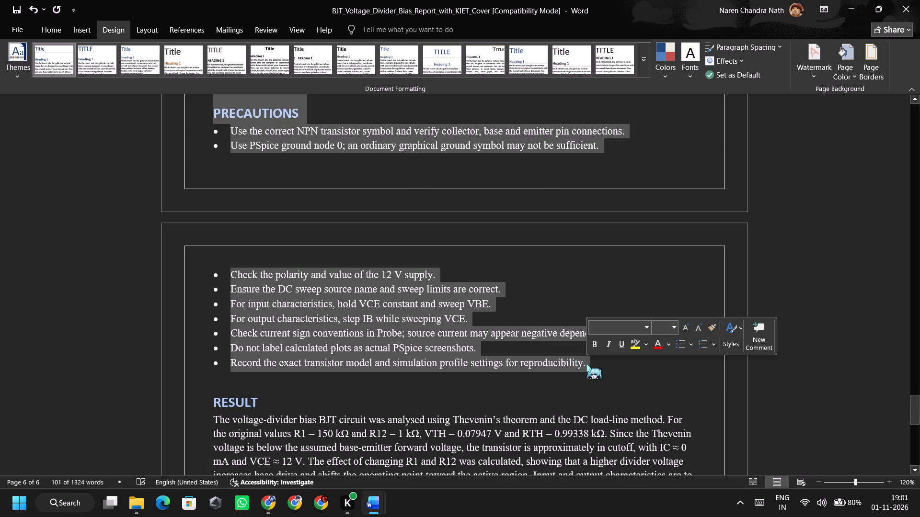
pyautogui.press('BackSpace')
# Insert one blank line above the RESULT heading and place the cursor in it.
pyautogui.press('Return')
pyautogui.press('Return')
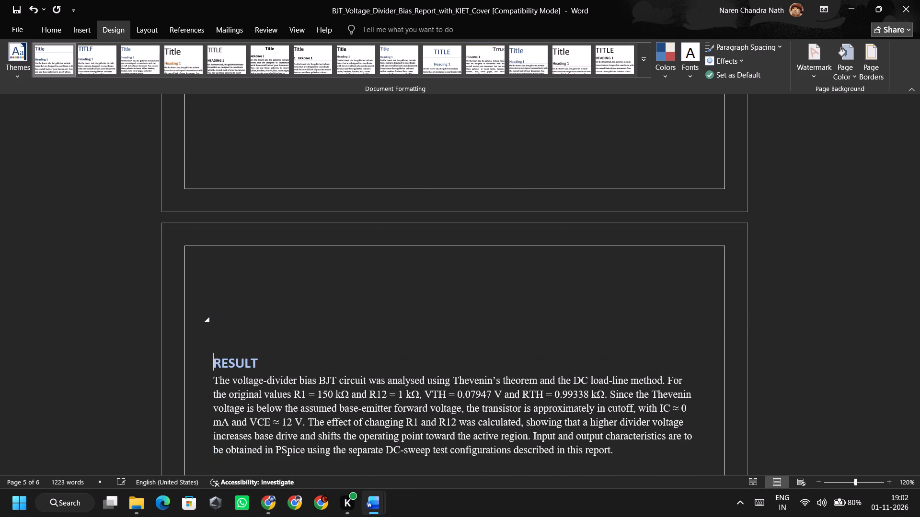
pyautogui.press('BackSpace')
pyautogui.press('BackSpace')
pyautogui.press('Return')
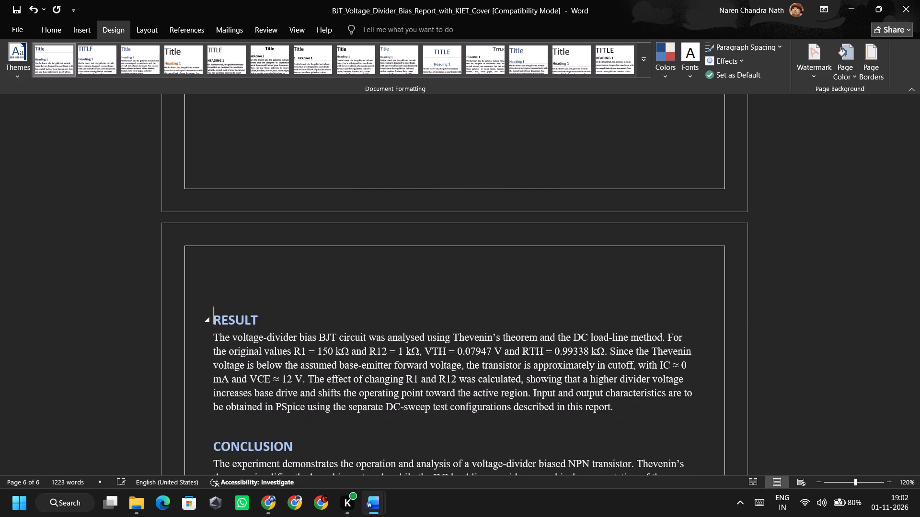
pyautogui.click(223, 287)
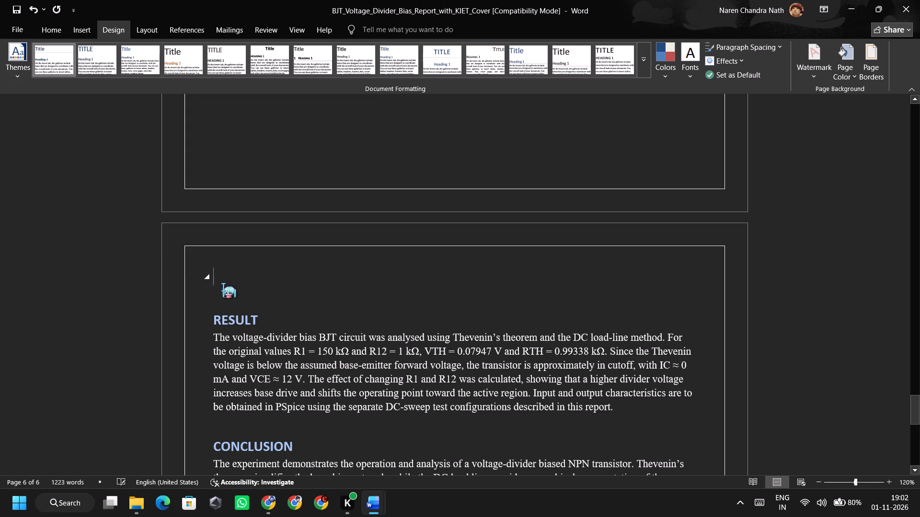
# Remove the blank line directly above the RESULT heading and insert one below the last STABILITY FACTOR paragraph.
pyautogui.press('BackSpace')
pyautogui.scroll(1, 223, 287)
pyautogui.press('Return')
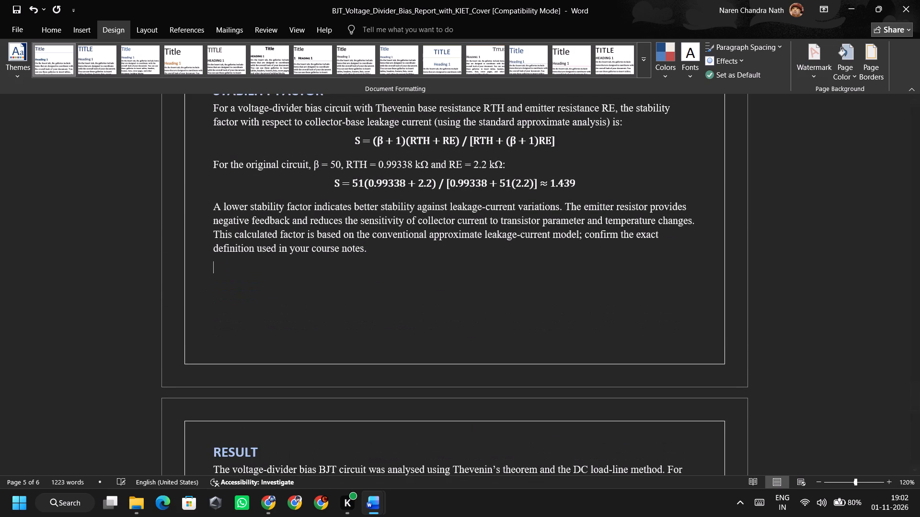
# Check the report's page layout and save the document.
pyautogui.scroll(-2, 223, 287)
pyautogui.keyDown('ctrl'); pyautogui.scroll(-4, 135, 320); pyautogui.keyUp('ctrl')
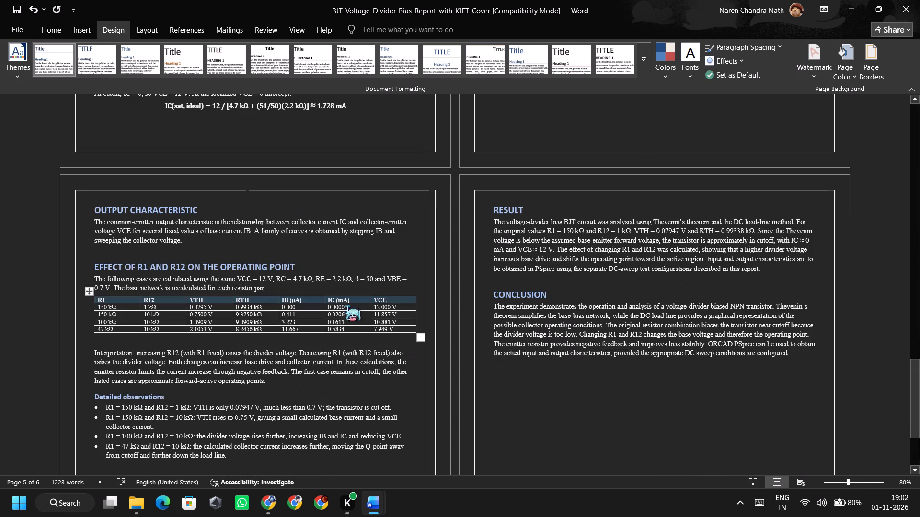
pyautogui.scroll(8, 395, 309)
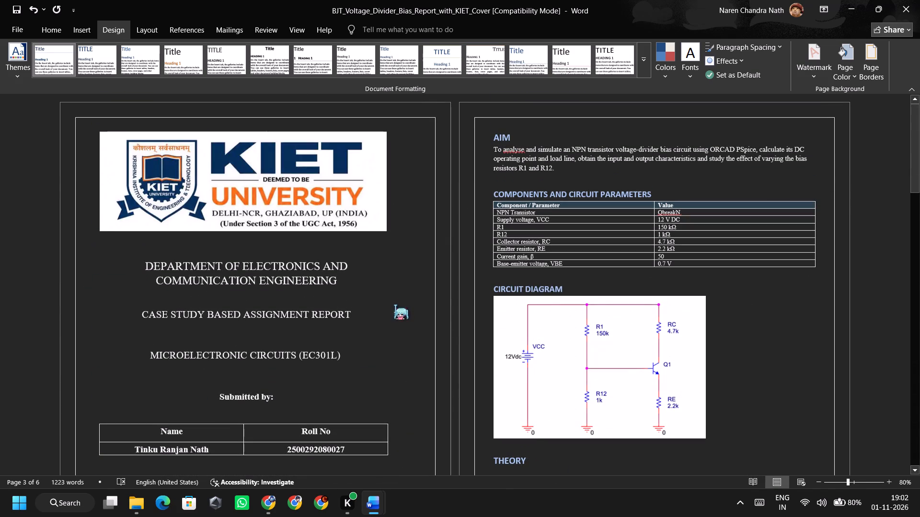
pyautogui.click(16, 1)
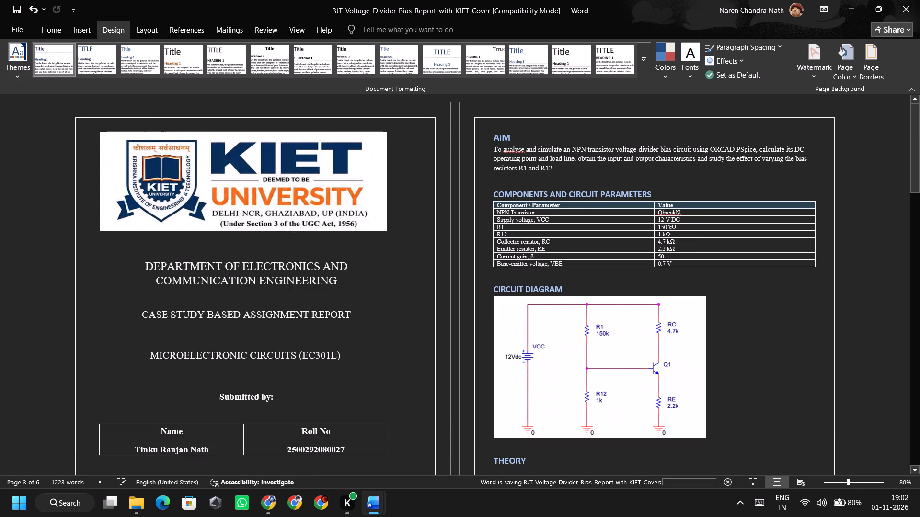
# Review the layout of the cover, AIM, THEORY, Thevenin and DC load line pages.
pyautogui.keyDown('ctrl'); pyautogui.scroll(1, 159, 143); pyautogui.keyUp('ctrl')
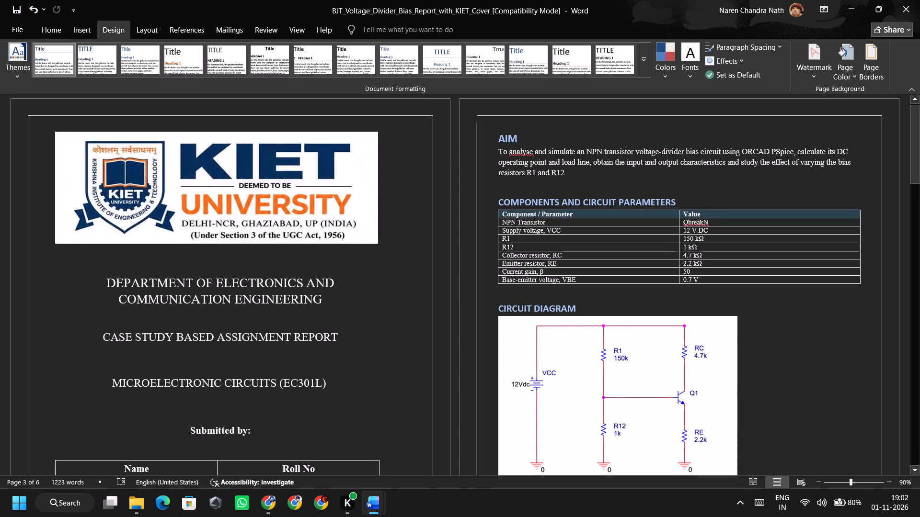
pyautogui.scroll(-1, 159, 143)
pyautogui.scroll(-4, 514, 124)
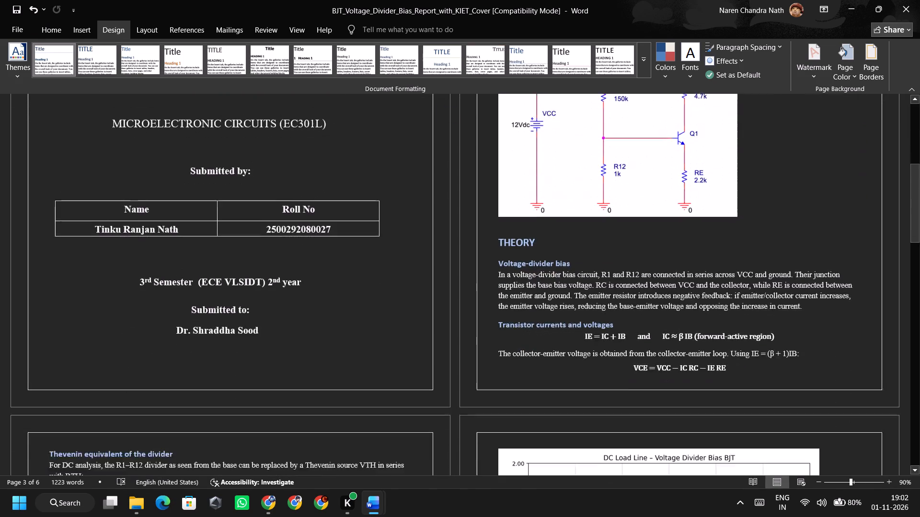
pyautogui.scroll(-4, 513, 204)
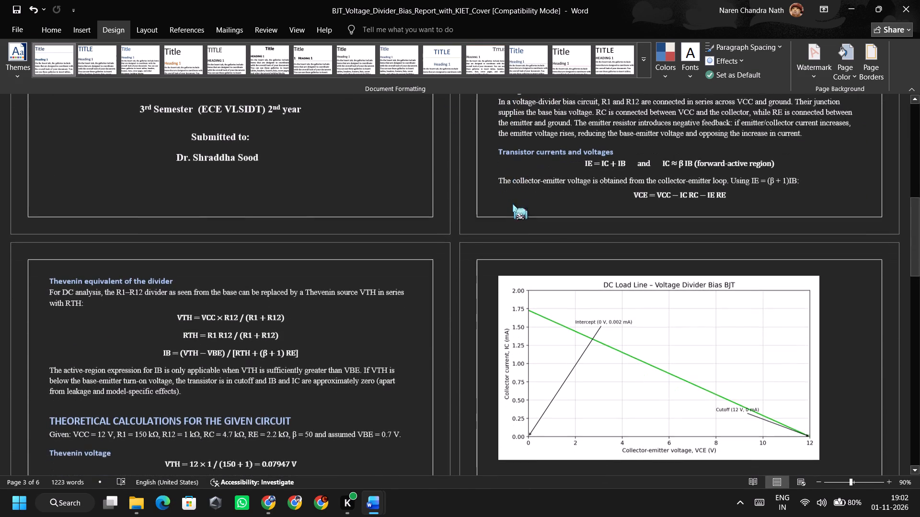
pyautogui.scroll(-1, 513, 204)
pyautogui.scroll(1, 513, 204)
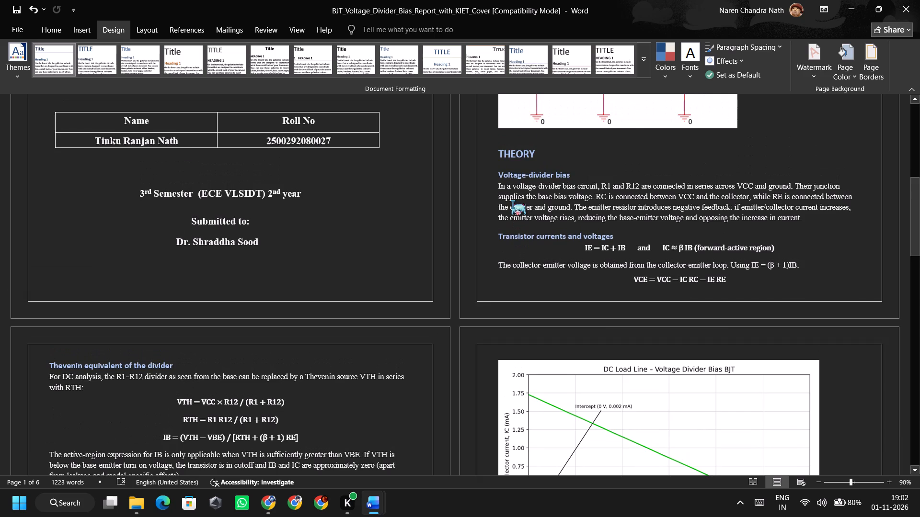
pyautogui.scroll(5, 513, 204)
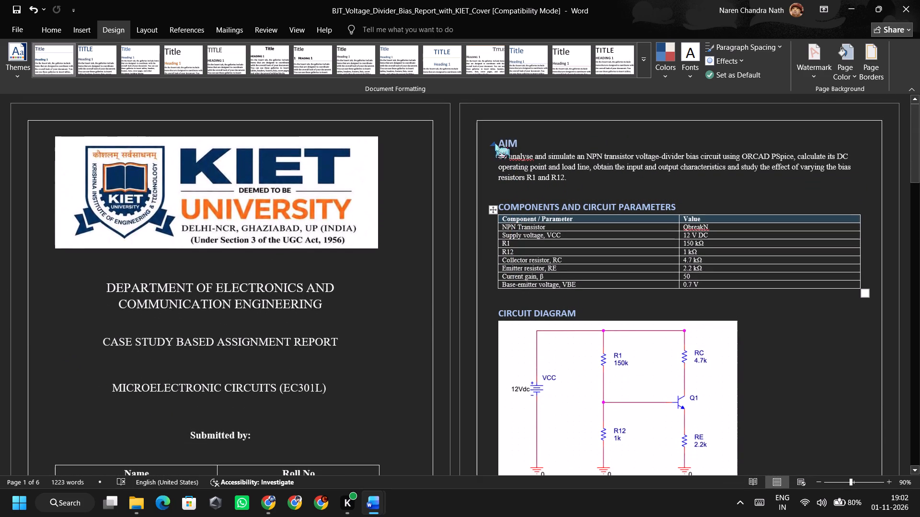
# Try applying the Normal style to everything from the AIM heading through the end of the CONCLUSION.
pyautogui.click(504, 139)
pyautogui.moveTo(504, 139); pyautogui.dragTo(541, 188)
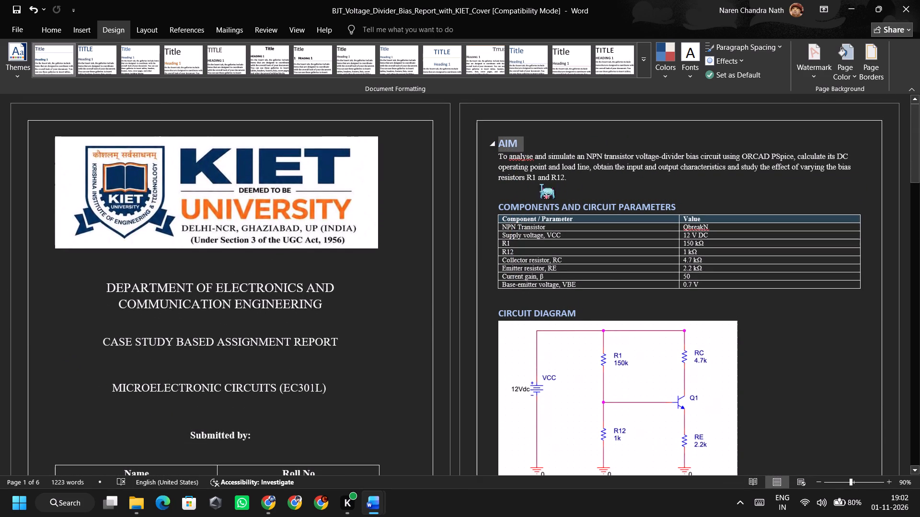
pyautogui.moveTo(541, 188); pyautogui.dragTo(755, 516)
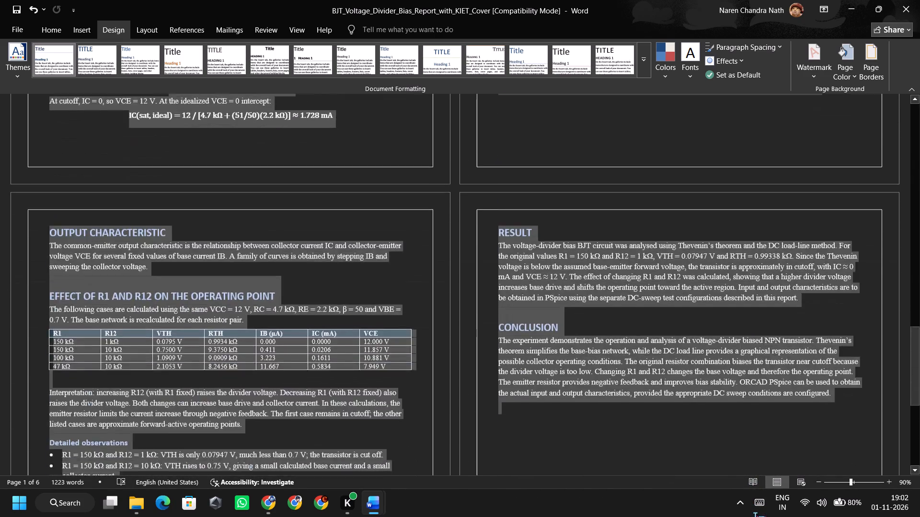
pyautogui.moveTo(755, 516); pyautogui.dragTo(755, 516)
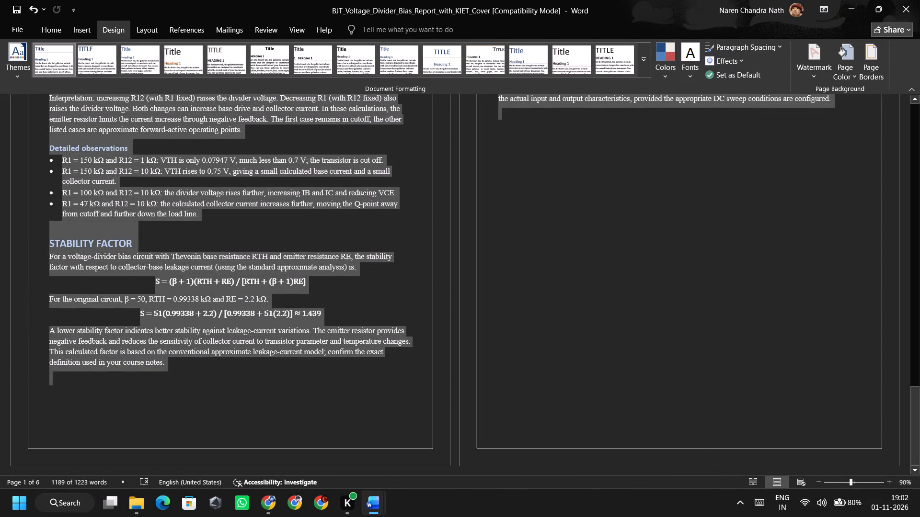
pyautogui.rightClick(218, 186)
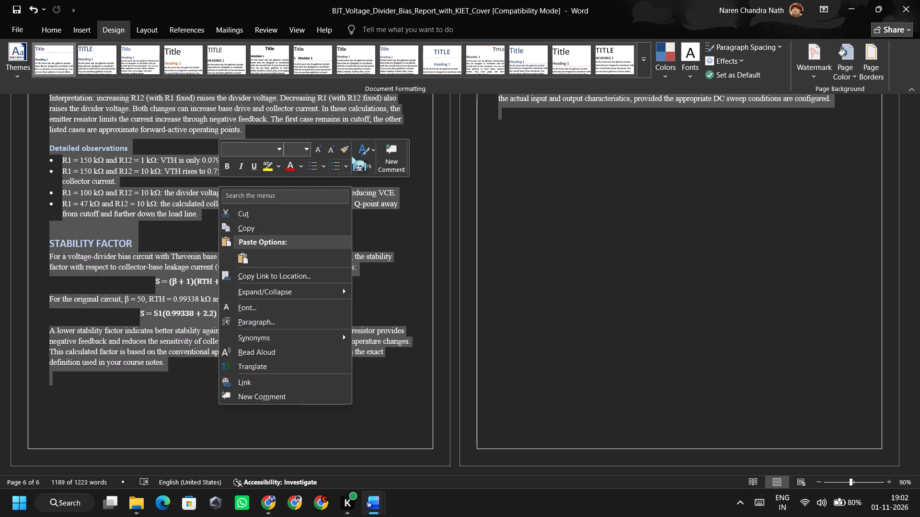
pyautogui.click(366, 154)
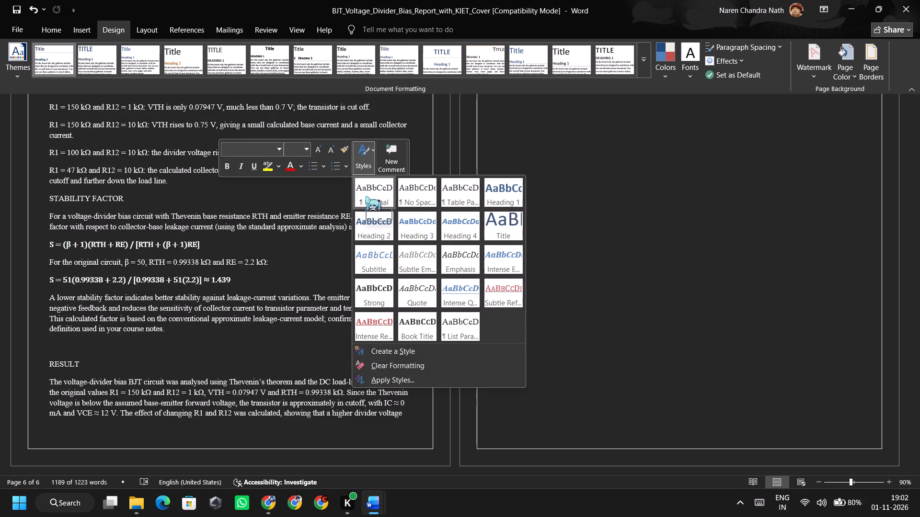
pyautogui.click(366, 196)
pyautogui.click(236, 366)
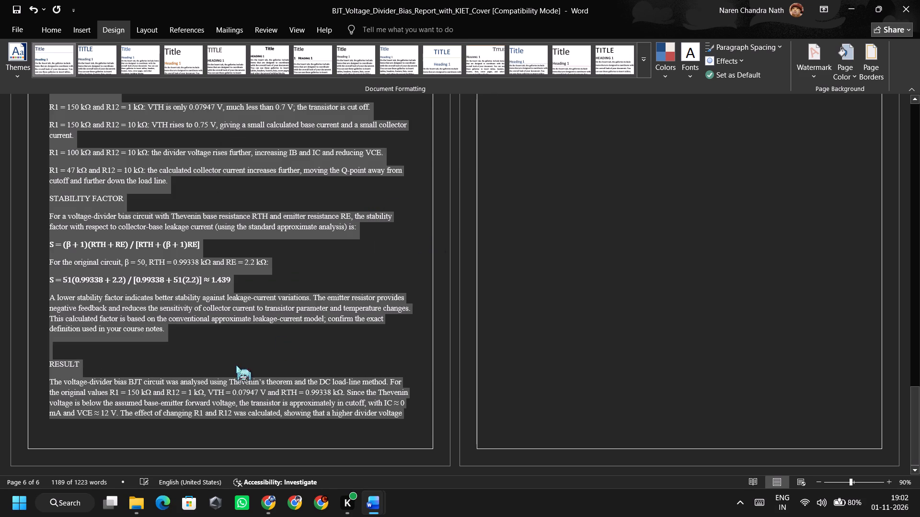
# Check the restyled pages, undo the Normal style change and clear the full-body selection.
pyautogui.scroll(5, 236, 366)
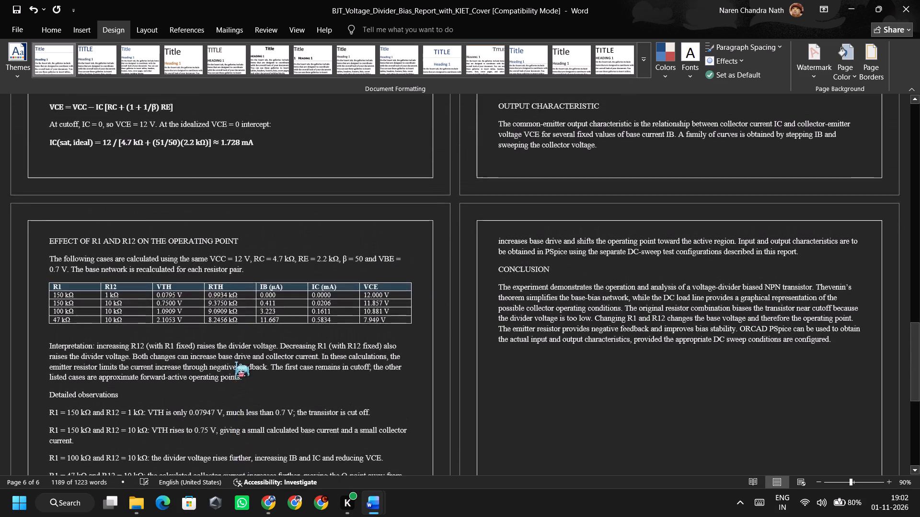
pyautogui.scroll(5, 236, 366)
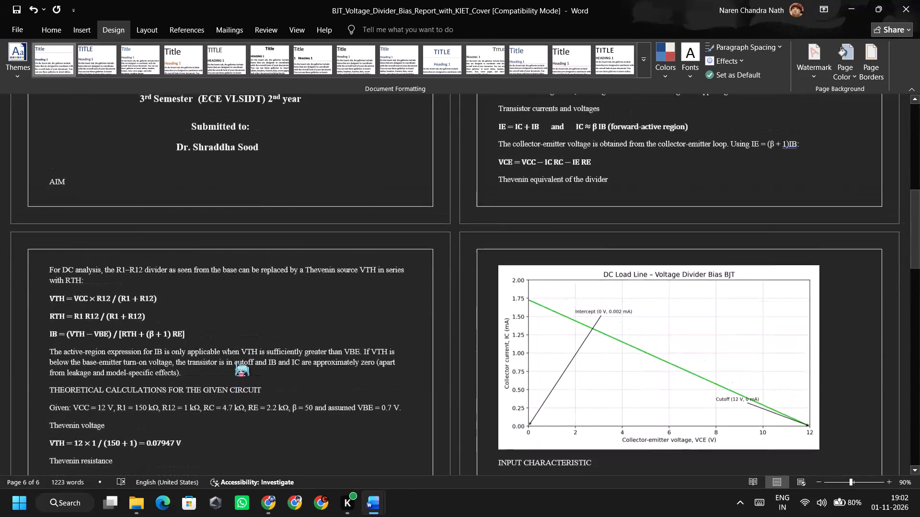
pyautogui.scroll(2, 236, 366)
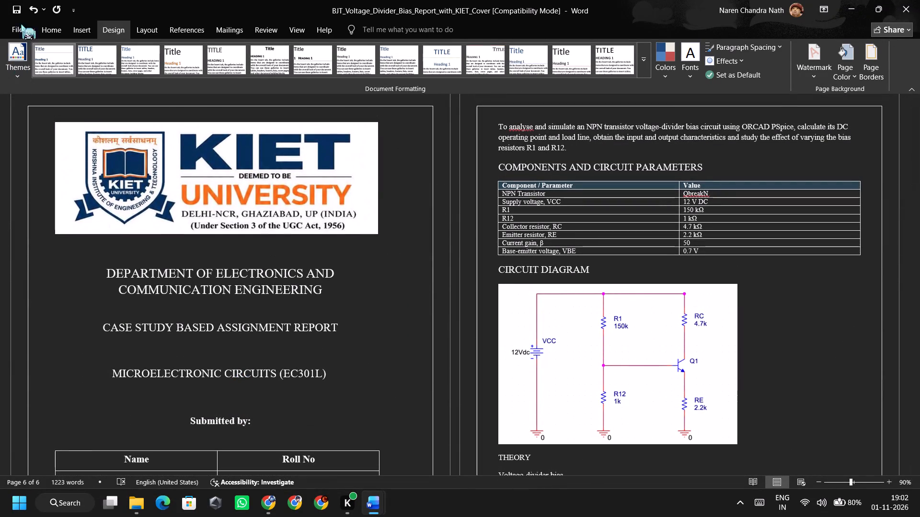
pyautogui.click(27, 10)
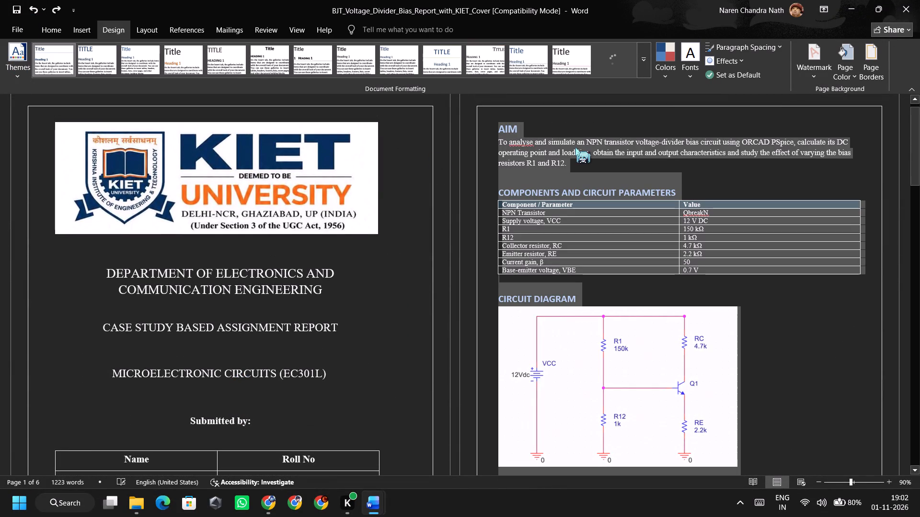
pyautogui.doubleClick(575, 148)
# Delete the two-column Name and Roll No table under Submitted by on the cover page.
pyautogui.keyDown('ctrl'); pyautogui.scroll(3, 321, 175); pyautogui.keyUp('ctrl')
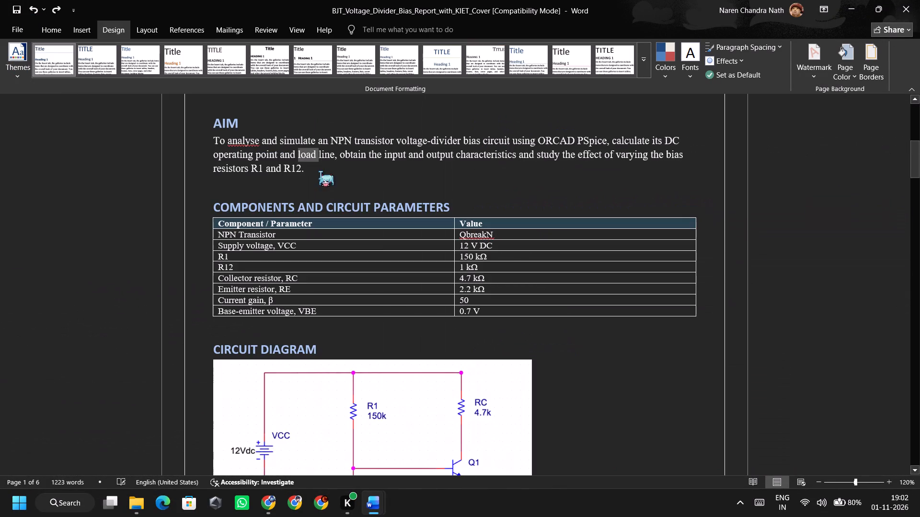
pyautogui.scroll(1, 321, 175)
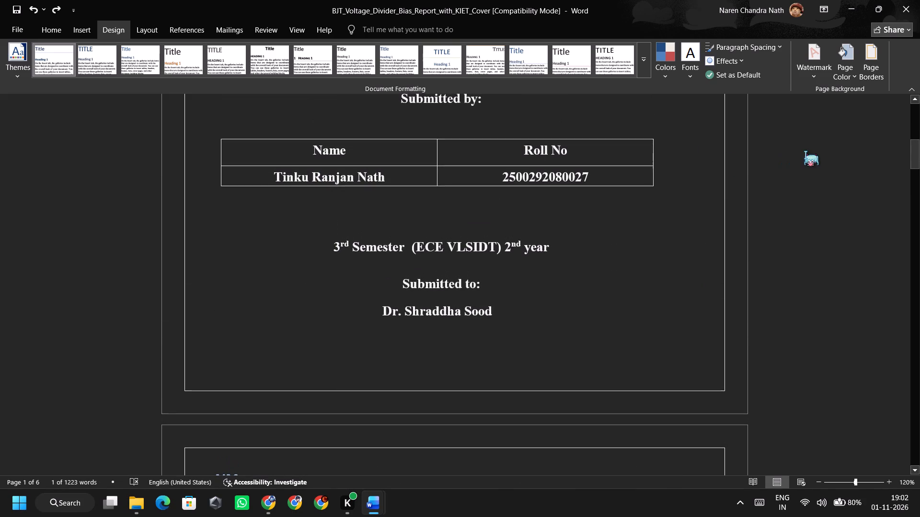
pyautogui.click(805, 155)
pyautogui.scroll(-1, 570, 253)
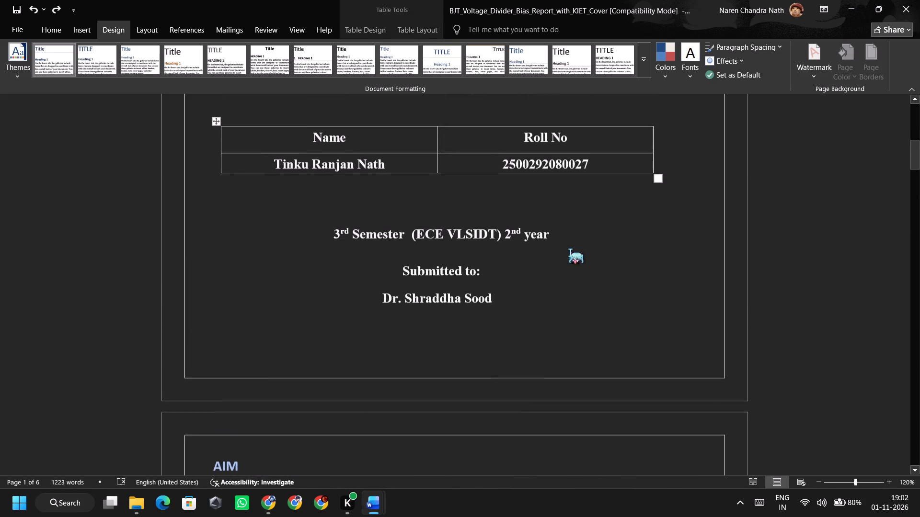
pyautogui.scroll(-2, 570, 253)
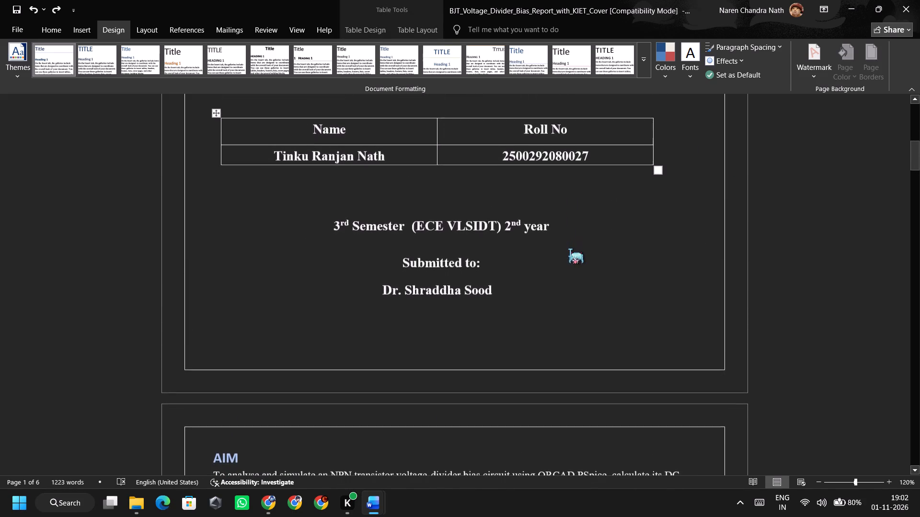
pyautogui.scroll(-1, 570, 253)
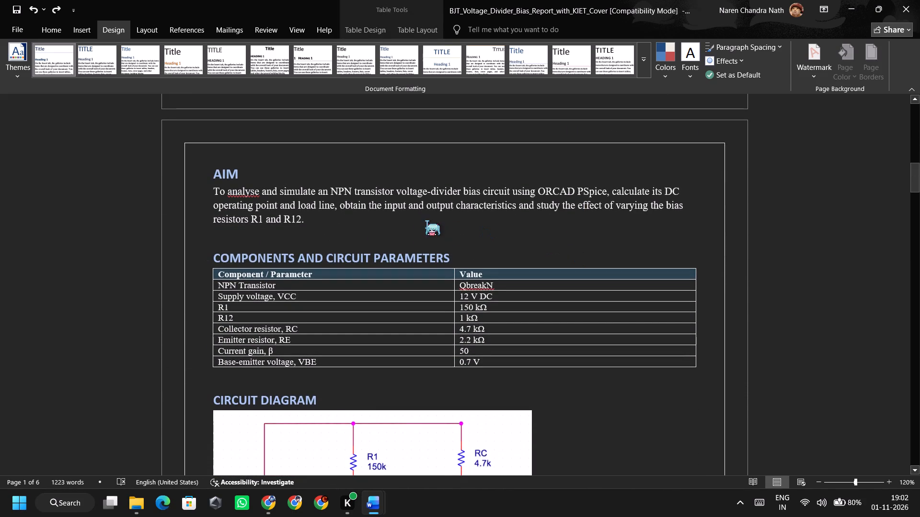
pyautogui.scroll(2, 325, 222)
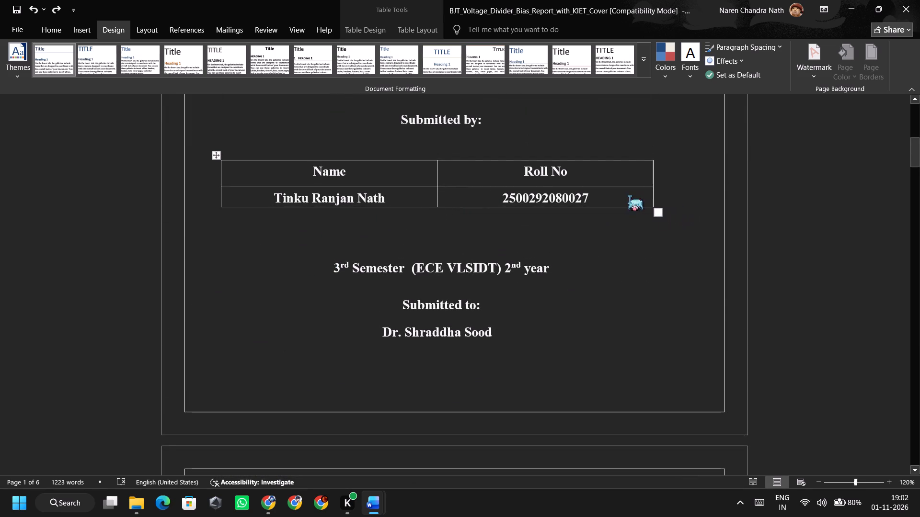
pyautogui.moveTo(615, 199); pyautogui.dragTo(303, 159)
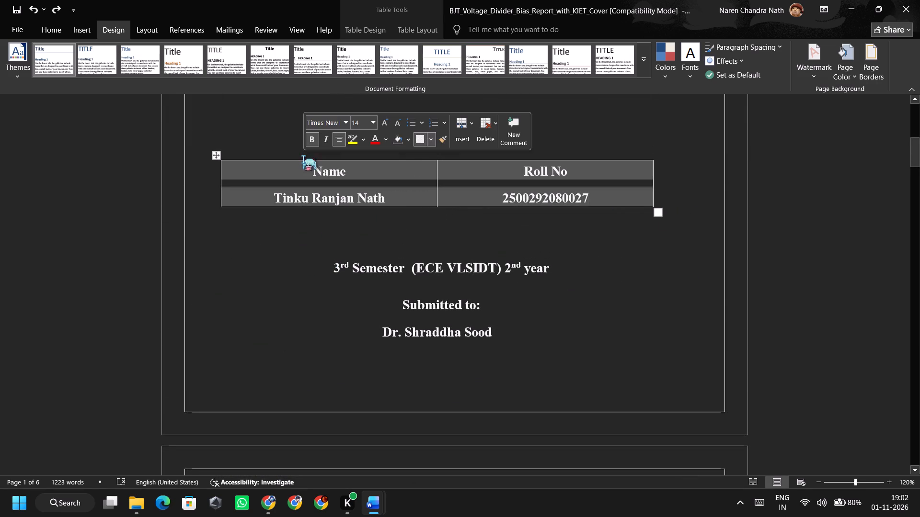
pyautogui.press('BackSpace')
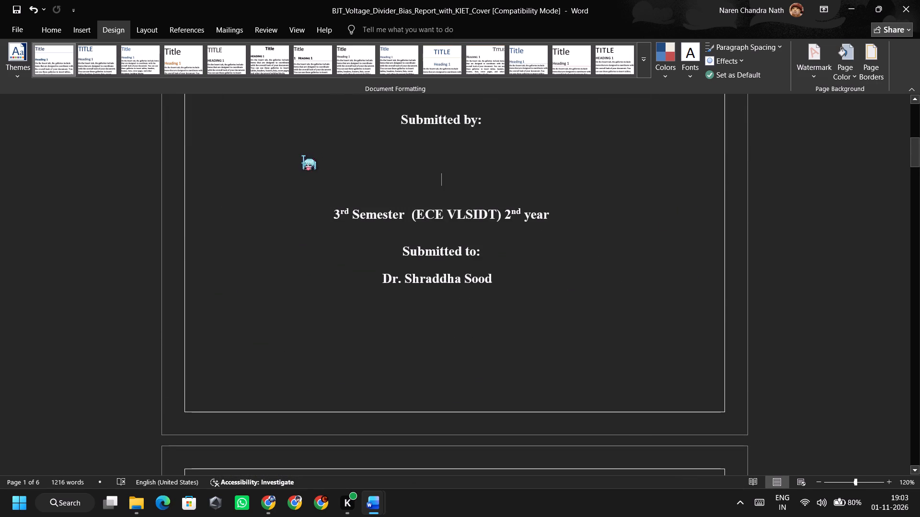
# Restore the deleted Name and Roll No table under Submitted by and copy the roll number from it.
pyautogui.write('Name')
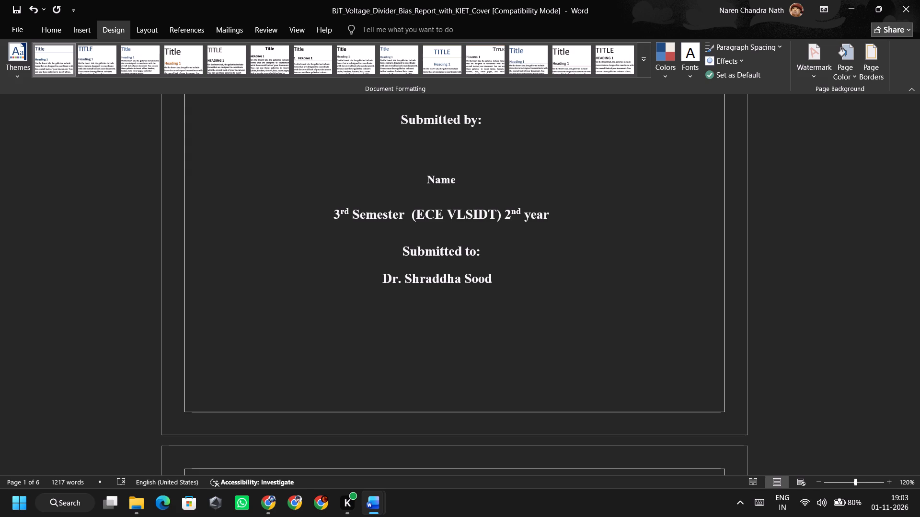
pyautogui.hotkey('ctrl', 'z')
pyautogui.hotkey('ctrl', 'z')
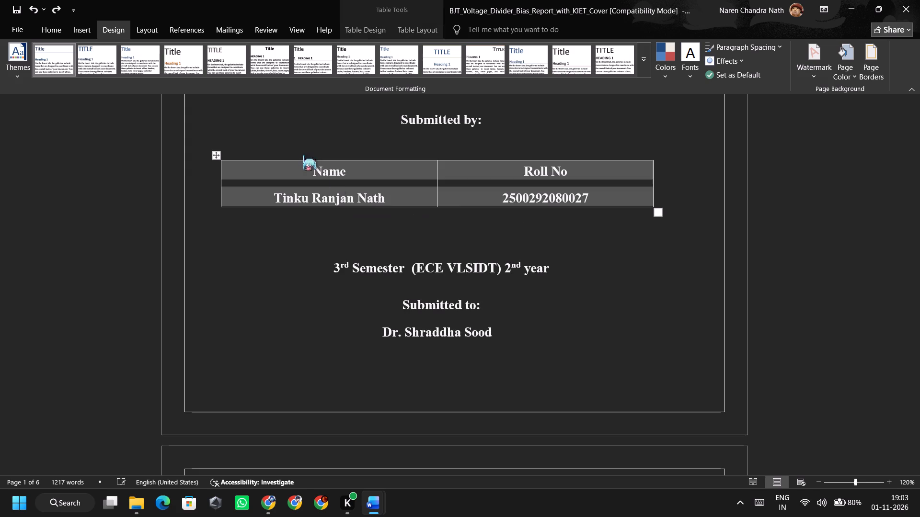
pyautogui.doubleClick(537, 193)
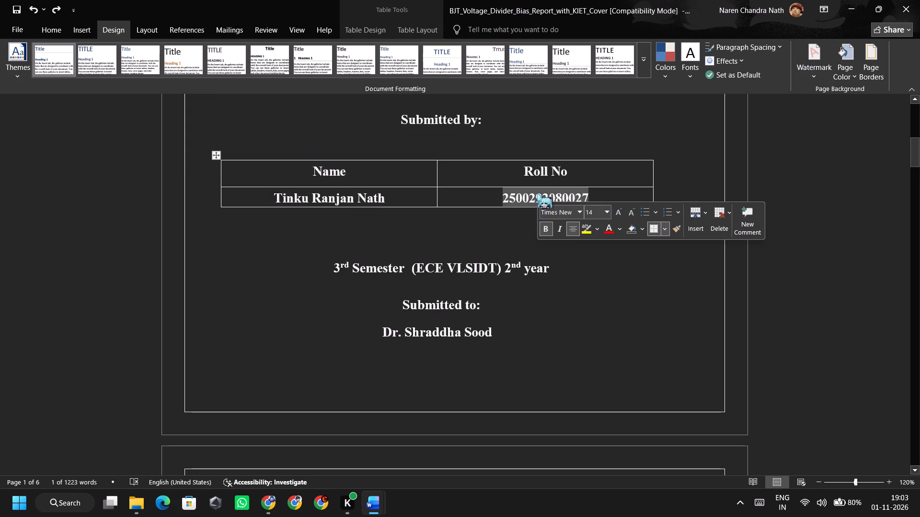
pyautogui.hotkey('ctrl', 'c')
pyautogui.hotkey('ctrl', 'c')
pyautogui.hotkey('ctrl', 'c')
# Clear the roll number cell and delete the whole Name and Roll No table from the cover page.
pyautogui.press('BackSpace')
pyautogui.press('BackSpace')
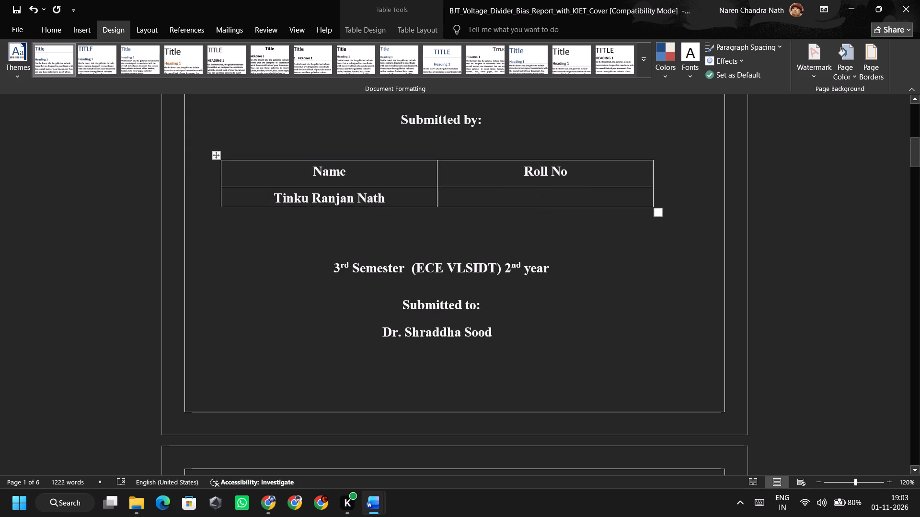
pyautogui.moveTo(596, 199); pyautogui.dragTo(218, 168)
pyautogui.press('BackSpace')
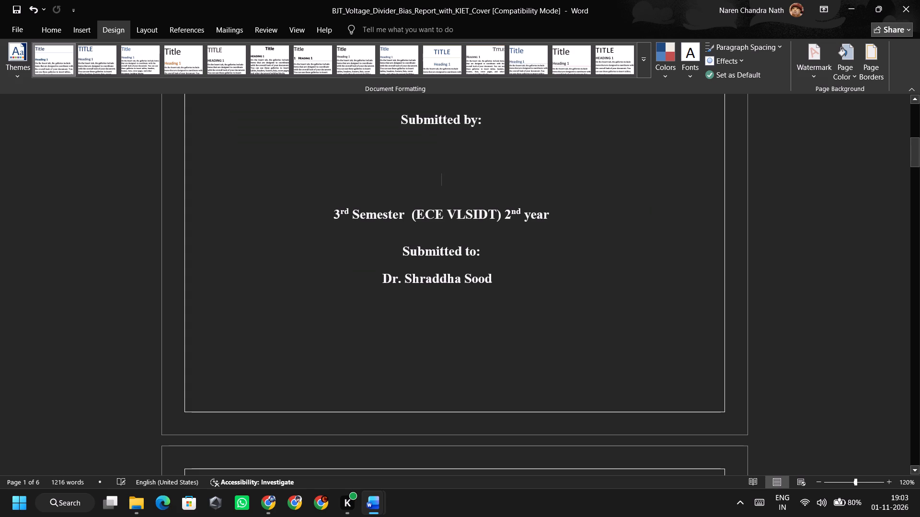
# Under Submitted by, write a Name line with the student's name and a Roll No- line below it with the copied roll number.
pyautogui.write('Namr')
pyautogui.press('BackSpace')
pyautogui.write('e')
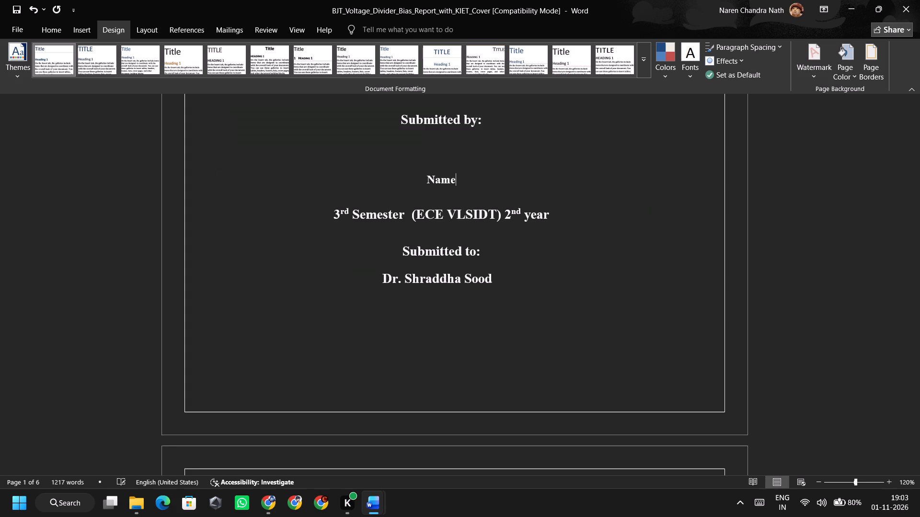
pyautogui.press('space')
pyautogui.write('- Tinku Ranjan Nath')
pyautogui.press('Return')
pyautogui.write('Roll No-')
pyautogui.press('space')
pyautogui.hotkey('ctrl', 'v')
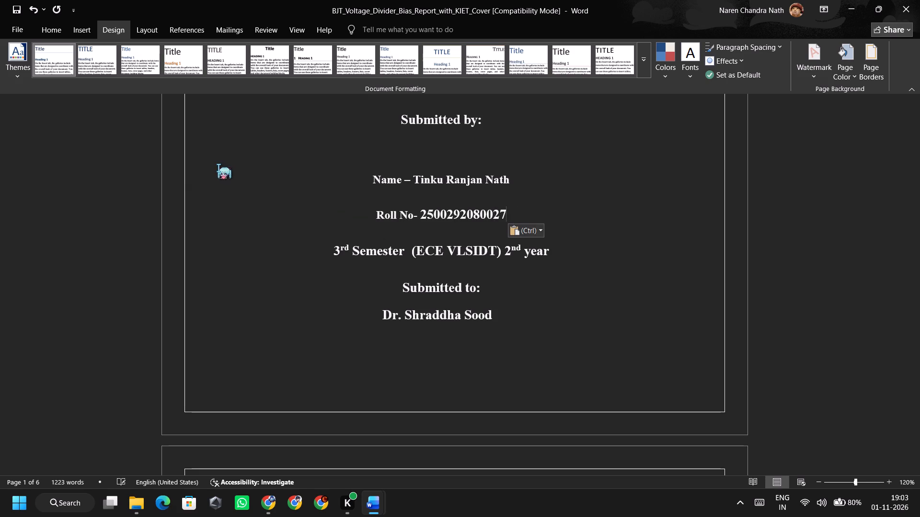
# Add one space before the hyphen and one extra space after it in the Roll No line.
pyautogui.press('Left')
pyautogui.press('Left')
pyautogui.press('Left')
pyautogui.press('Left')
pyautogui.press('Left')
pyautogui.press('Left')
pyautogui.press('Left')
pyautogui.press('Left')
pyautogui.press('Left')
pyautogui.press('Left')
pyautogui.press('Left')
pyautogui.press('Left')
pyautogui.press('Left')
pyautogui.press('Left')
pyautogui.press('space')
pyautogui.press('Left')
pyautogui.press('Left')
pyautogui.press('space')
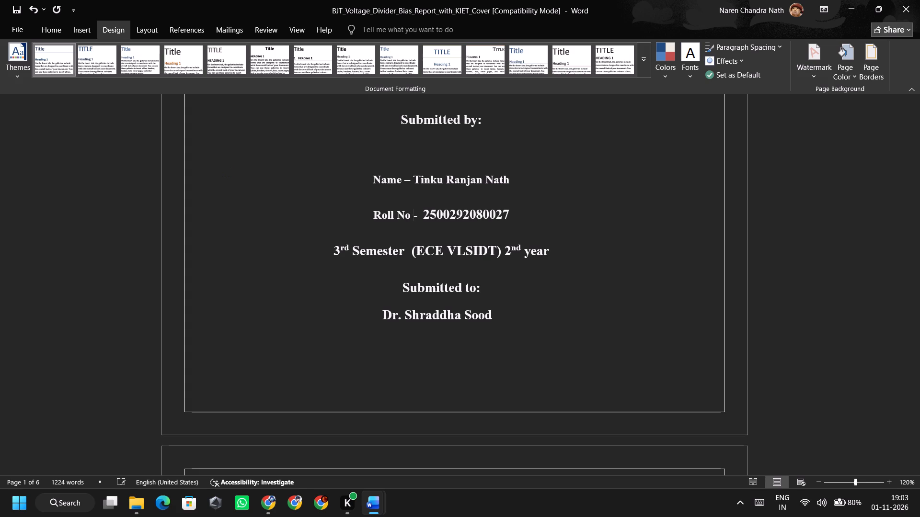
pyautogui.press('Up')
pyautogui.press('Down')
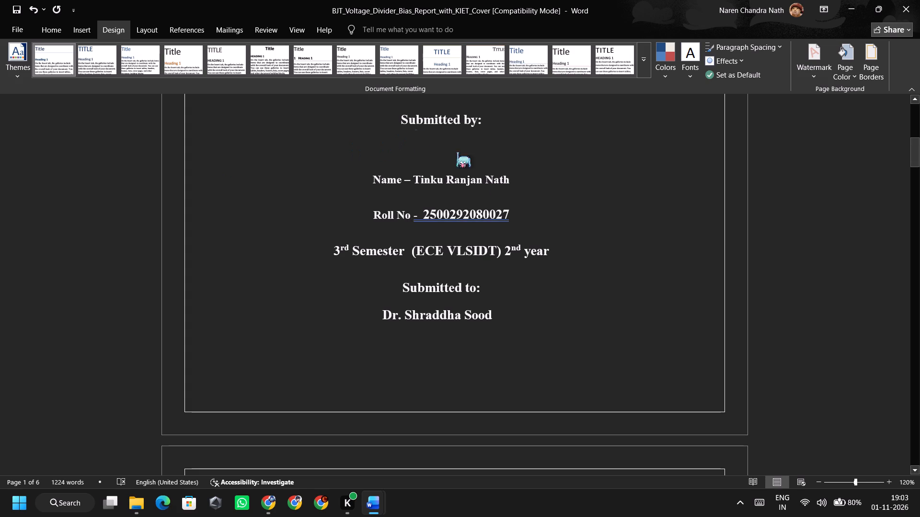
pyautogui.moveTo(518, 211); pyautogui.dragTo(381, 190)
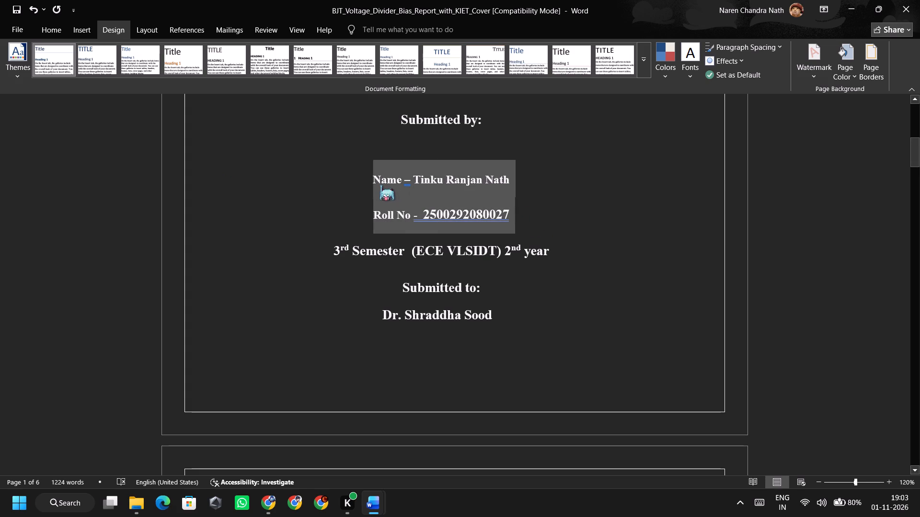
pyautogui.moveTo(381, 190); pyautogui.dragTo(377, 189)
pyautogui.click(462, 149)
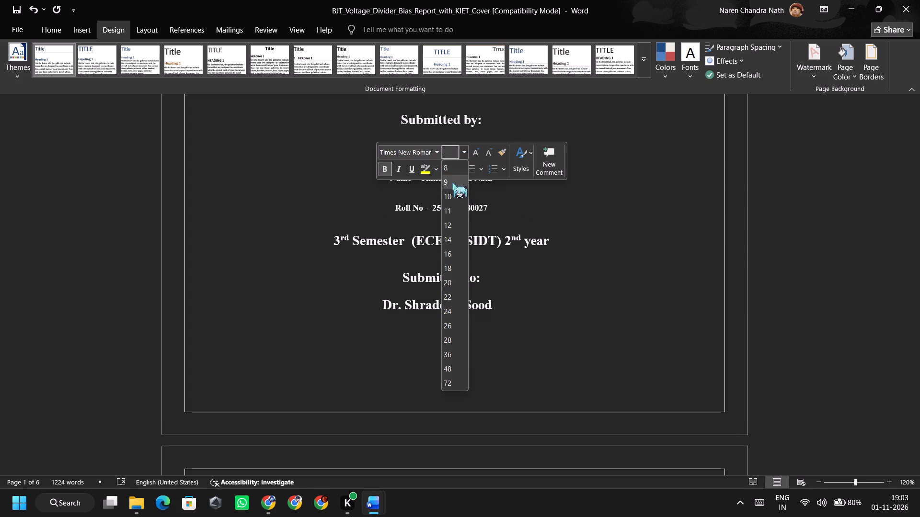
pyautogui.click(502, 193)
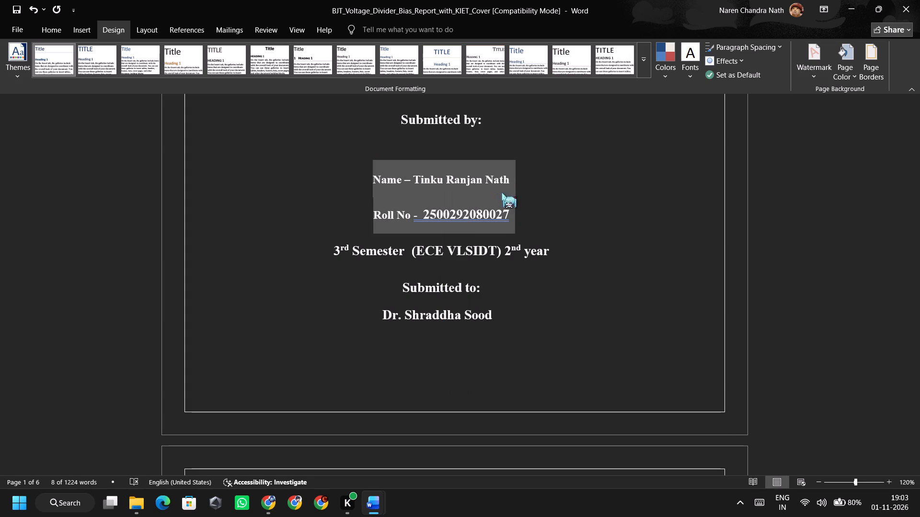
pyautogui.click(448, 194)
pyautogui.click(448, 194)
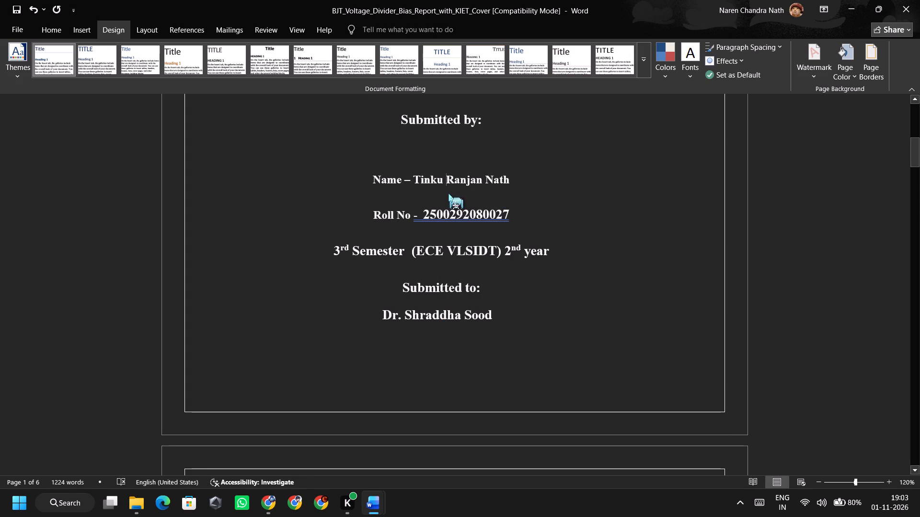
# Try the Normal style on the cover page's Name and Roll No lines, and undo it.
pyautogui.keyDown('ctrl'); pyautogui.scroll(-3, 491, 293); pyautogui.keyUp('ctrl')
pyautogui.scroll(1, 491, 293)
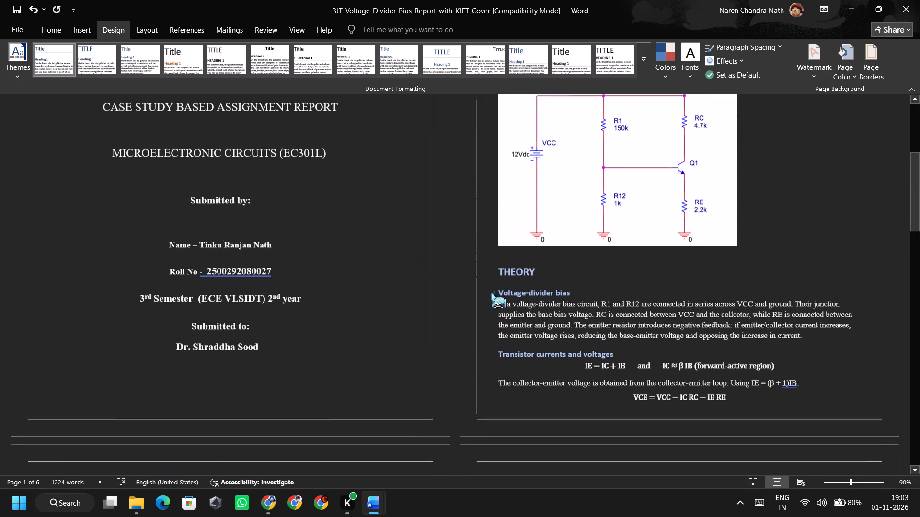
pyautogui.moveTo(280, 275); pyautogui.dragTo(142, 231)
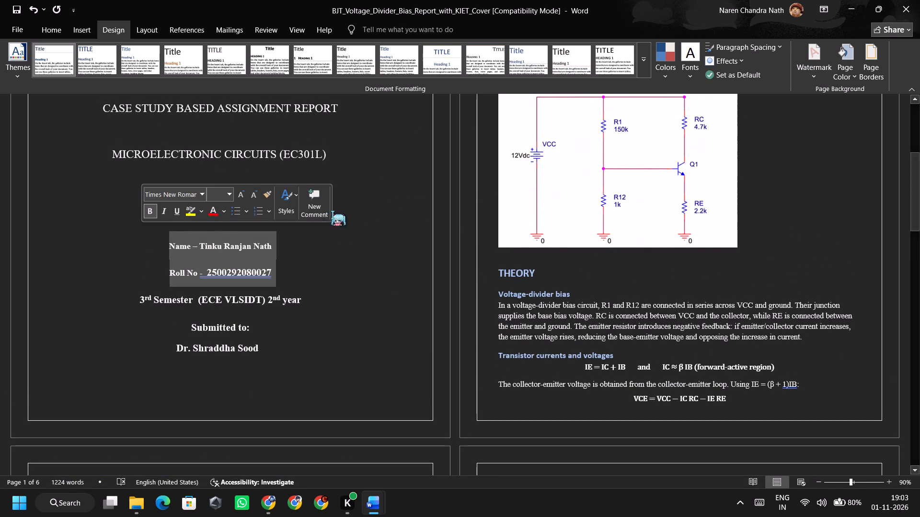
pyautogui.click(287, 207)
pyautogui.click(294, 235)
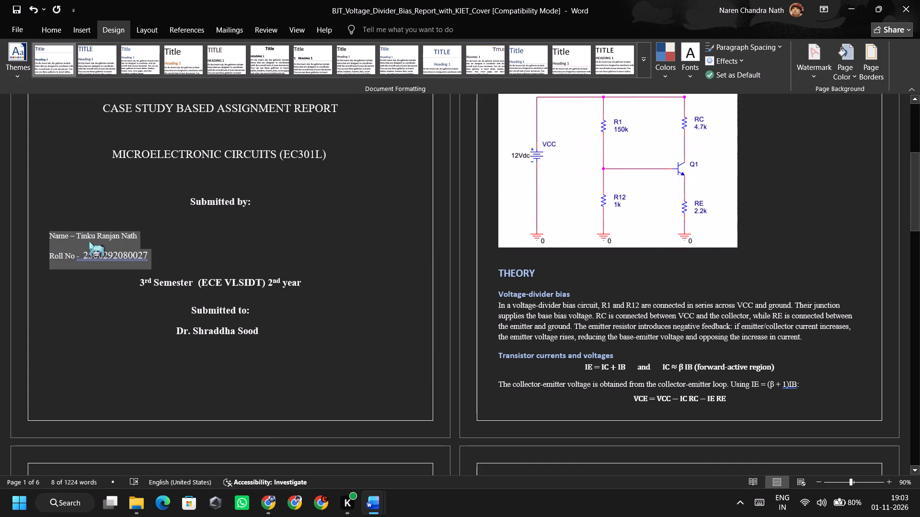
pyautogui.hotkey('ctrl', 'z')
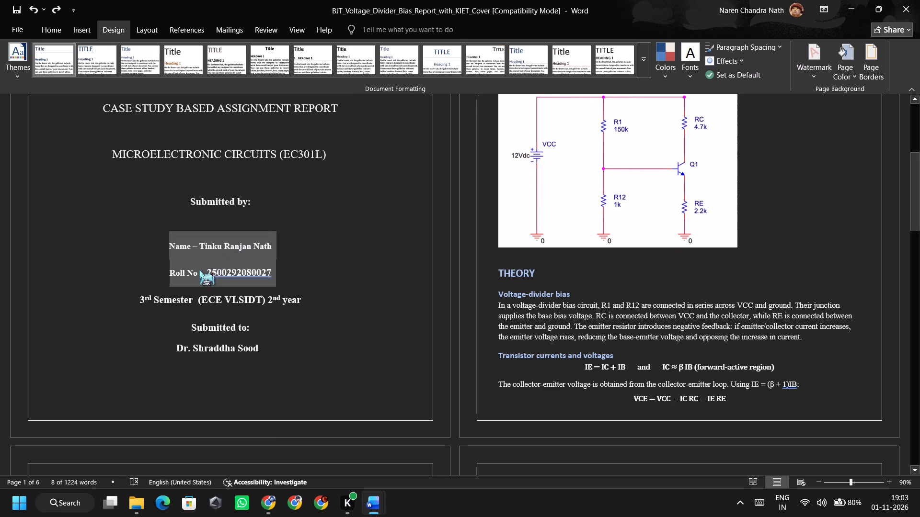
# Undo the cover page's student detail edits back to the filled two-column Name and Roll No table under Submitted by.
pyautogui.click(34, 6)
pyautogui.click(34, 6)
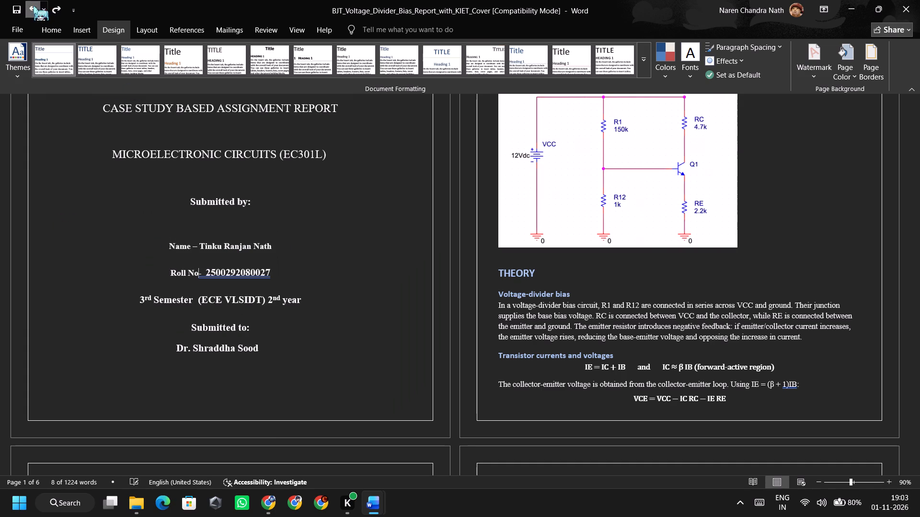
pyautogui.tripleClick(34, 6)
pyautogui.tripleClick(34, 6)
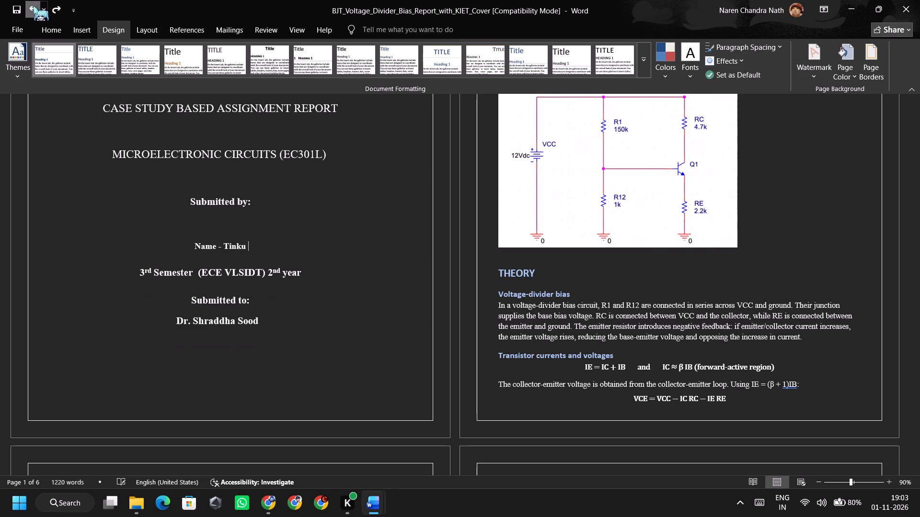
pyautogui.tripleClick(34, 6)
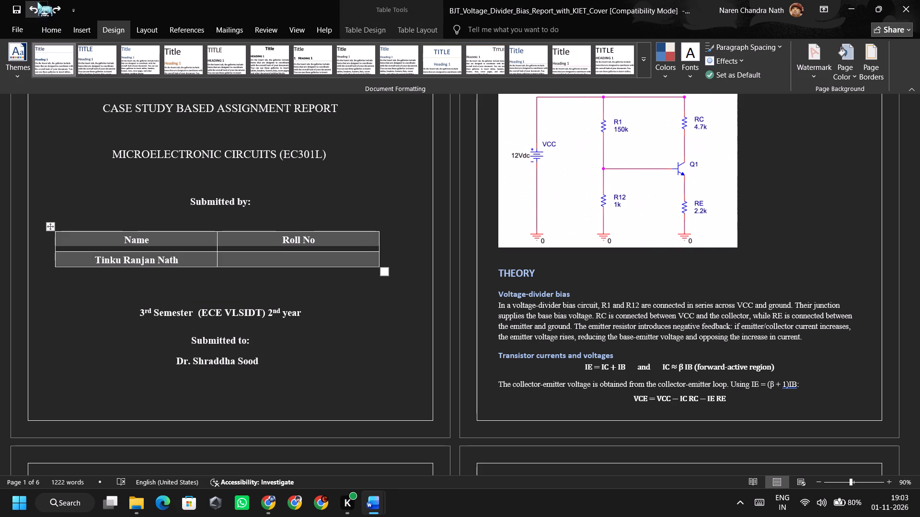
pyautogui.click(34, 6)
pyautogui.click(30, 9)
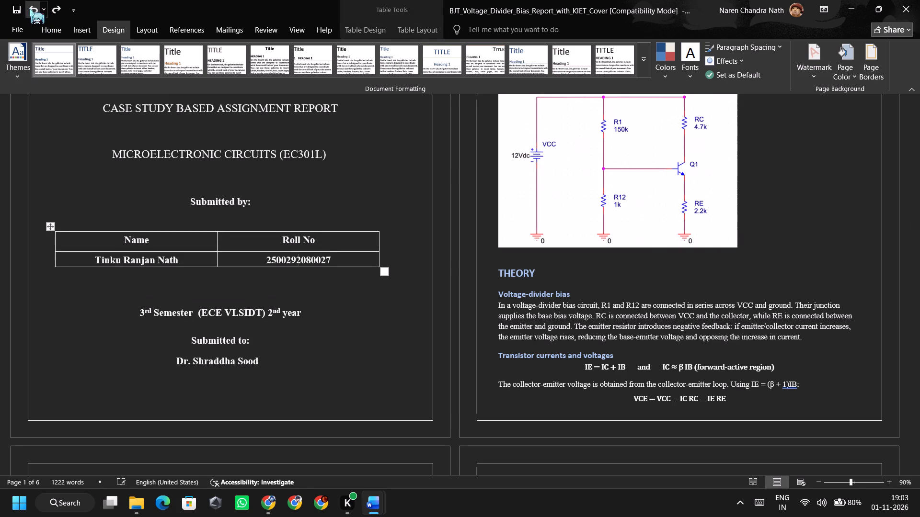
pyautogui.click(12, 149)
# Save the report with the Name and Roll No table back on its cover page.
pyautogui.click(2, 3)
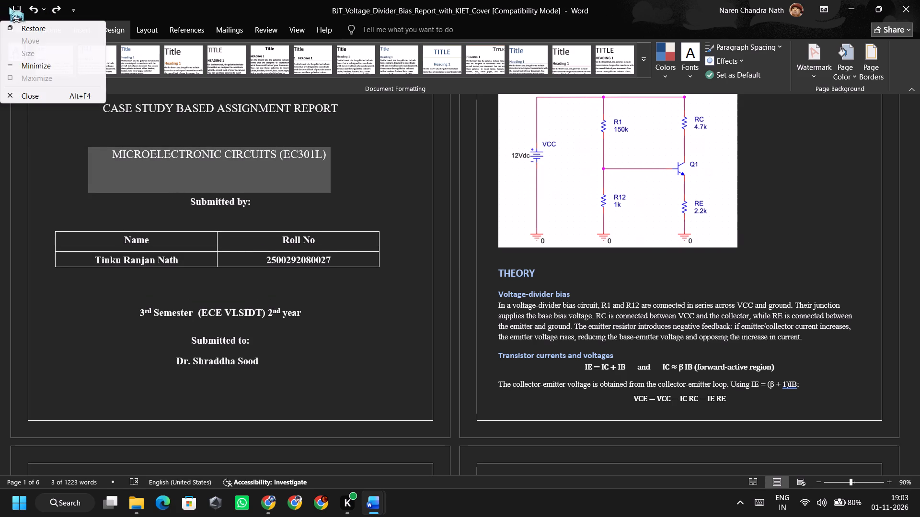
pyautogui.tripleClick(12, 9)
pyautogui.doubleClick(12, 9)
pyautogui.tripleClick(12, 9)
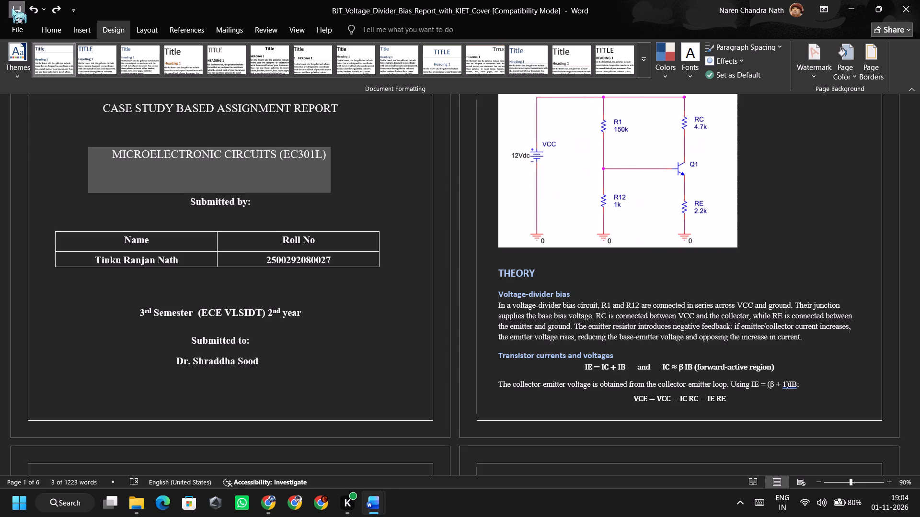
pyautogui.doubleClick(12, 9)
pyautogui.scroll(4, 112, 185)
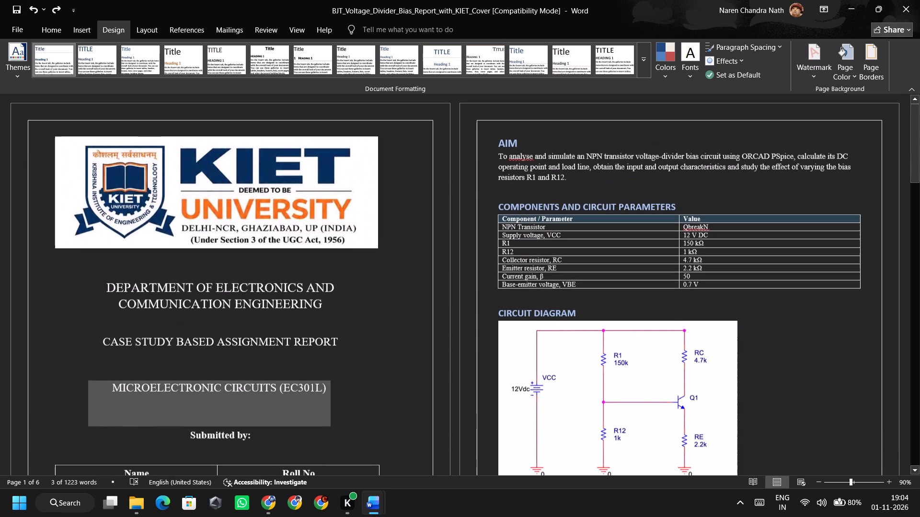
# Check the report files in File Explorer's micro folder, and save the report there in the newest Word format as finla.
pyautogui.click(144, 501)
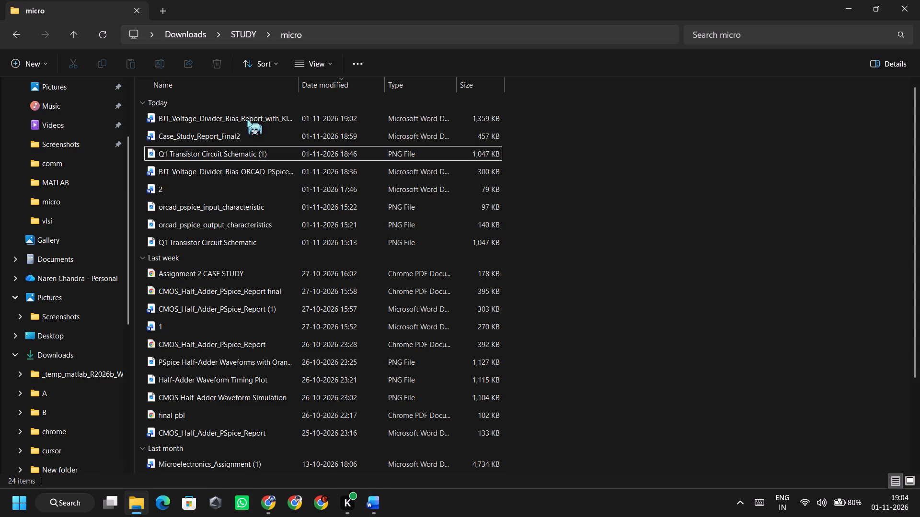
pyautogui.click(235, 172)
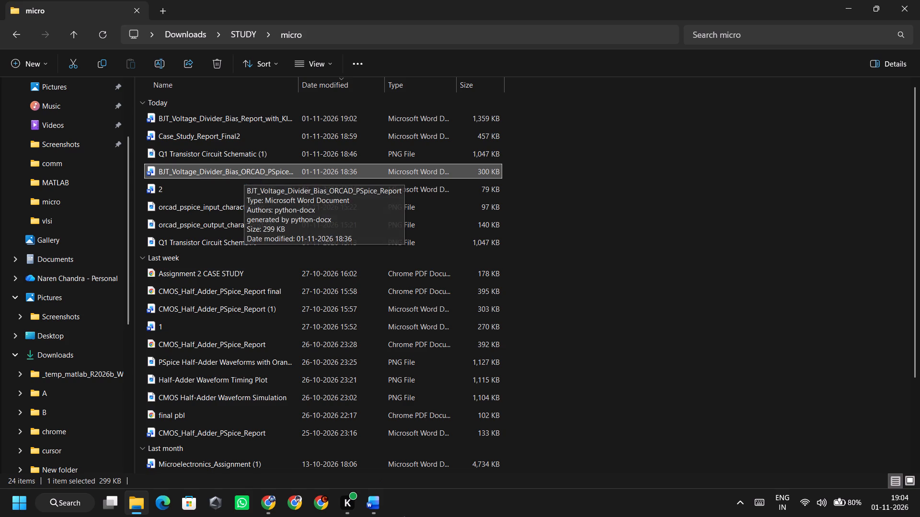
pyautogui.click(385, 506)
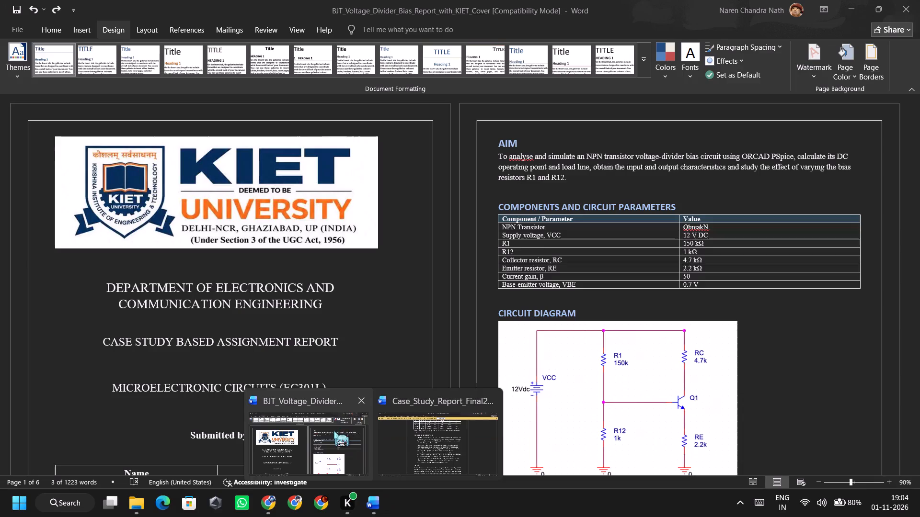
pyautogui.click(317, 427)
pyautogui.click(10, 34)
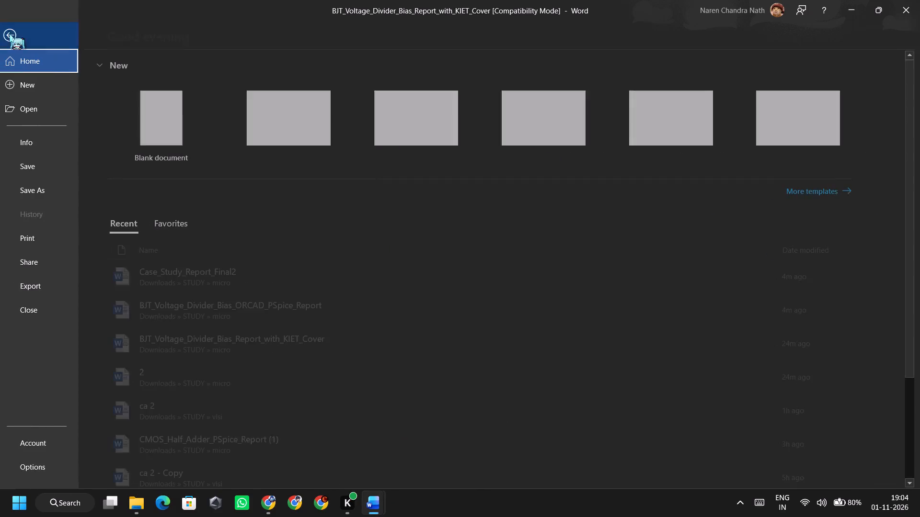
pyautogui.doubleClick(51, 195)
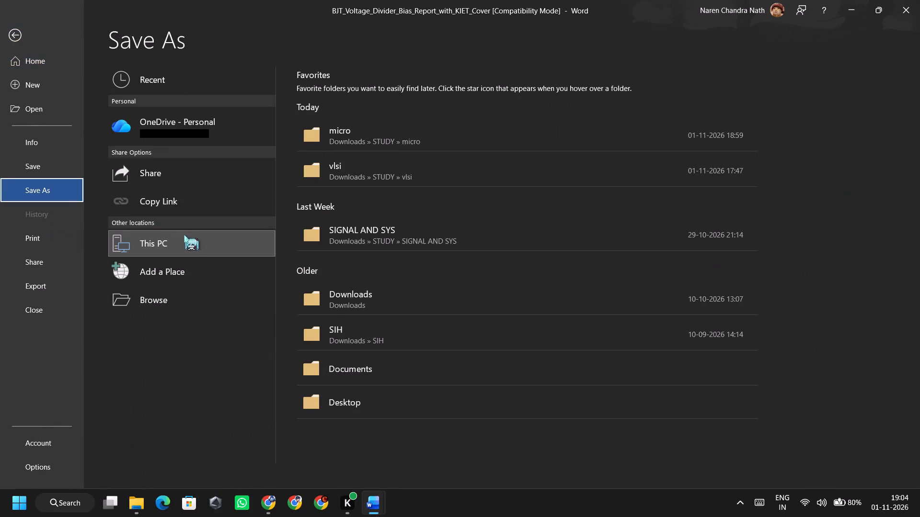
pyautogui.doubleClick(181, 242)
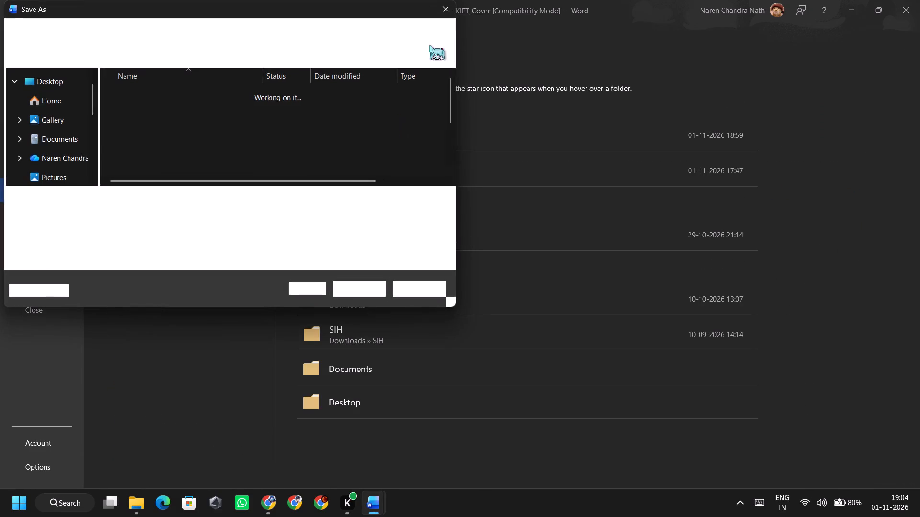
pyautogui.click(441, 16)
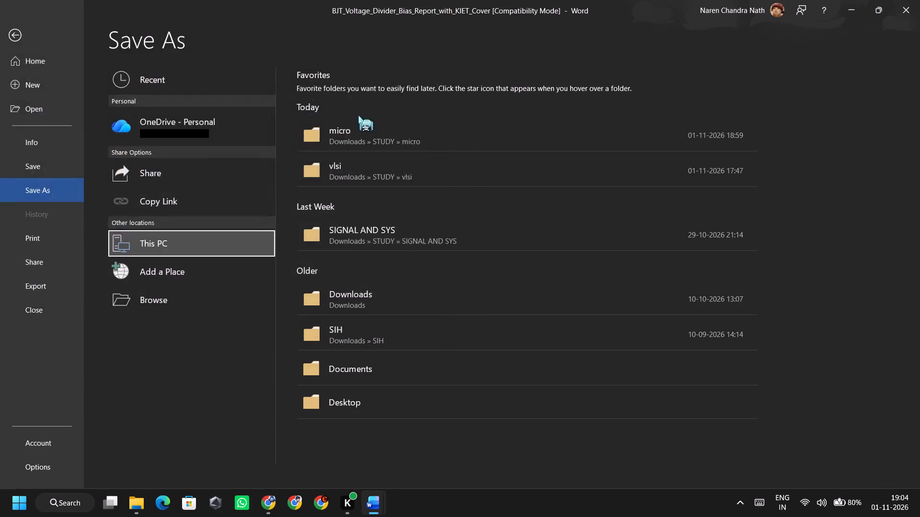
pyautogui.doubleClick(352, 123)
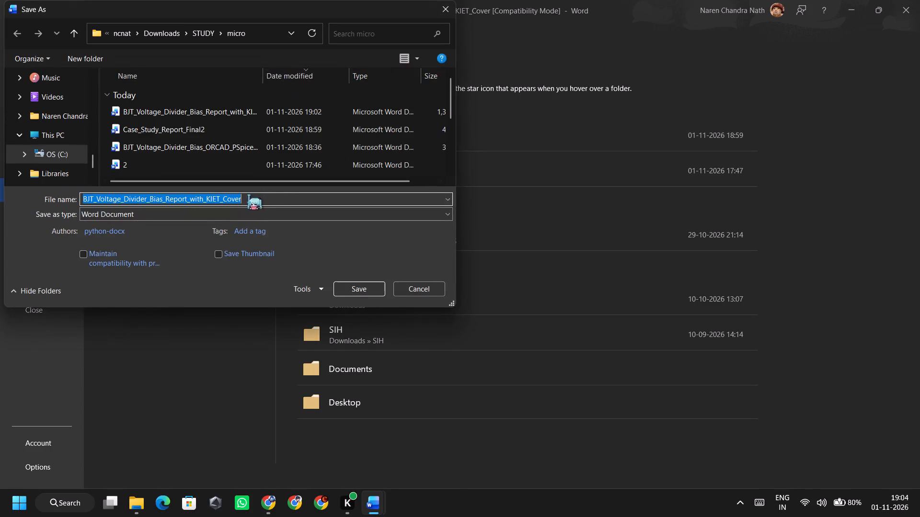
pyautogui.write('finla')
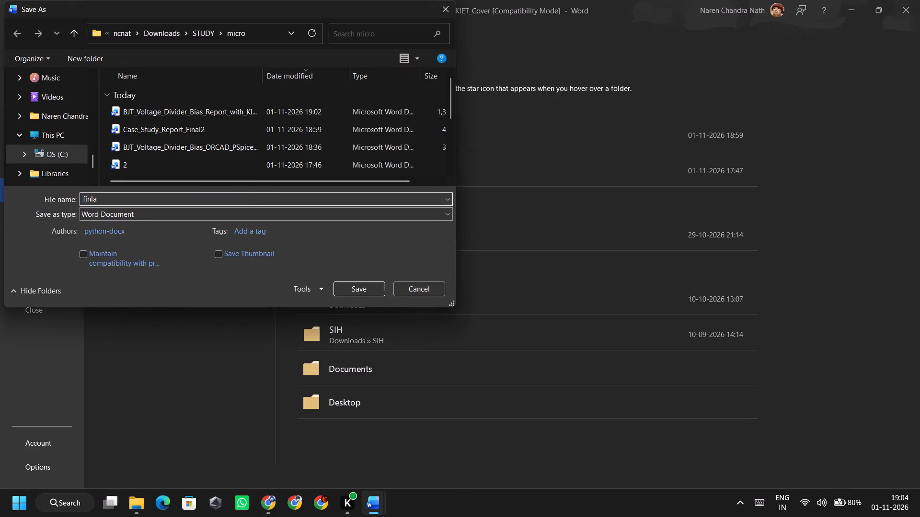
pyautogui.press('Return')
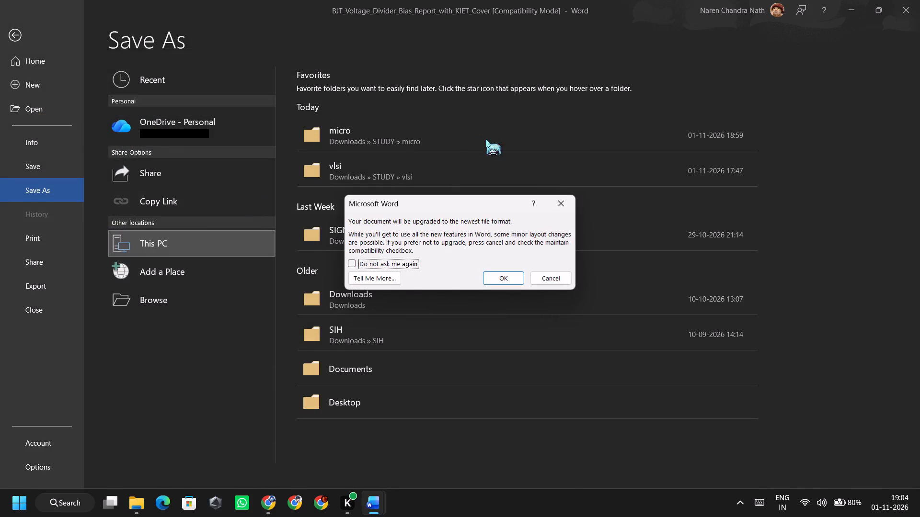
pyautogui.click(510, 278)
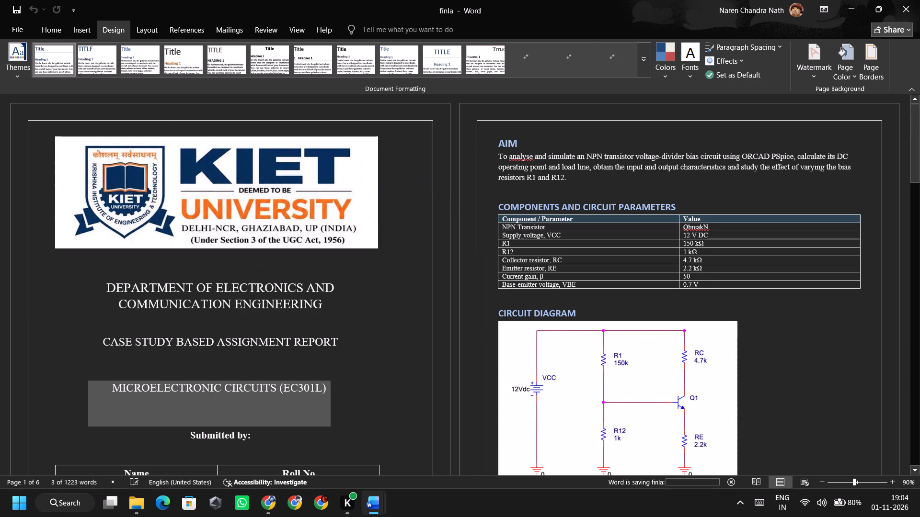
# Review the finla report's cover page, aim, components table and circuit diagram.
pyautogui.keyDown('ctrl'); pyautogui.scroll(3, 201, 203); pyautogui.keyUp('ctrl')
pyautogui.scroll(1, 201, 203)
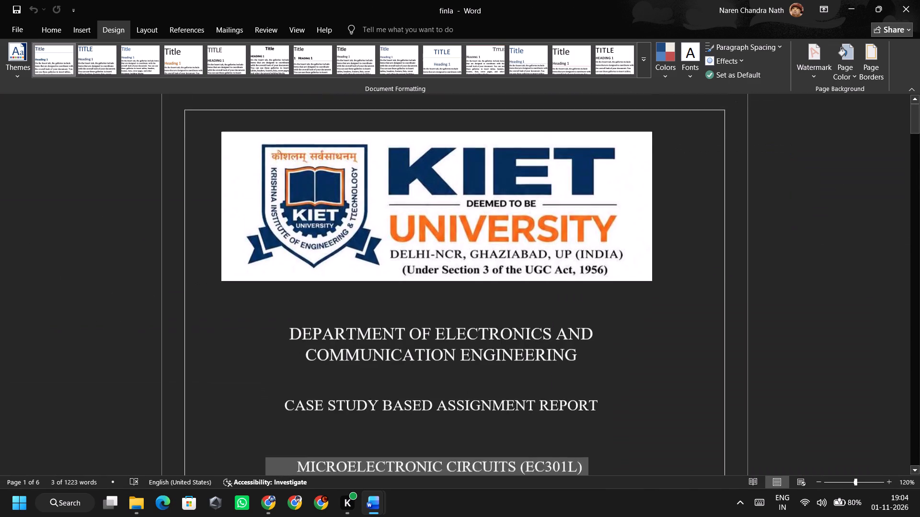
pyautogui.scroll(1, 201, 203)
pyautogui.click(790, 204)
pyautogui.scroll(-3, 540, 243)
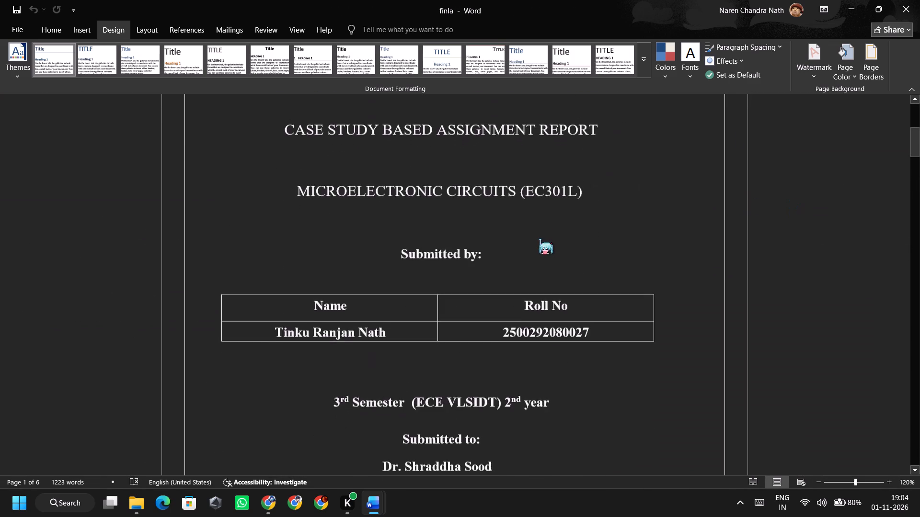
pyautogui.scroll(-5, 540, 243)
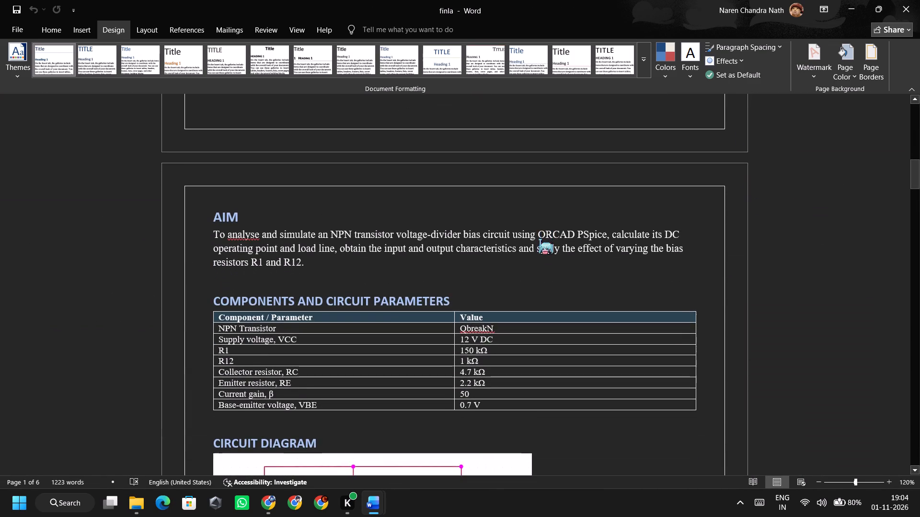
pyautogui.scroll(-2, 540, 243)
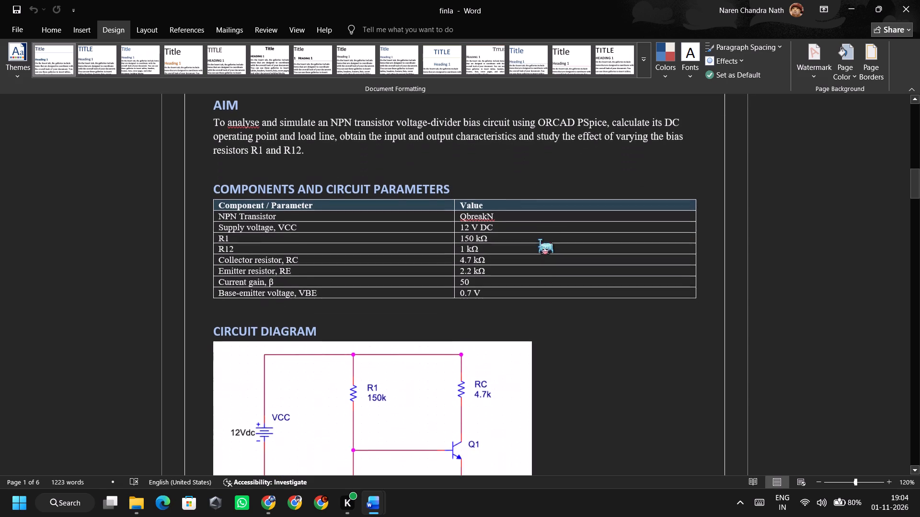
pyautogui.scroll(-1, 540, 243)
pyautogui.scroll(-2, 489, 265)
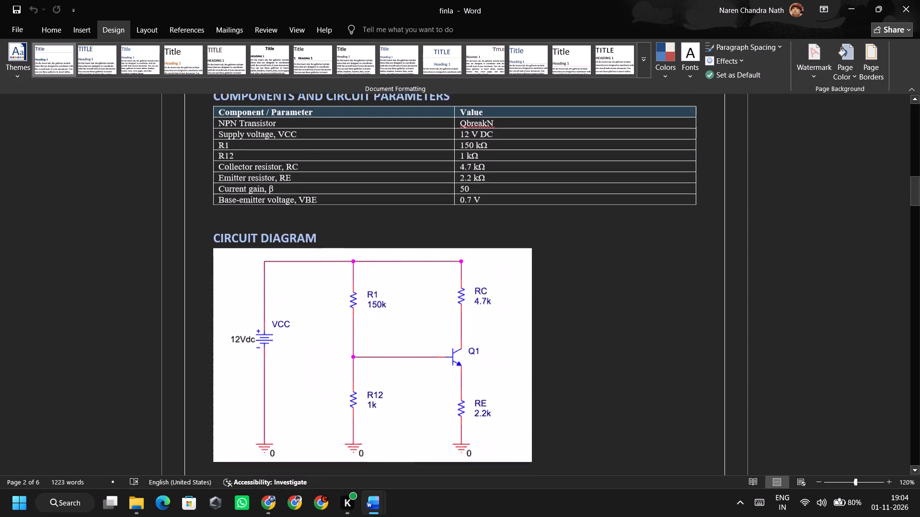
# Read the report's Theory section, from voltage-divider bias through the Thevenin equivalent of the divider.
pyautogui.scroll(-3, 489, 265)
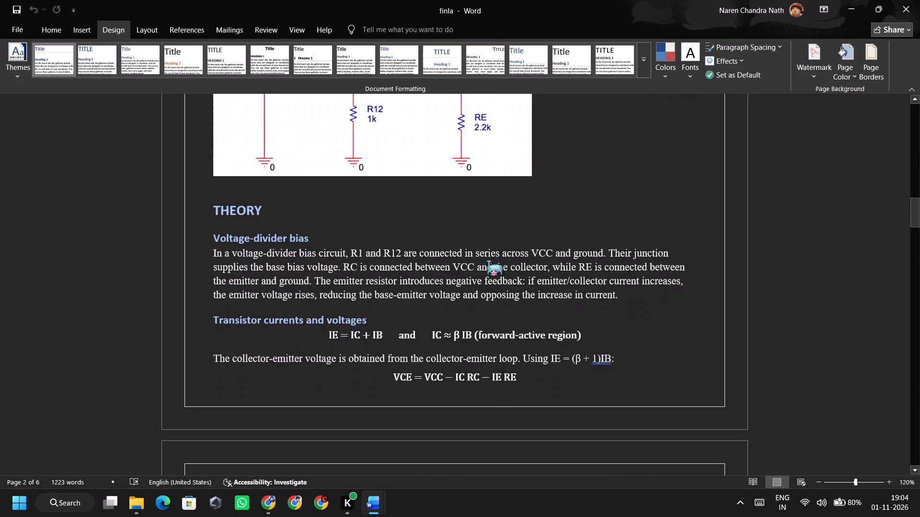
pyautogui.scroll(-2, 489, 265)
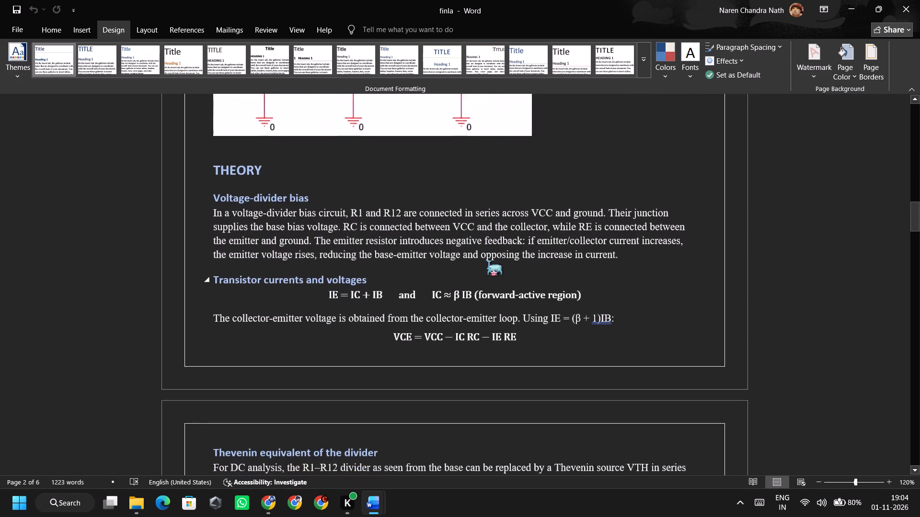
pyautogui.scroll(-2, 489, 265)
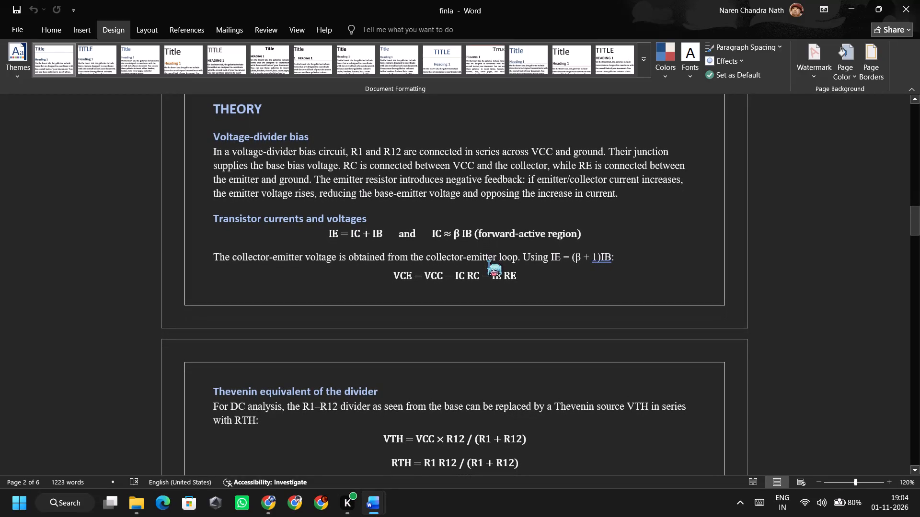
pyautogui.scroll(-2, 489, 265)
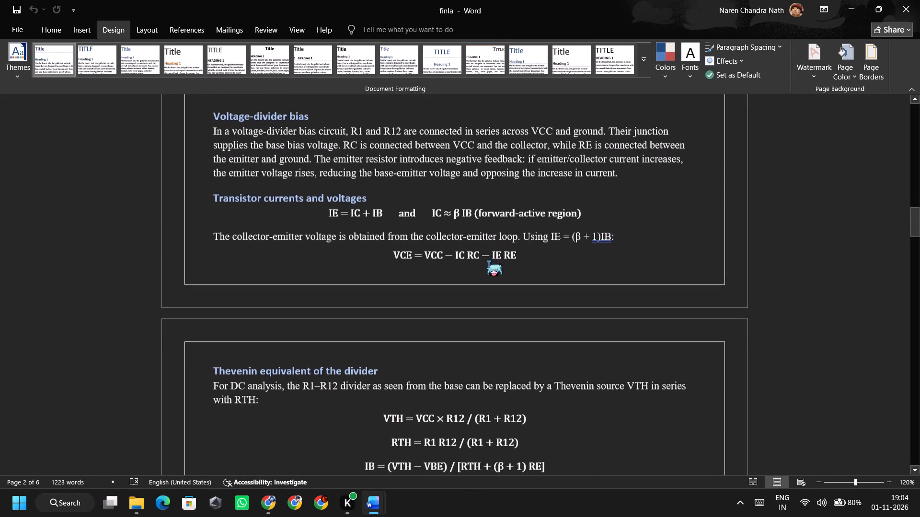
pyautogui.scroll(-4, 489, 265)
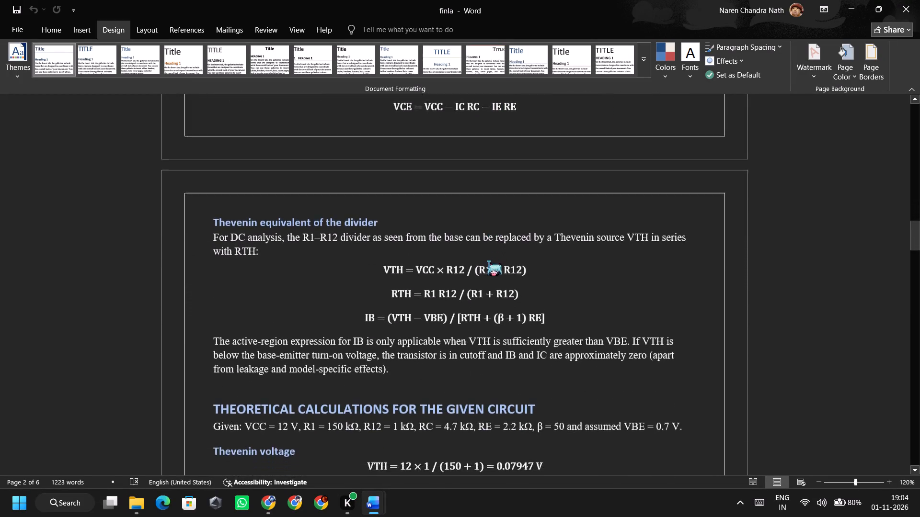
# Check the report's theoretical calculations, DC load line section and graph, and the Input Characteristic section with its graph.
pyautogui.scroll(-1, 489, 265)
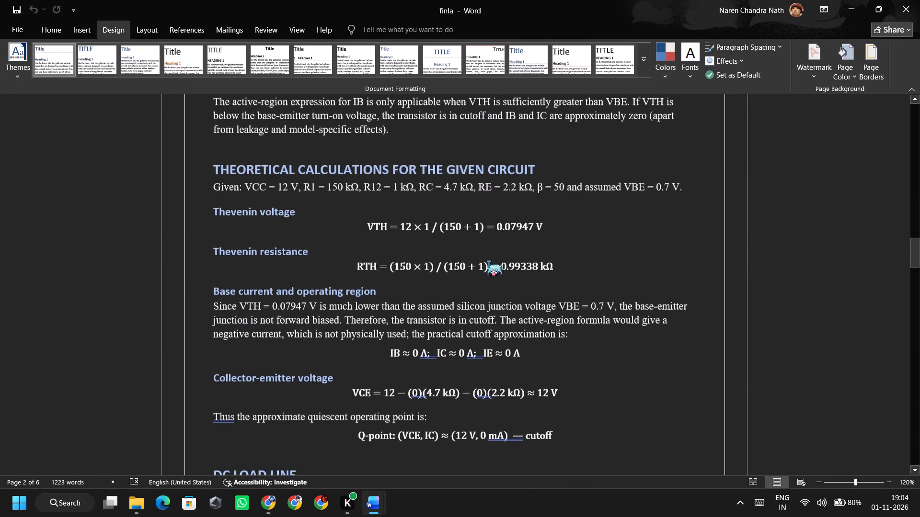
pyautogui.scroll(-2, 489, 265)
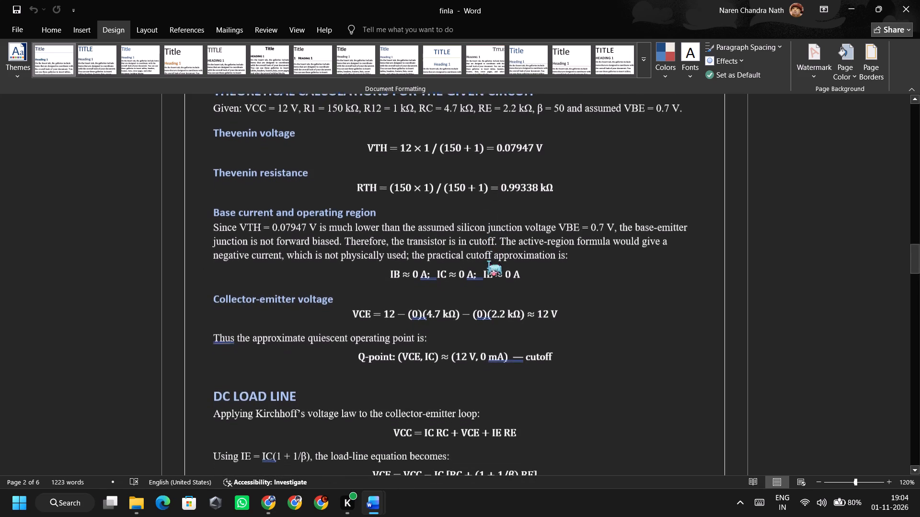
pyautogui.scroll(-3, 489, 265)
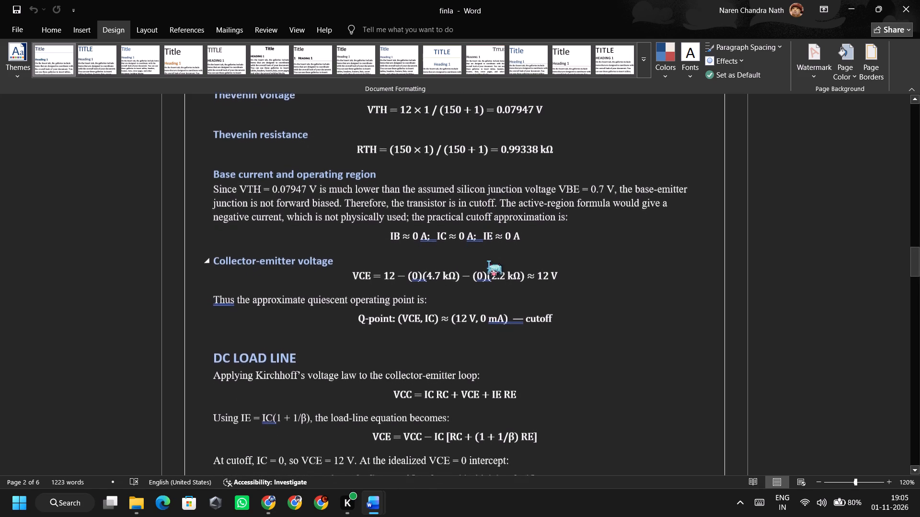
pyautogui.scroll(-2, 489, 265)
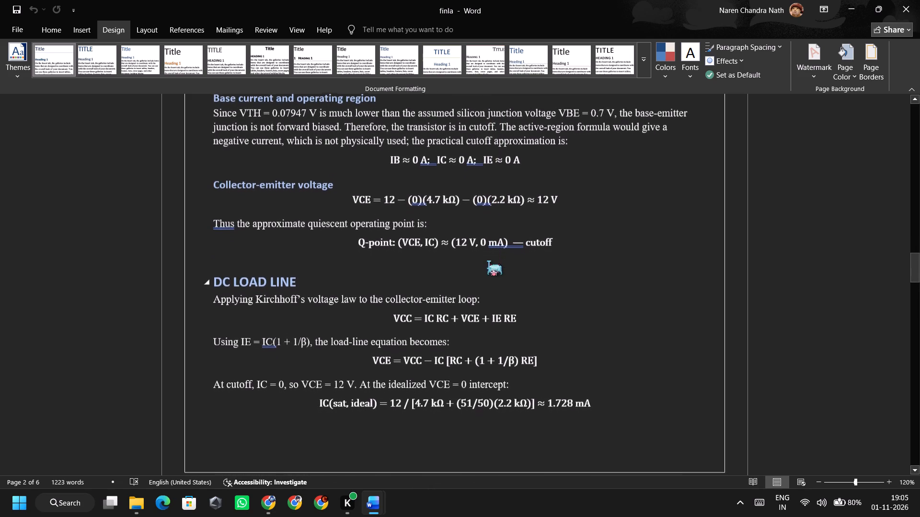
pyautogui.scroll(-3, 489, 265)
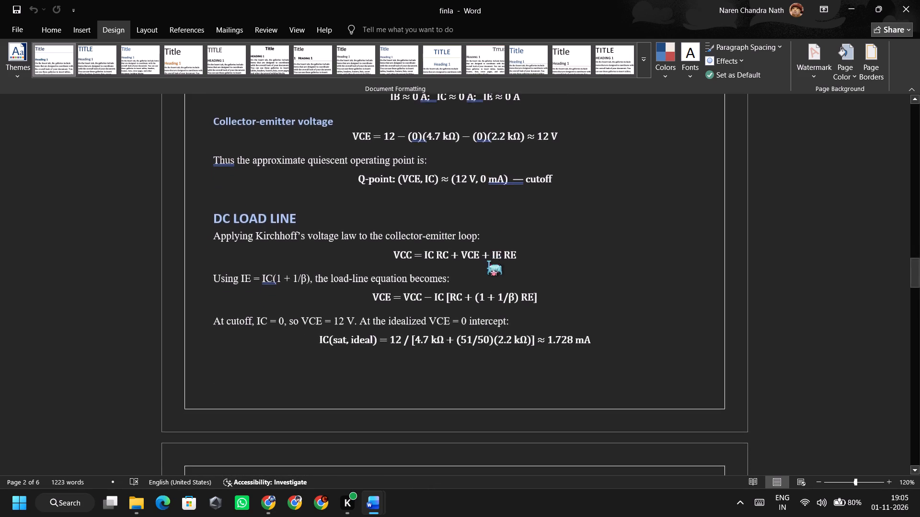
pyautogui.scroll(-4, 489, 265)
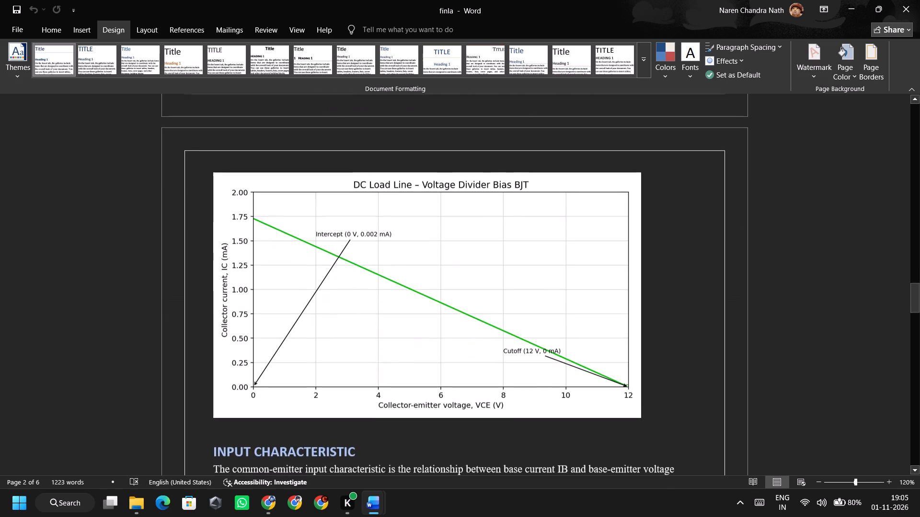
pyautogui.scroll(-1, 489, 265)
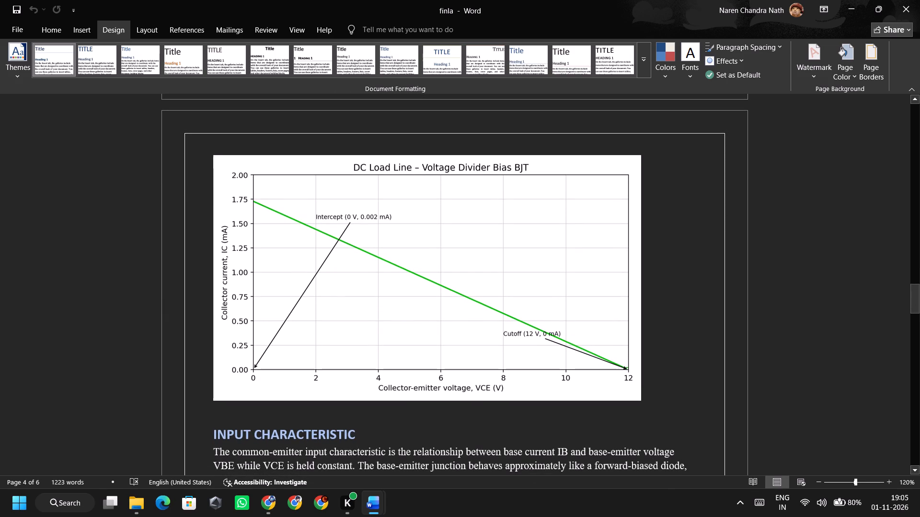
pyautogui.scroll(-2, 489, 265)
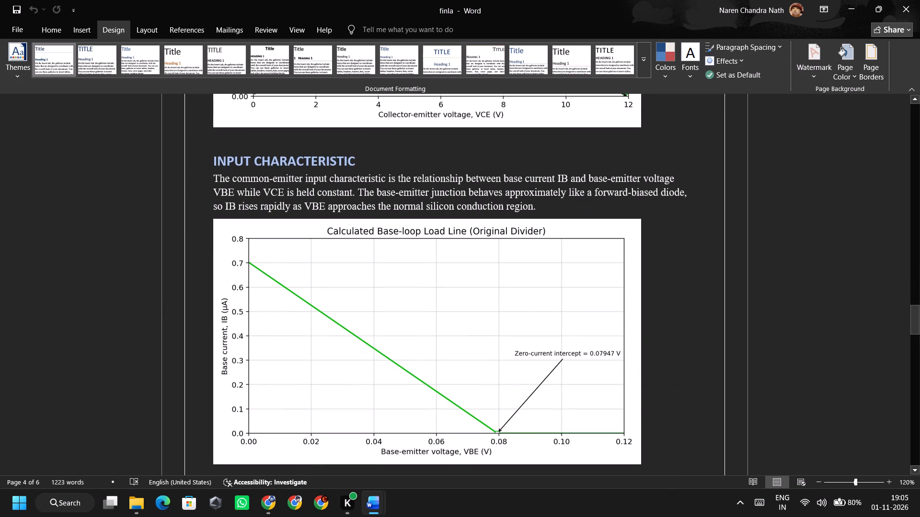
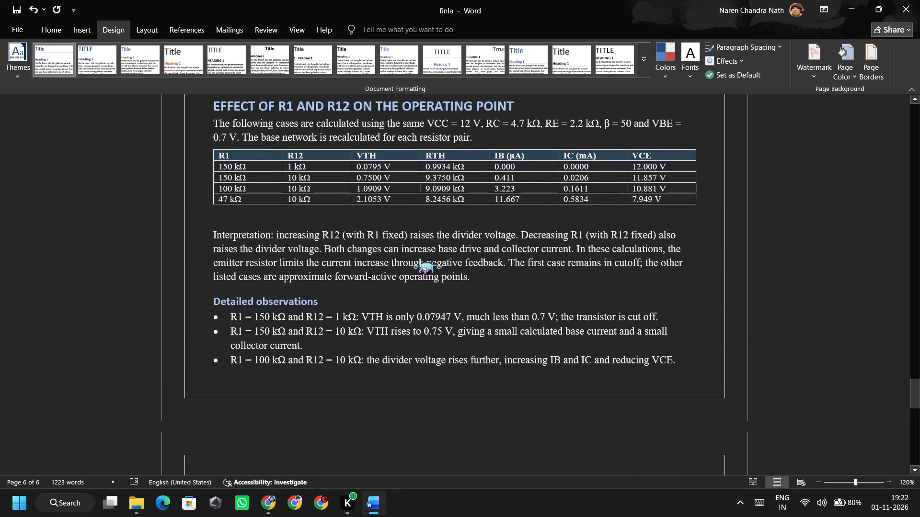
pyautogui.scroll(2, 420, 263)
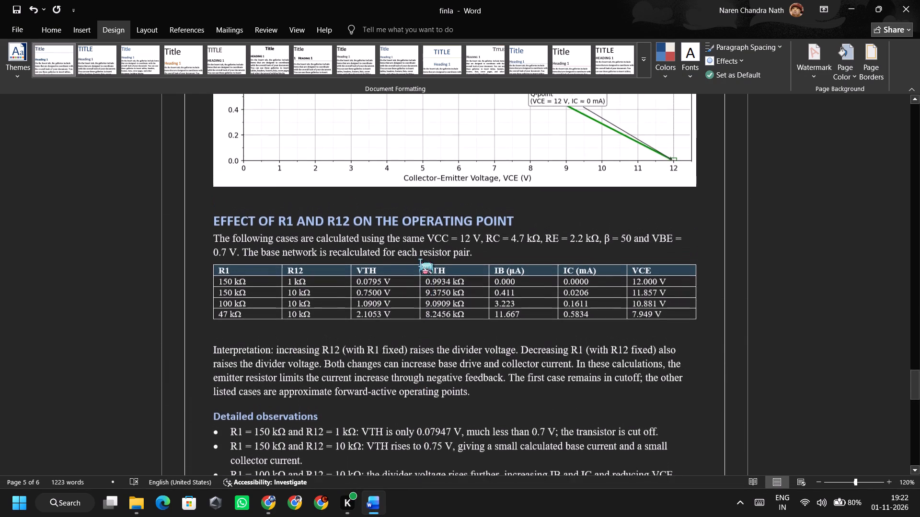
pyautogui.scroll(1, 420, 263)
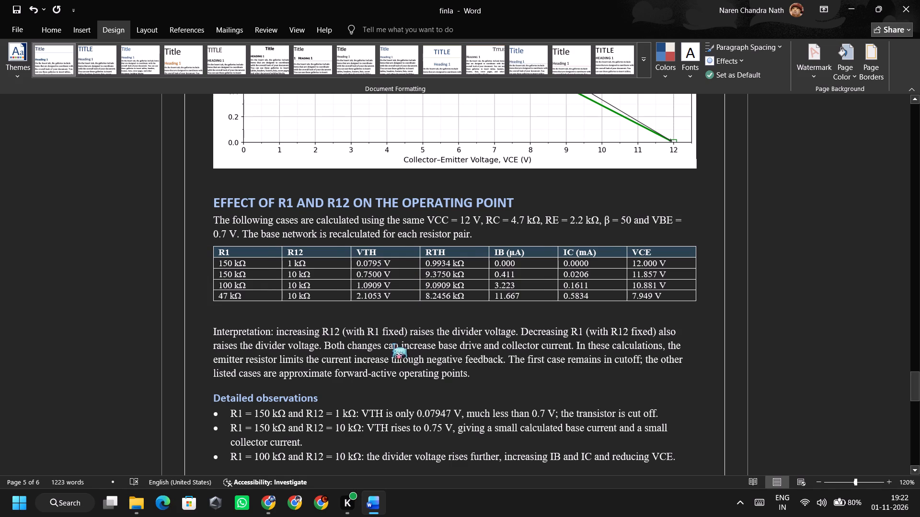
pyautogui.scroll(2, 394, 348)
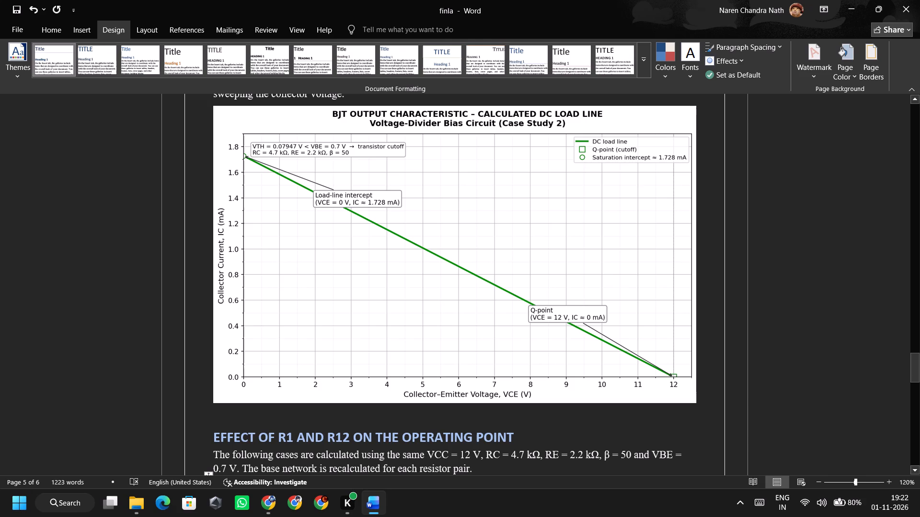
pyautogui.scroll(-4, 394, 348)
pyautogui.scroll(1, 394, 348)
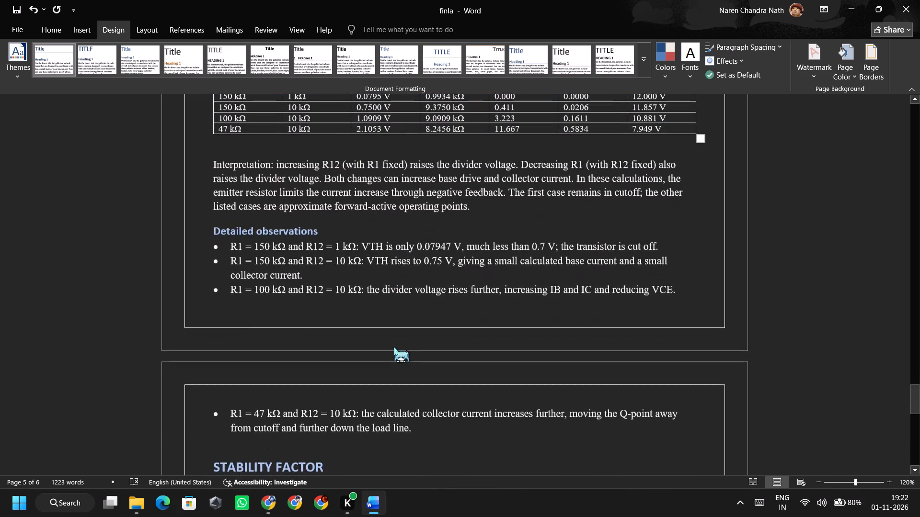
pyautogui.scroll(1, 394, 348)
pyautogui.scroll(-1, 394, 348)
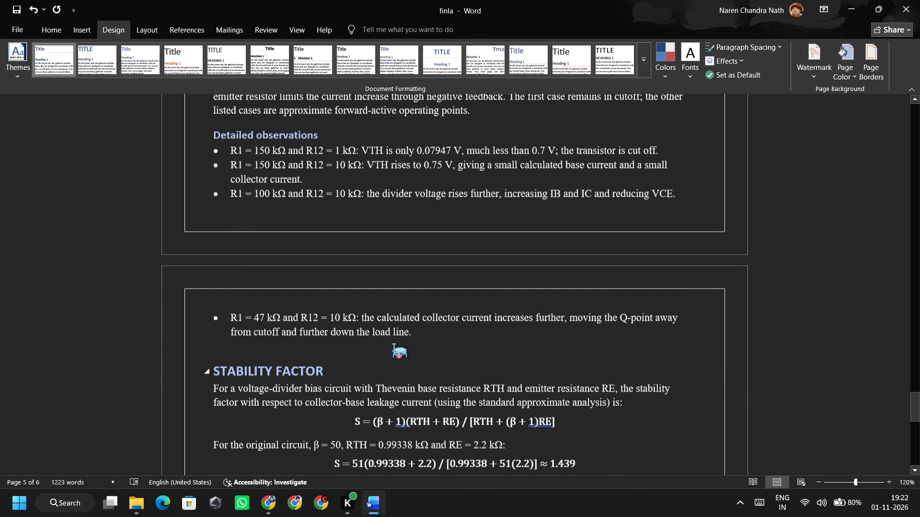
pyautogui.scroll(-1, 394, 348)
pyautogui.scroll(3, 394, 348)
pyautogui.scroll(-1, 394, 348)
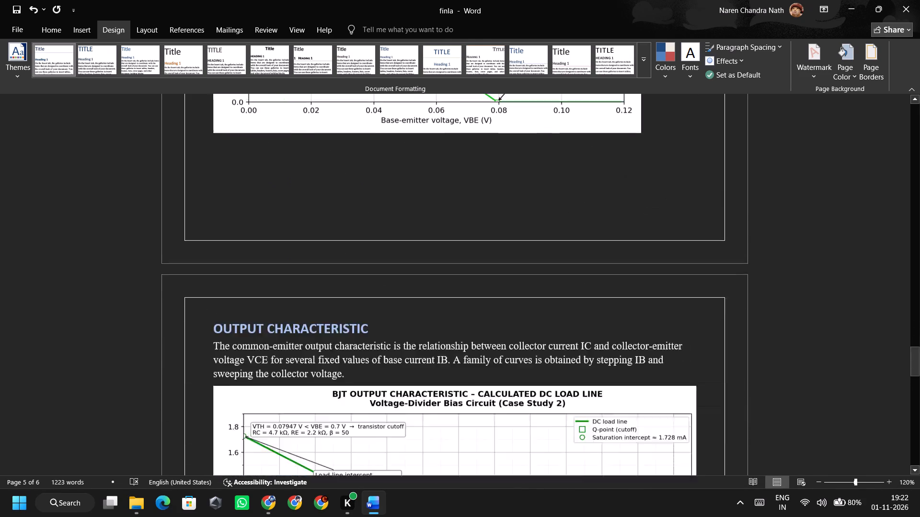
pyautogui.scroll(-1, 394, 348)
pyautogui.scroll(1, 394, 348)
# Crop the title off the top of the BJT output characteristic graph and leave no blank line above the picture.
pyautogui.click(487, 324)
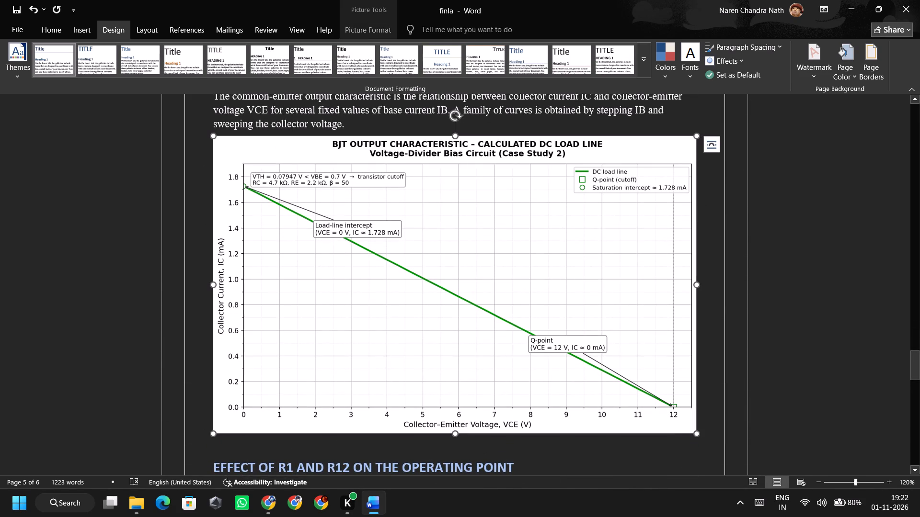
pyautogui.rightClick(466, 169)
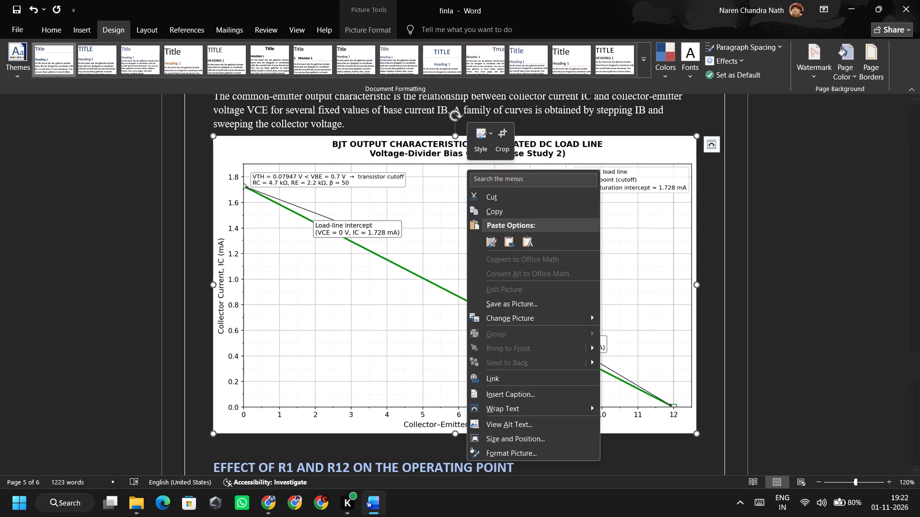
pyautogui.click(498, 137)
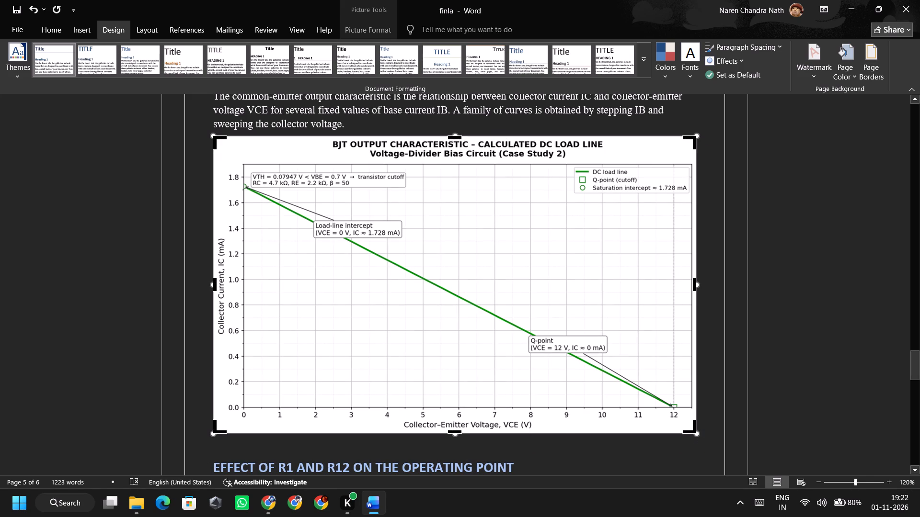
pyautogui.moveTo(456, 135); pyautogui.dragTo(454, 158)
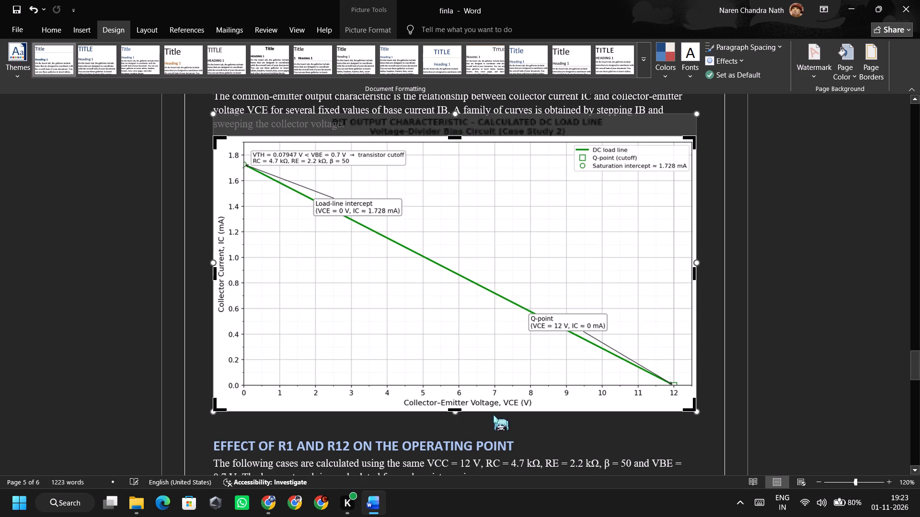
pyautogui.press('Return')
pyautogui.click(269, 138)
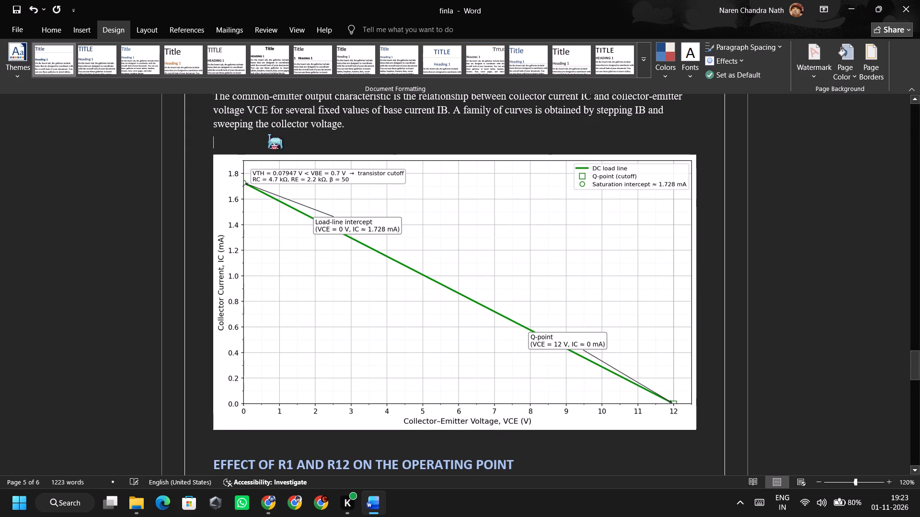
pyautogui.press('BackSpace')
# Save the finla report with the cropped output characteristic graph.
pyautogui.scroll(-2, 269, 138)
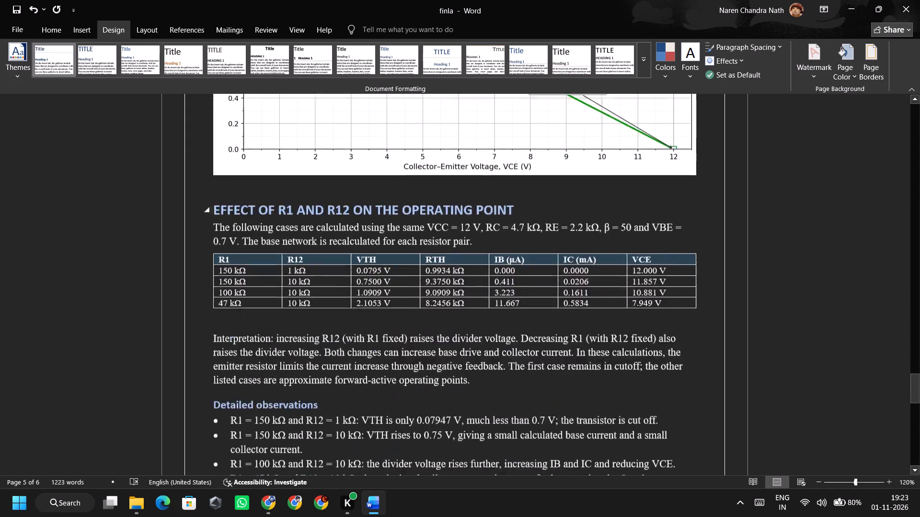
pyautogui.scroll(1, 293, 261)
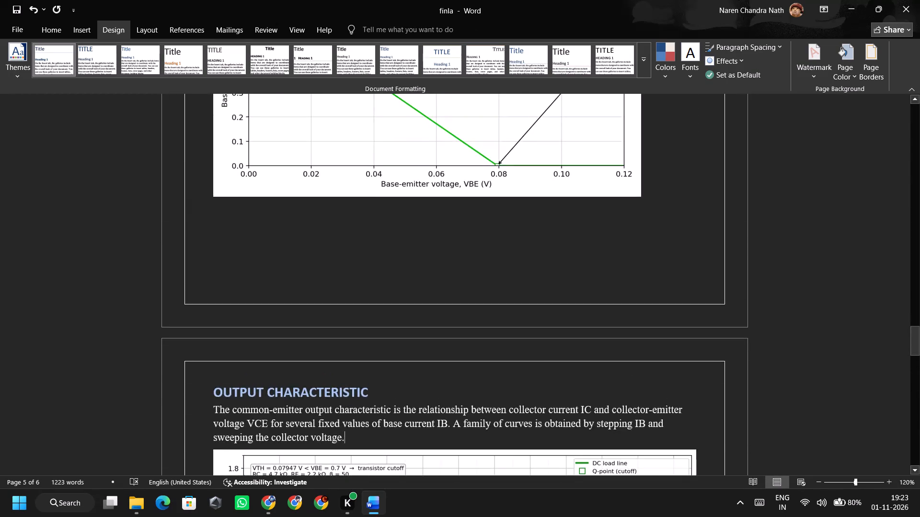
pyautogui.scroll(1, 293, 261)
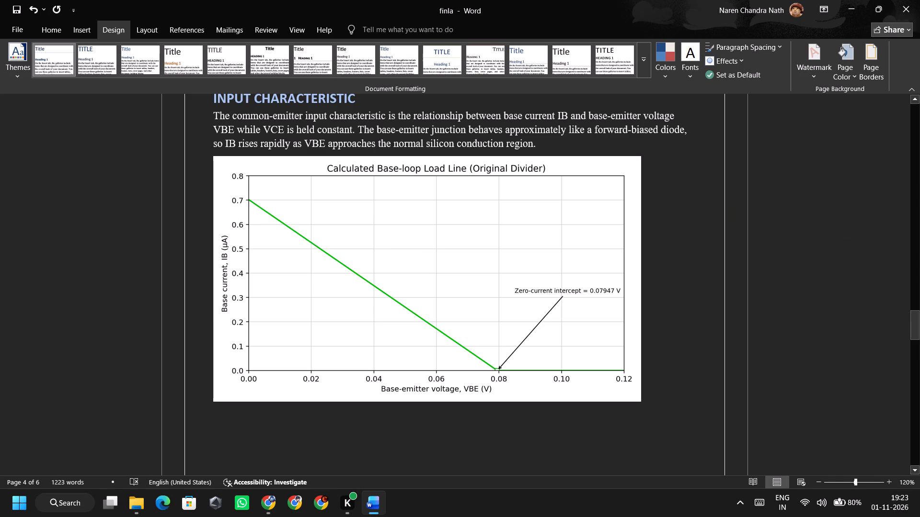
pyautogui.hotkey('ctrl', 's')
# Check the report's graphs and page layout from the DC load line through the stability factor section, ending at the cover page.
pyautogui.scroll(2, 212, 230)
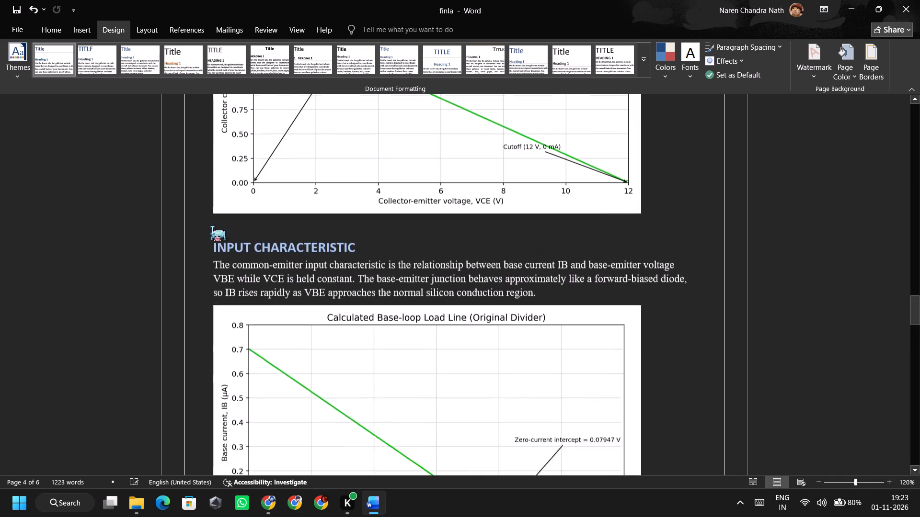
pyautogui.click(158, 278)
pyautogui.scroll(1, 158, 278)
pyautogui.click(816, 263)
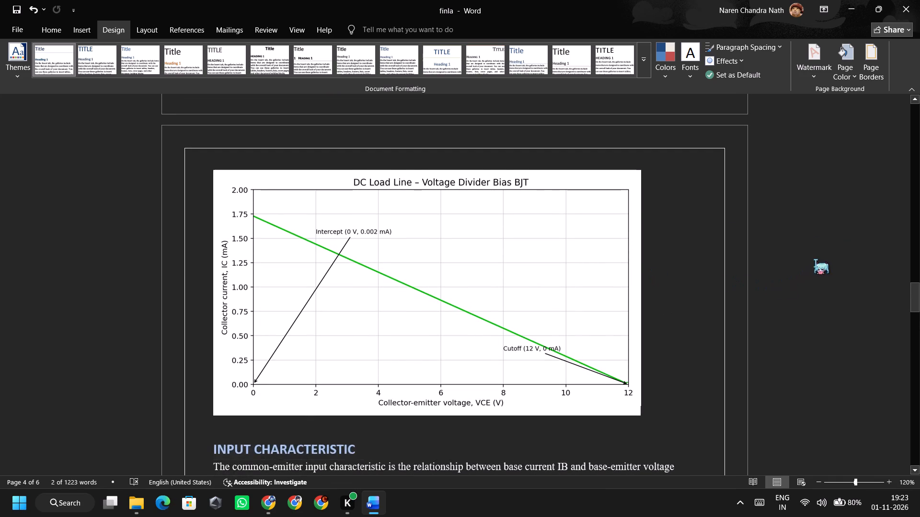
pyautogui.scroll(2, 439, 270)
pyautogui.scroll(-7, 439, 270)
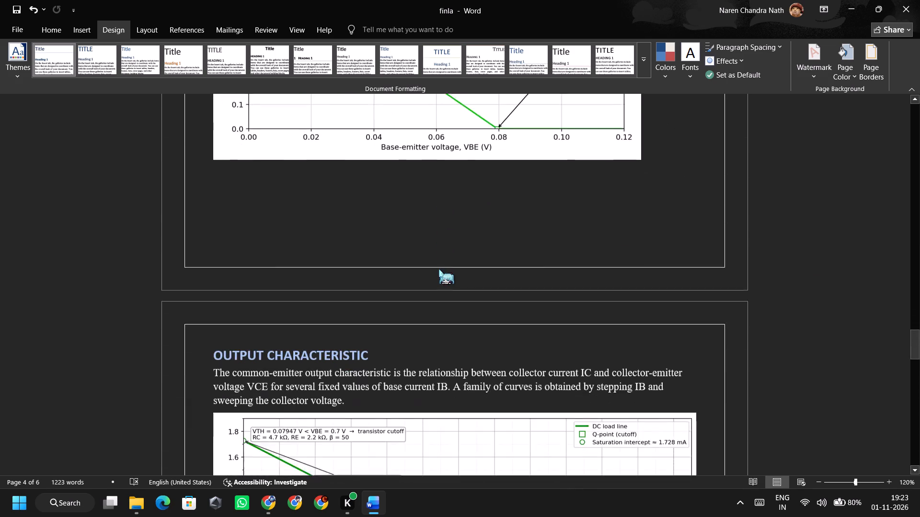
pyautogui.scroll(-4, 439, 270)
pyautogui.scroll(3, 439, 270)
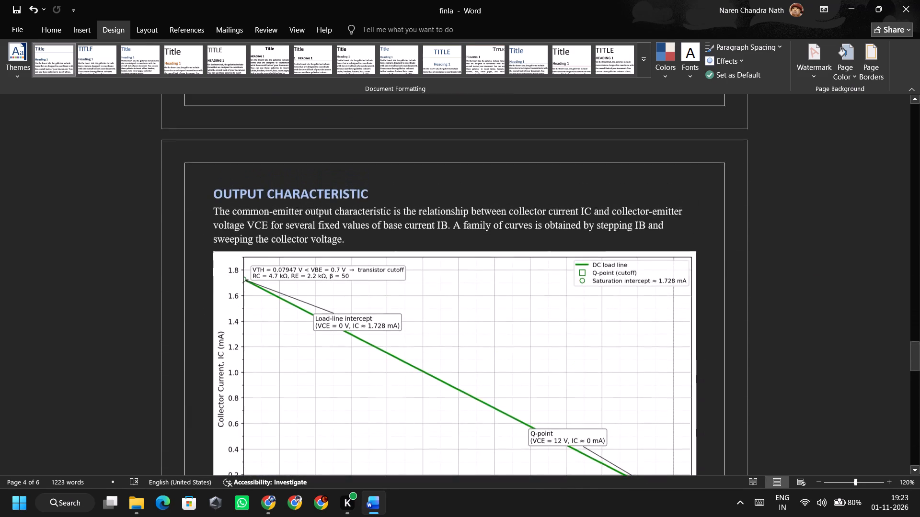
pyautogui.scroll(7, 439, 270)
pyautogui.scroll(-4, 439, 270)
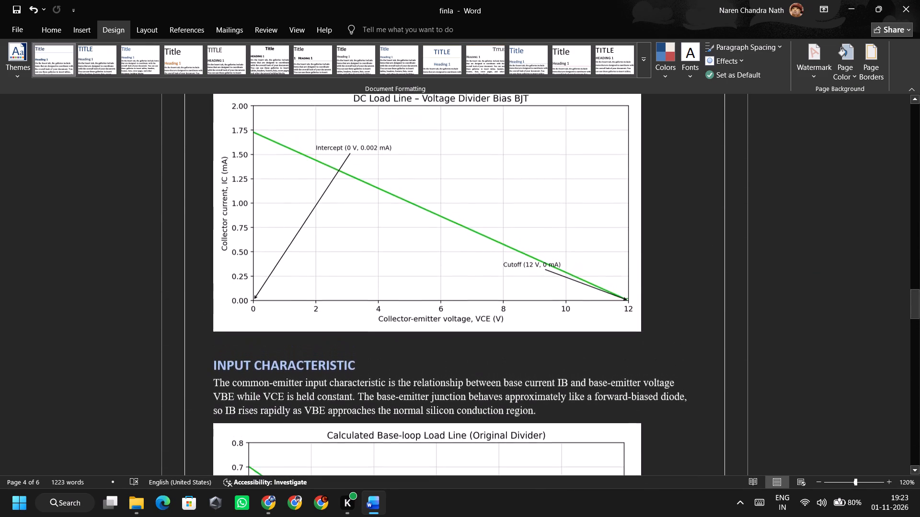
pyautogui.scroll(-4, 439, 270)
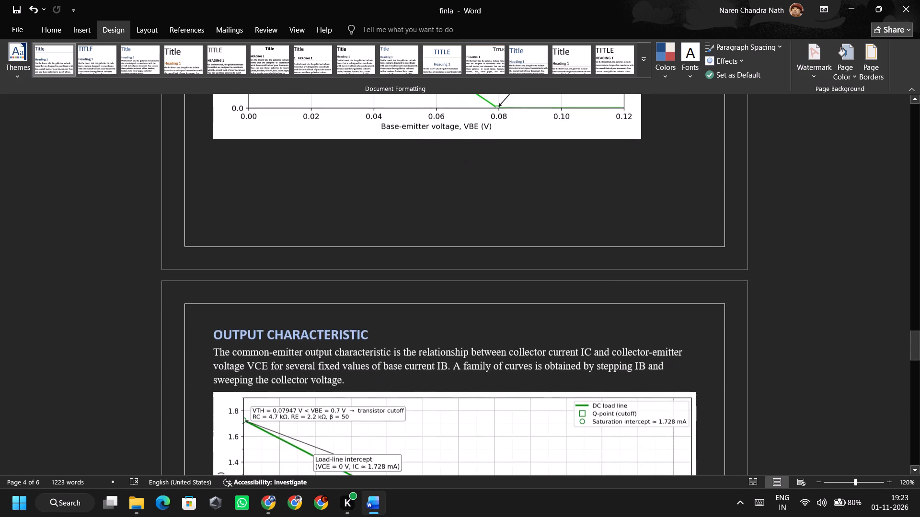
pyautogui.scroll(-5, 439, 270)
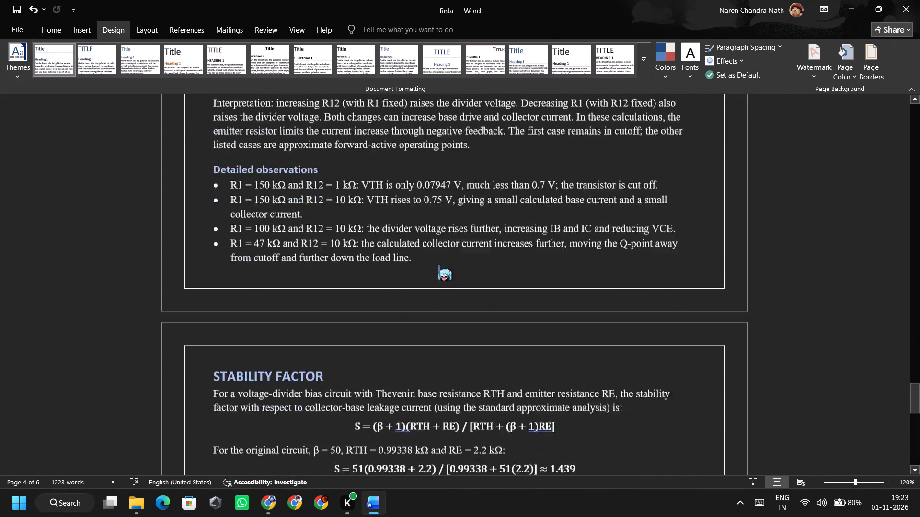
pyautogui.scroll(20, 439, 270)
pyautogui.scroll(7, 439, 270)
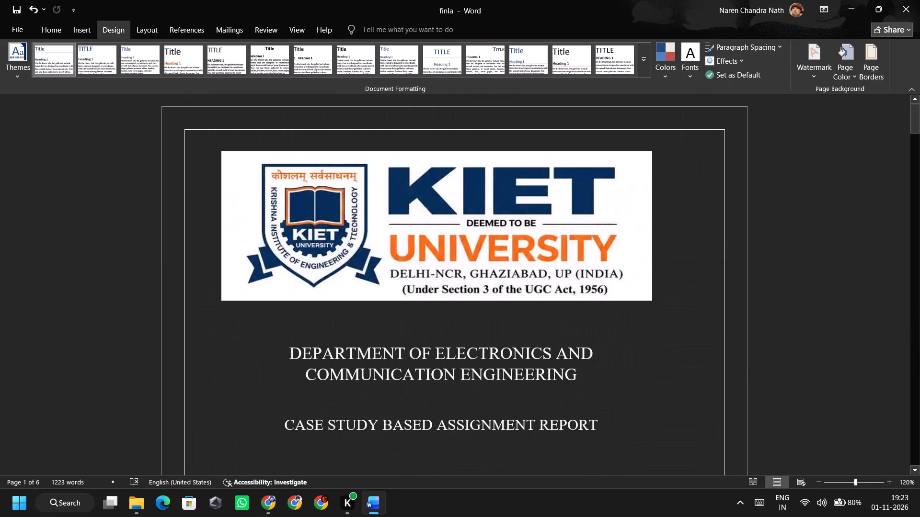
# Save the report and export it as a PDF named finla in the micro folder.
pyautogui.hotkey('ctrl', 's')
pyautogui.click(21, 9)
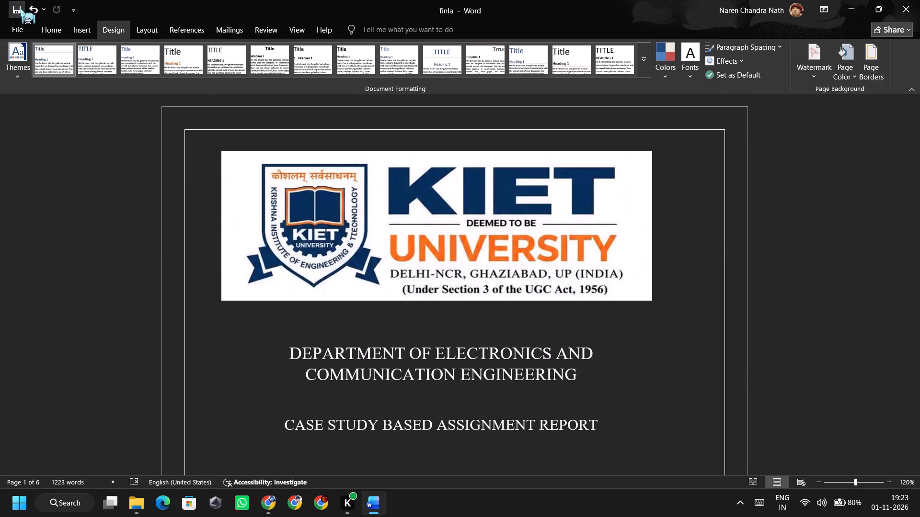
pyautogui.click(20, 36)
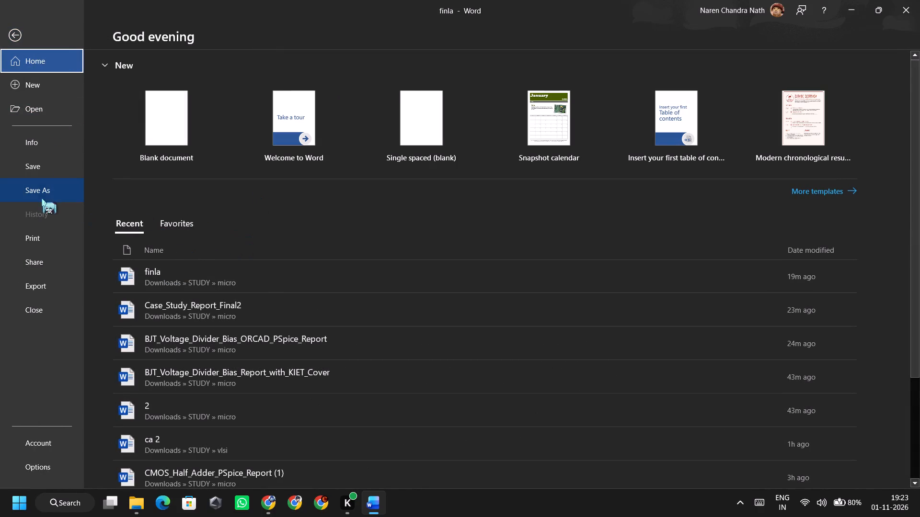
pyautogui.click(39, 192)
pyautogui.doubleClick(406, 144)
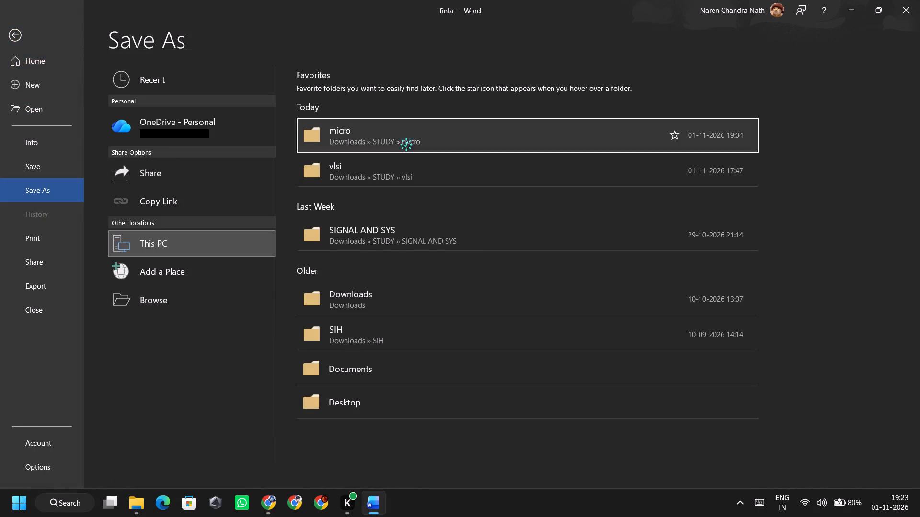
pyautogui.click(264, 212)
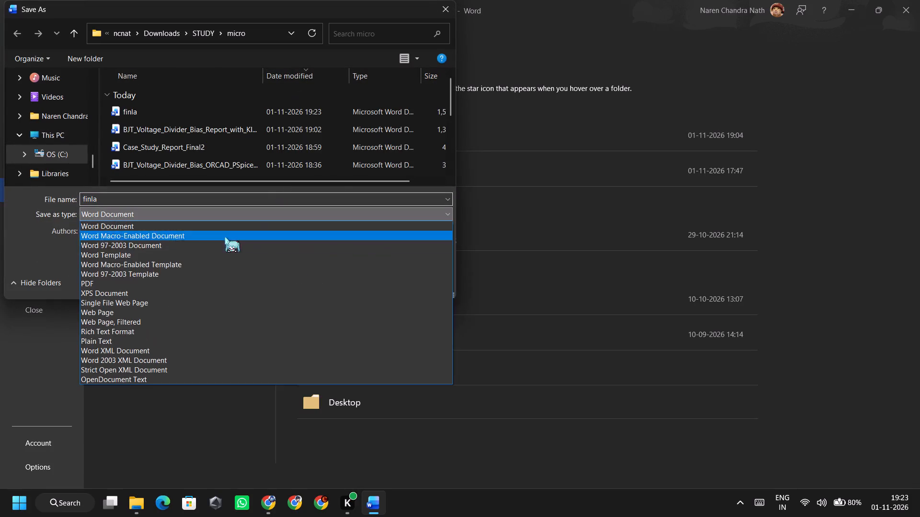
pyautogui.click(162, 279)
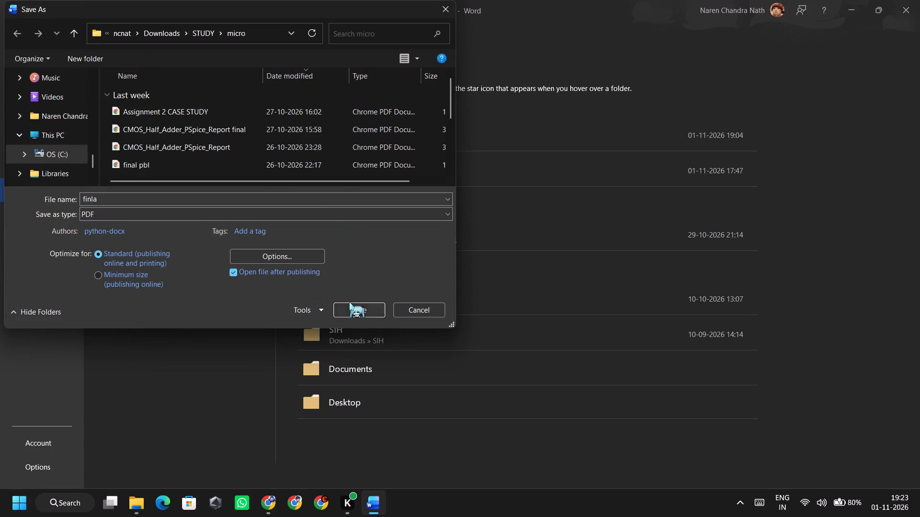
pyautogui.click(351, 305)
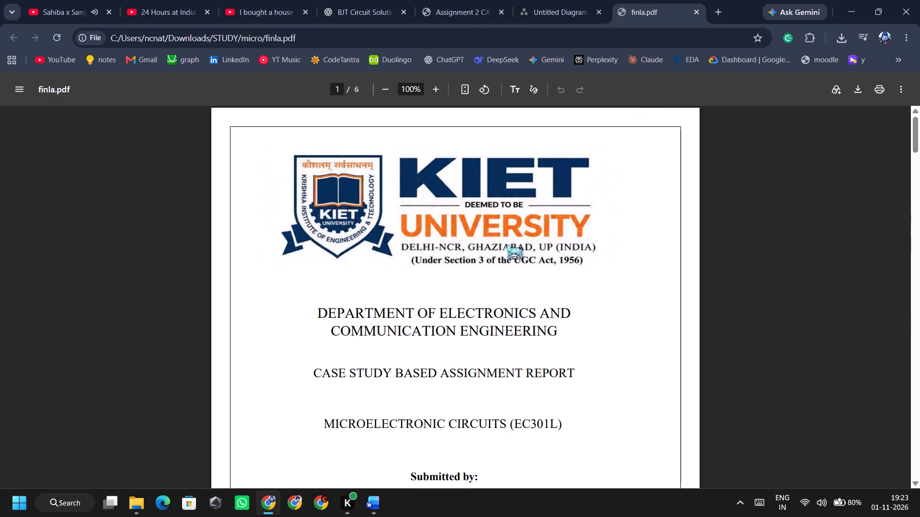
# Check the exported finla PDF from the cover page through the circuit diagram, calculations, characteristic graphs and resistor variation table to the conclusion.
pyautogui.scroll(-5, 507, 244)
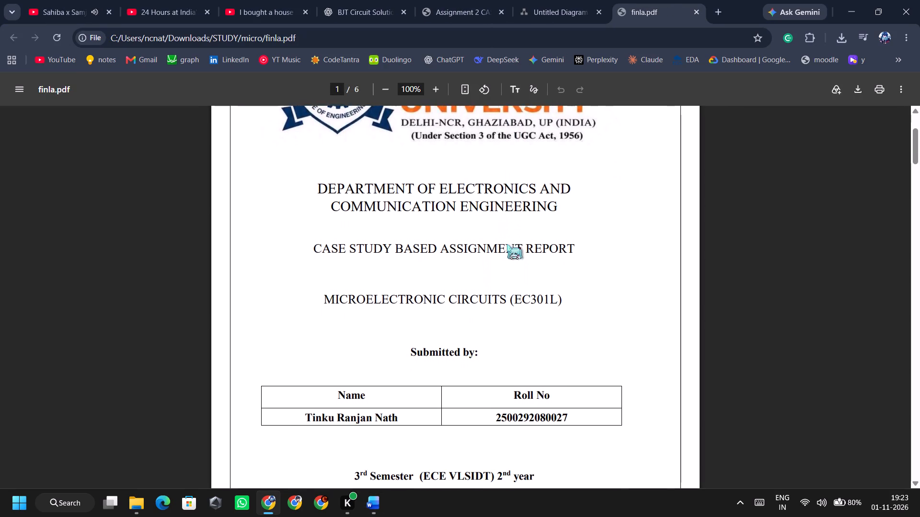
pyautogui.scroll(-5, 507, 244)
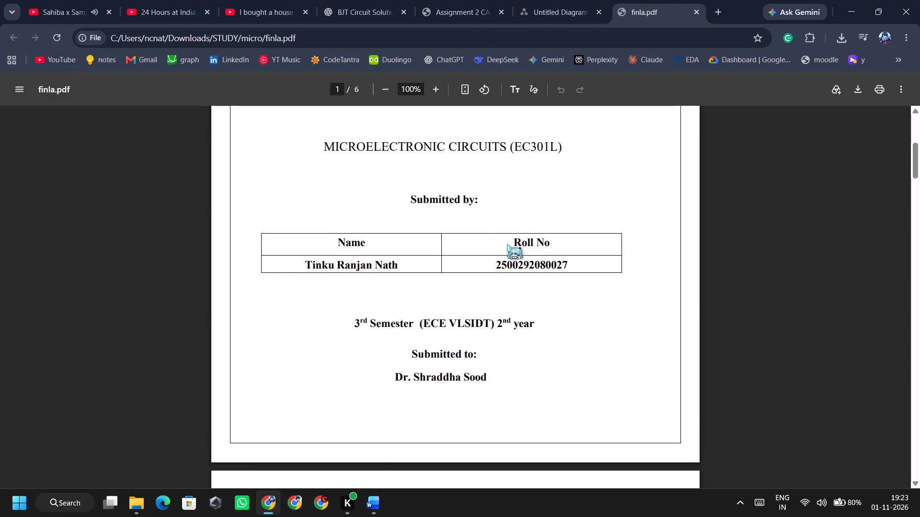
pyautogui.scroll(-7, 507, 244)
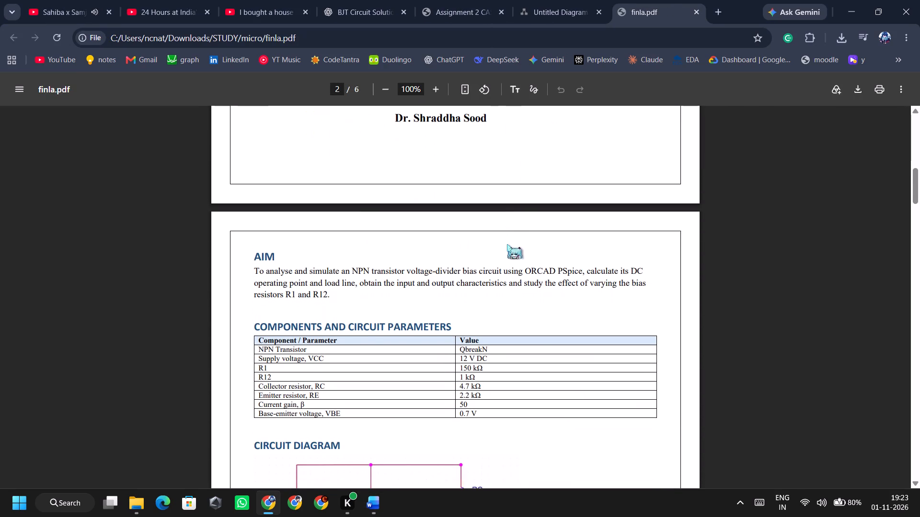
pyautogui.scroll(-1, 507, 244)
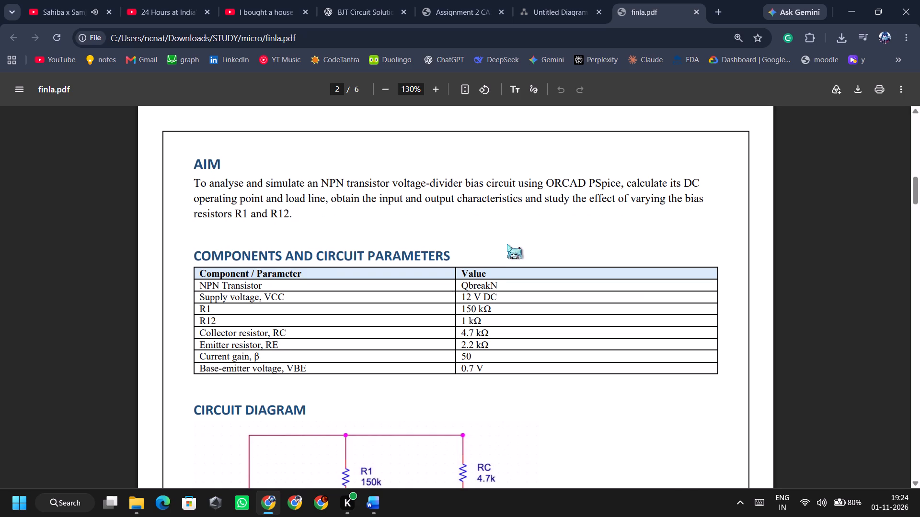
pyautogui.scroll(-7, 507, 244)
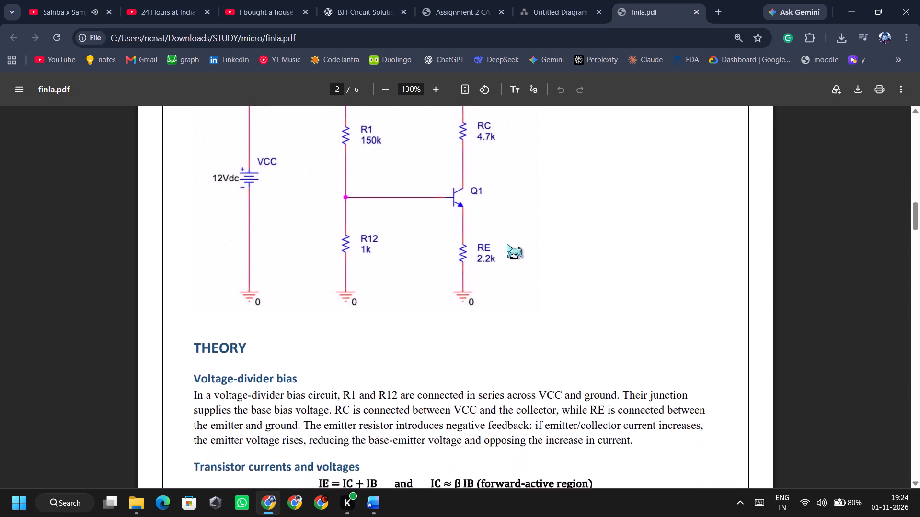
pyautogui.scroll(-5, 507, 244)
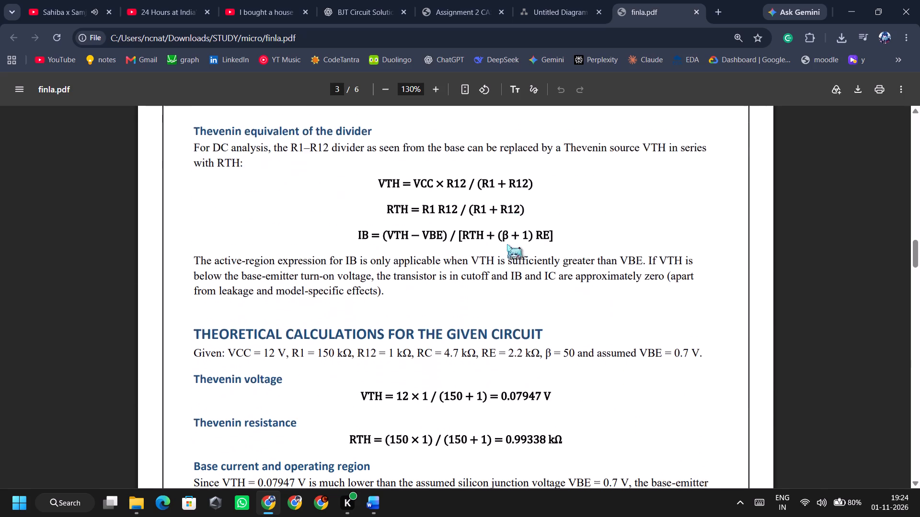
pyautogui.scroll(-4, 507, 244)
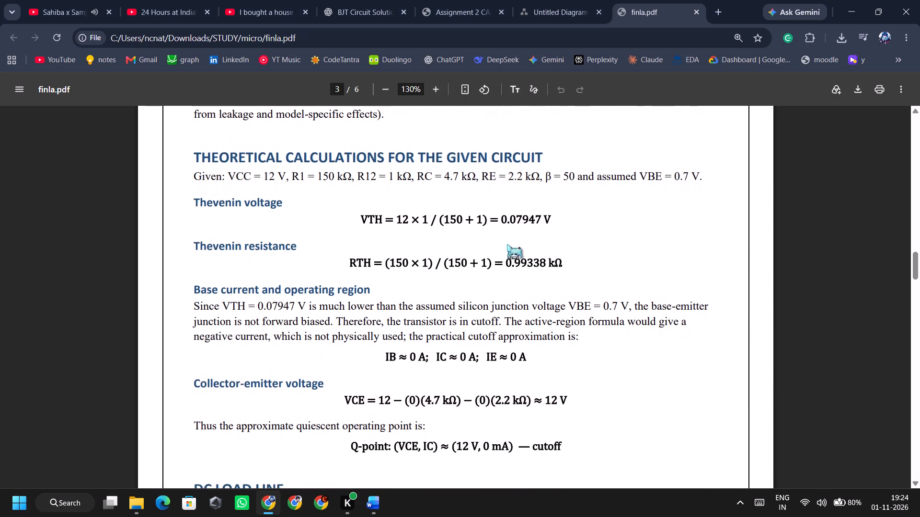
pyautogui.scroll(-4, 507, 244)
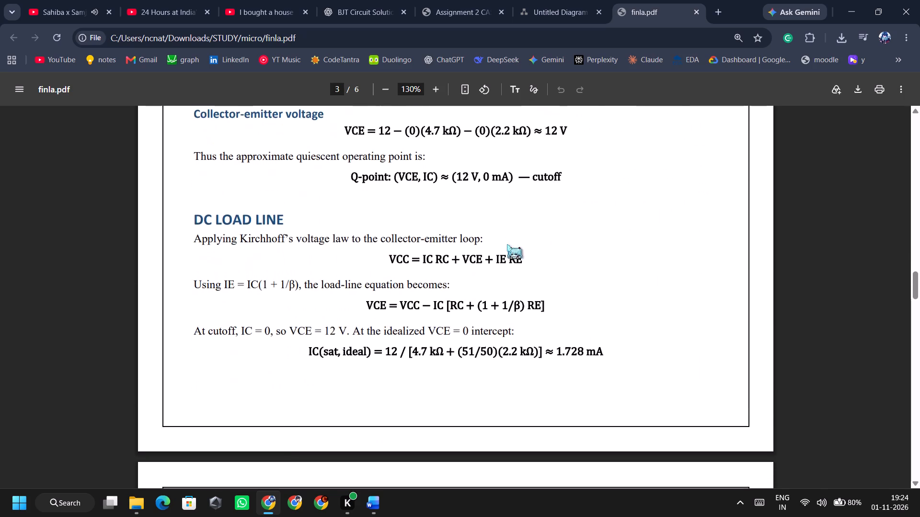
pyautogui.scroll(-4, 507, 244)
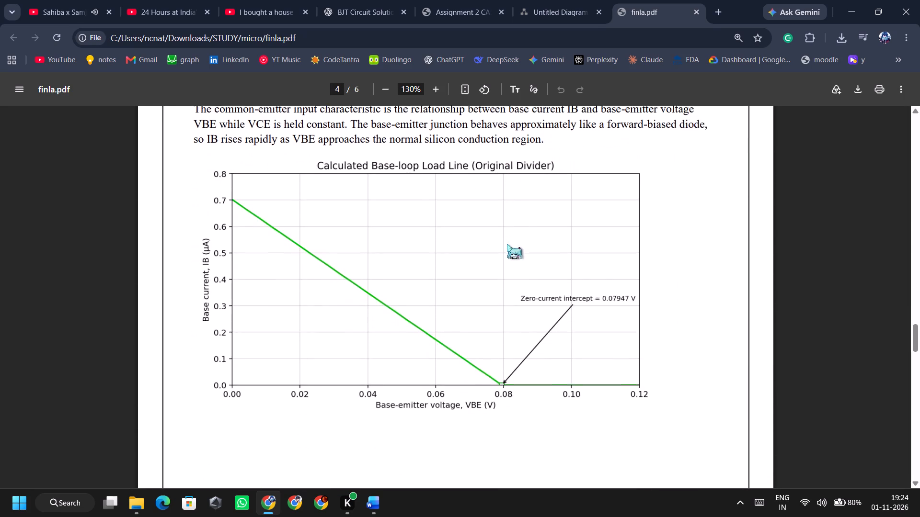
pyautogui.scroll(-7, 507, 244)
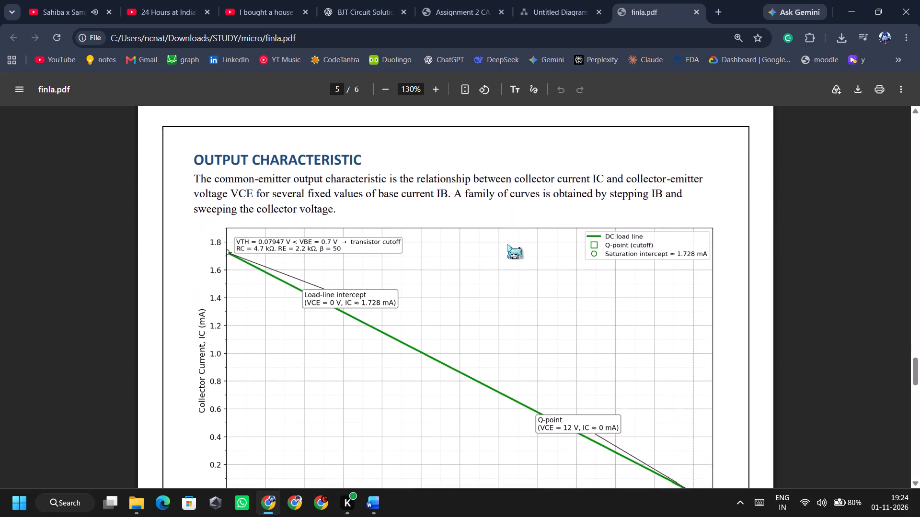
pyautogui.scroll(-5, 507, 244)
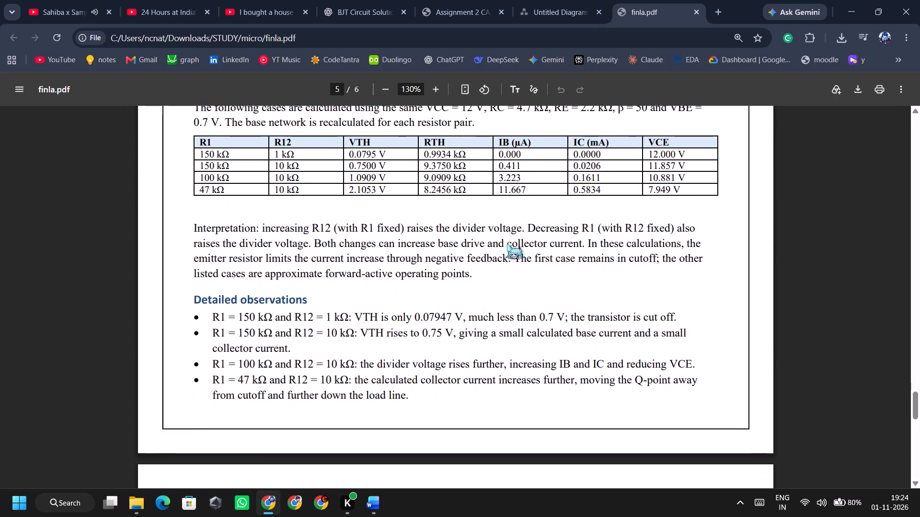
pyautogui.scroll(-8, 507, 244)
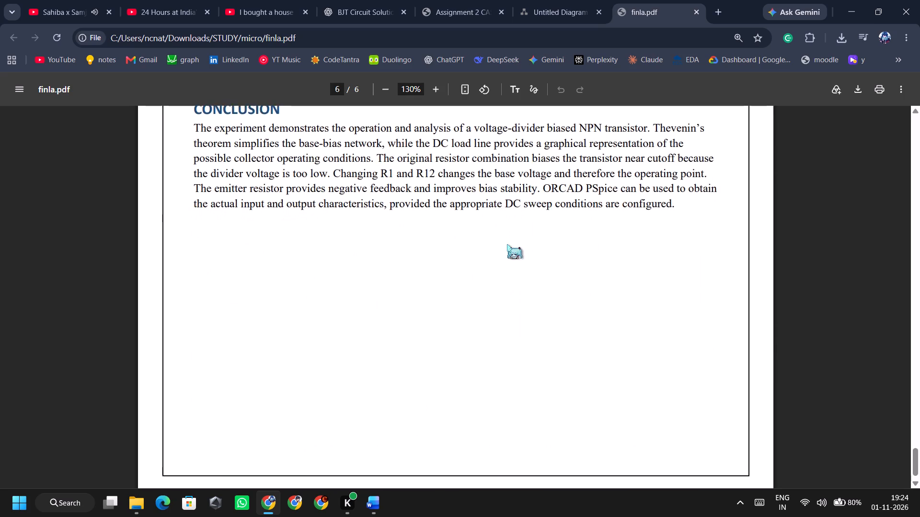
# Reread the stability factor, result and conclusion sections on the PDF's last page, ending at the cover page.
pyautogui.scroll(4, 507, 244)
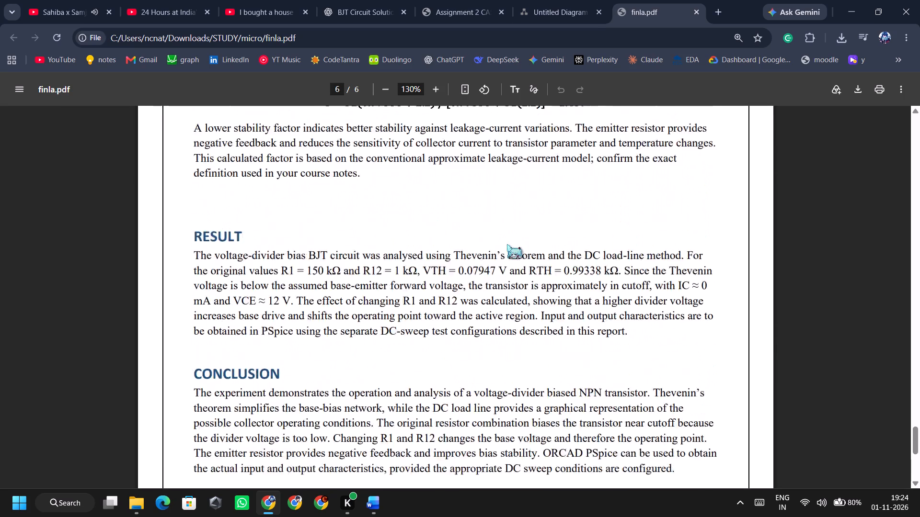
pyautogui.scroll(4, 507, 244)
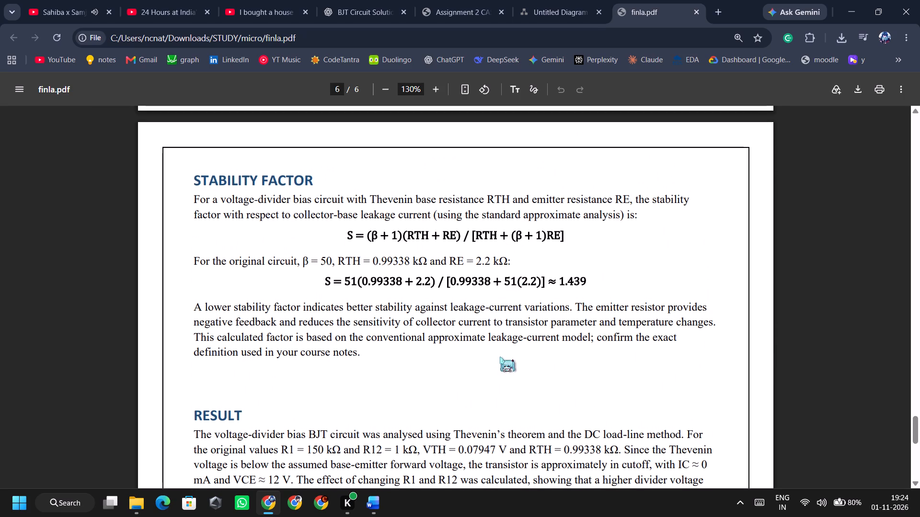
pyautogui.scroll(-3, 500, 357)
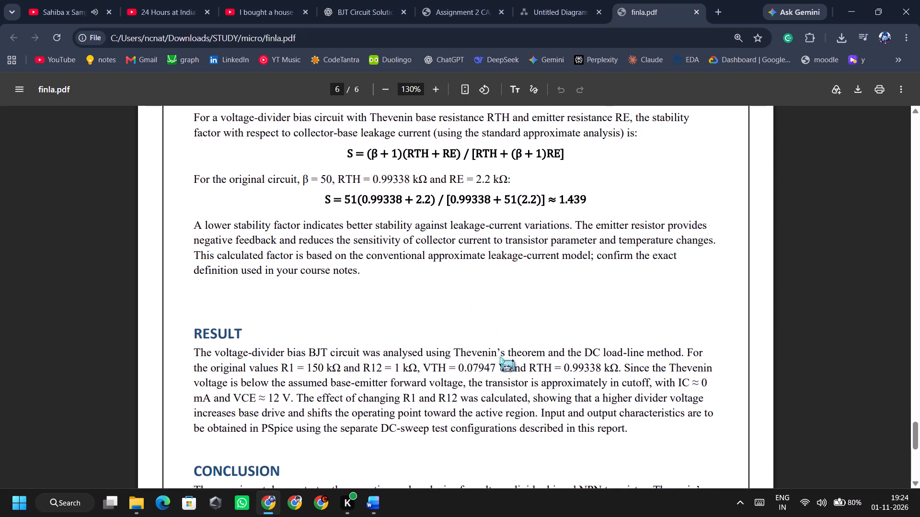
pyautogui.scroll(-11, 500, 357)
pyautogui.scroll(3, 500, 357)
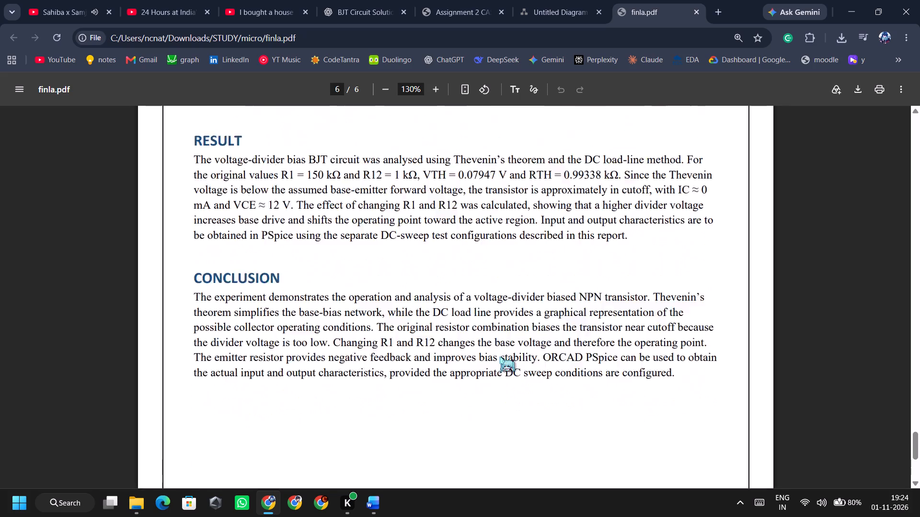
pyautogui.scroll(15, 500, 357)
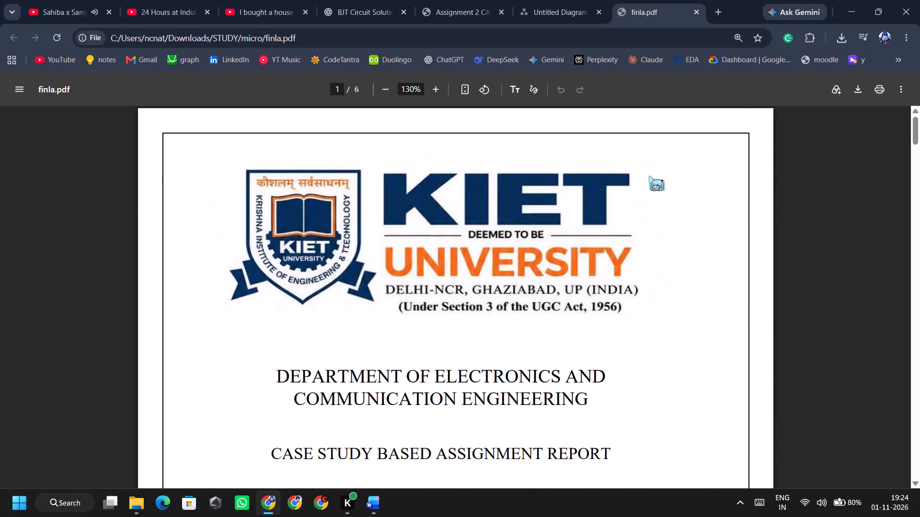
# Open the KIET Moodle login page in a new browser tab.
pyautogui.click(719, 5)
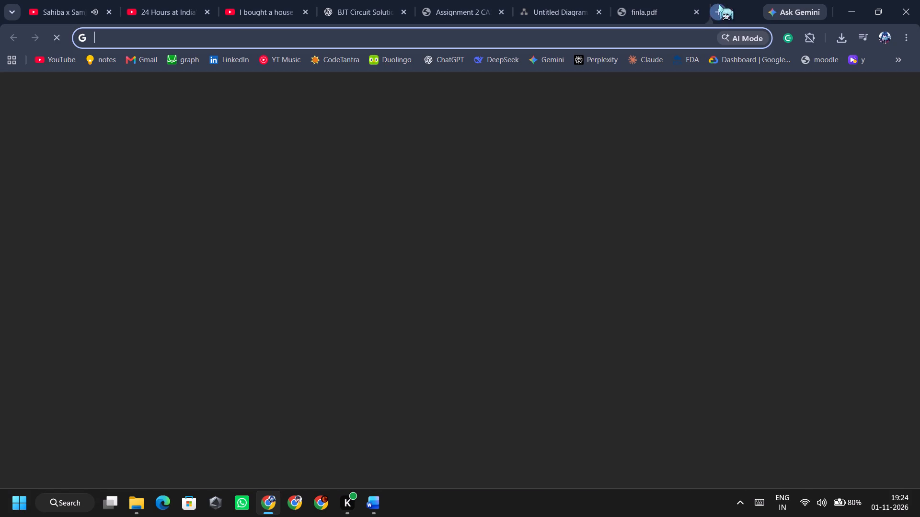
pyautogui.click(800, 60)
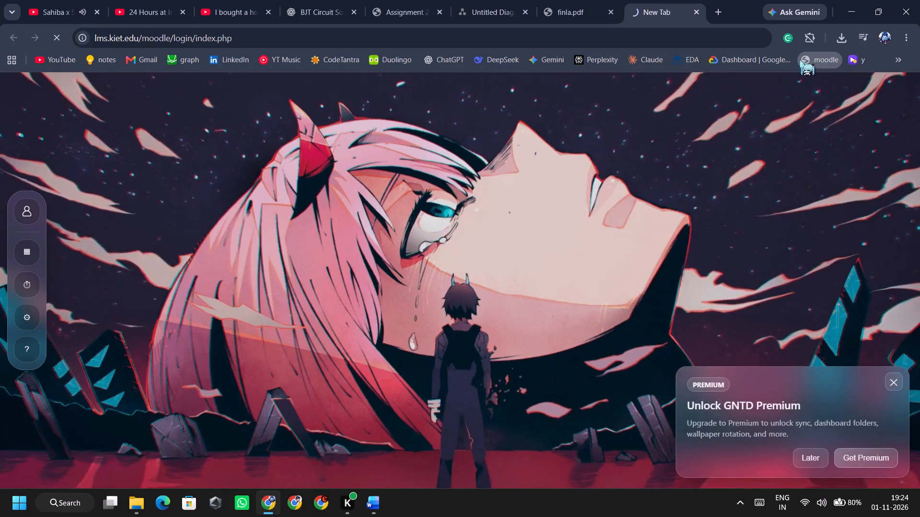